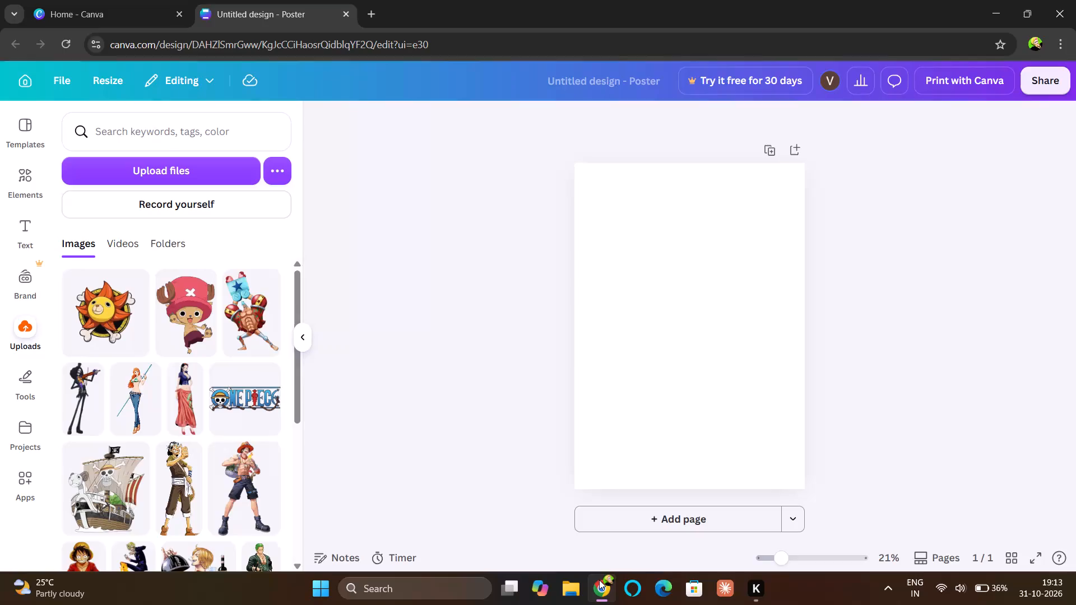
Search Google in a new browser tab for "sanji images png" and show the image results.
click(376, 17)
text(sanji)
key(space)
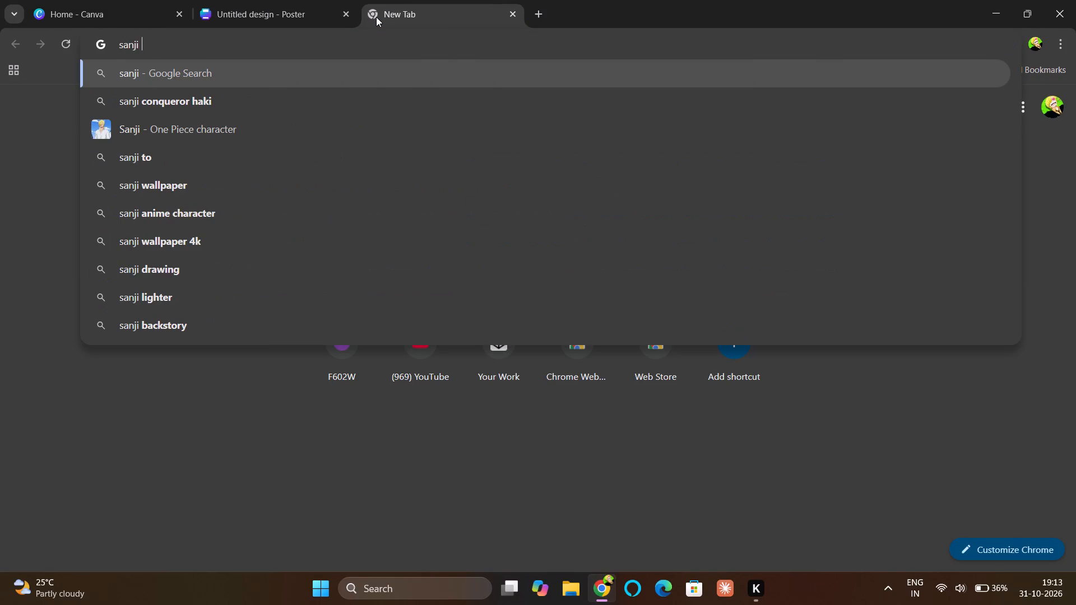
text(images png)
key(Return)
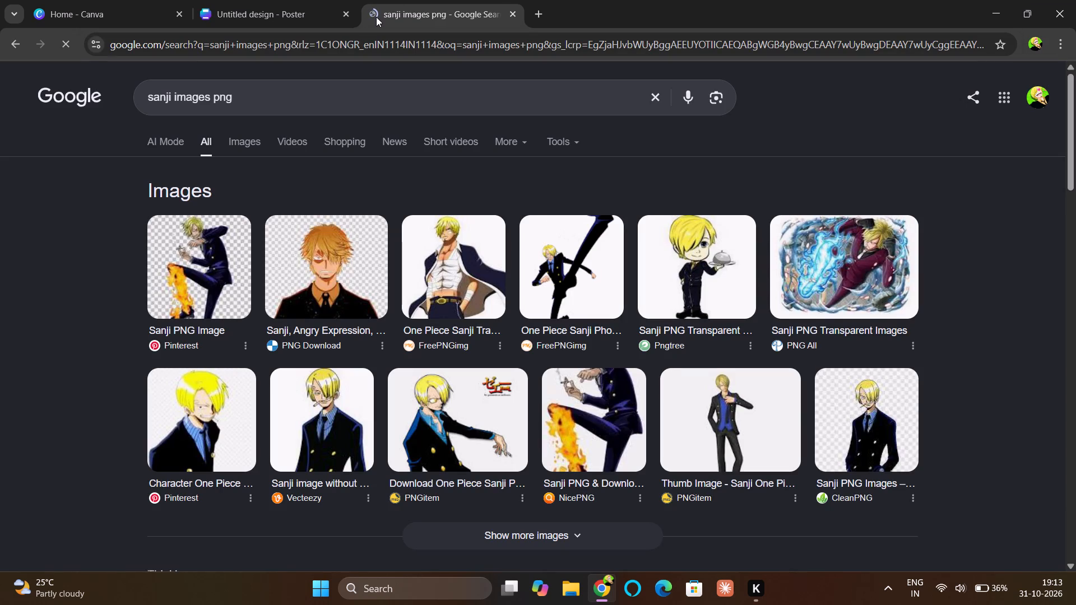
click(232, 141)
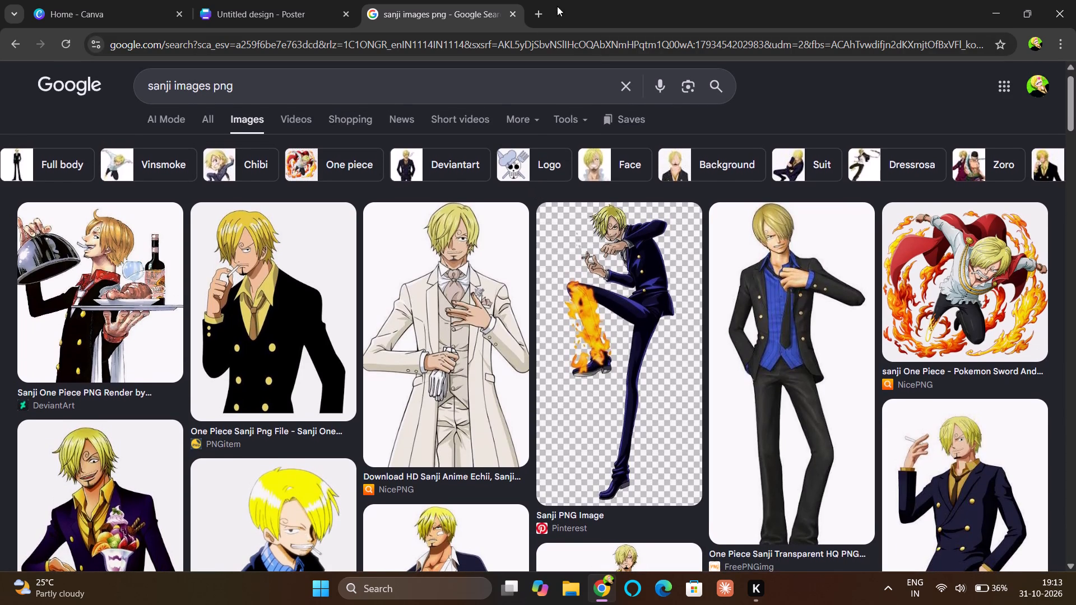
Search Google in another new browser tab for "bgm remover".
click(544, 22)
click(540, 17)
text(bgm)
key(Return)
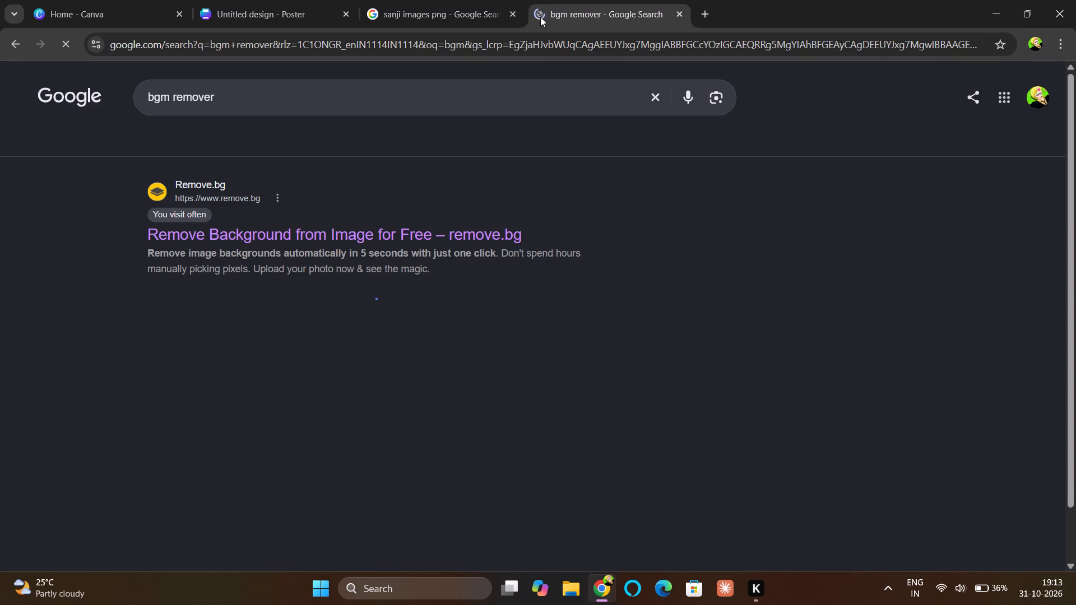
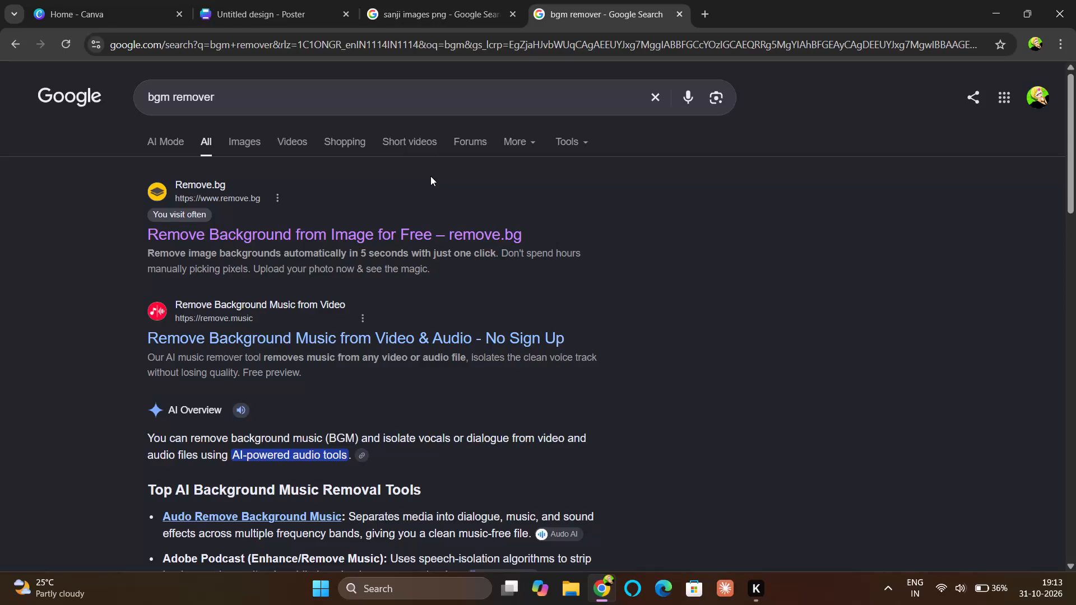
Open the remove.bg background remover website from the search results.
click(379, 226)
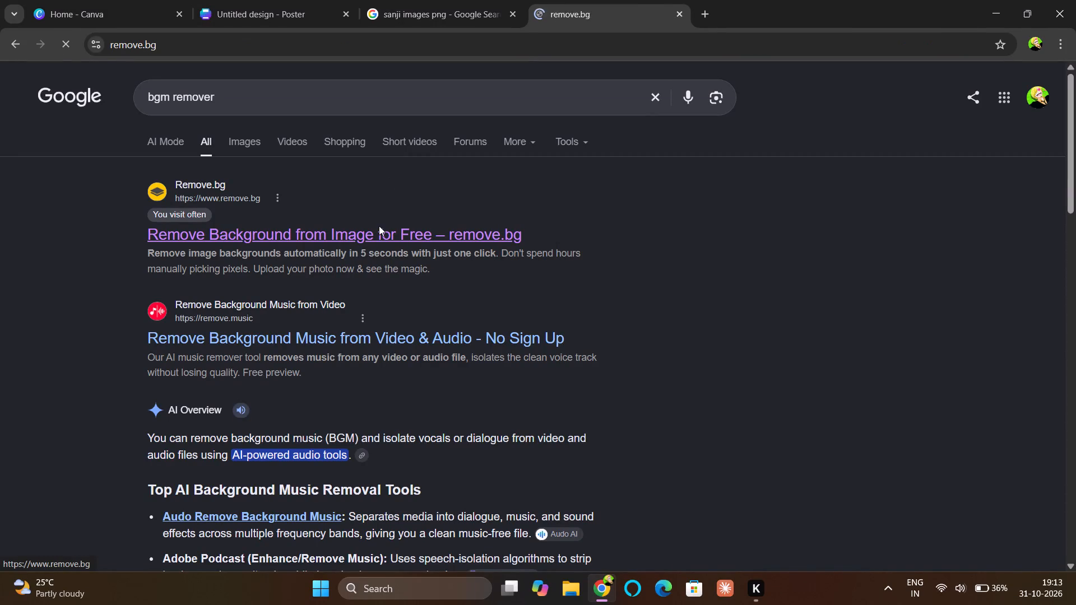
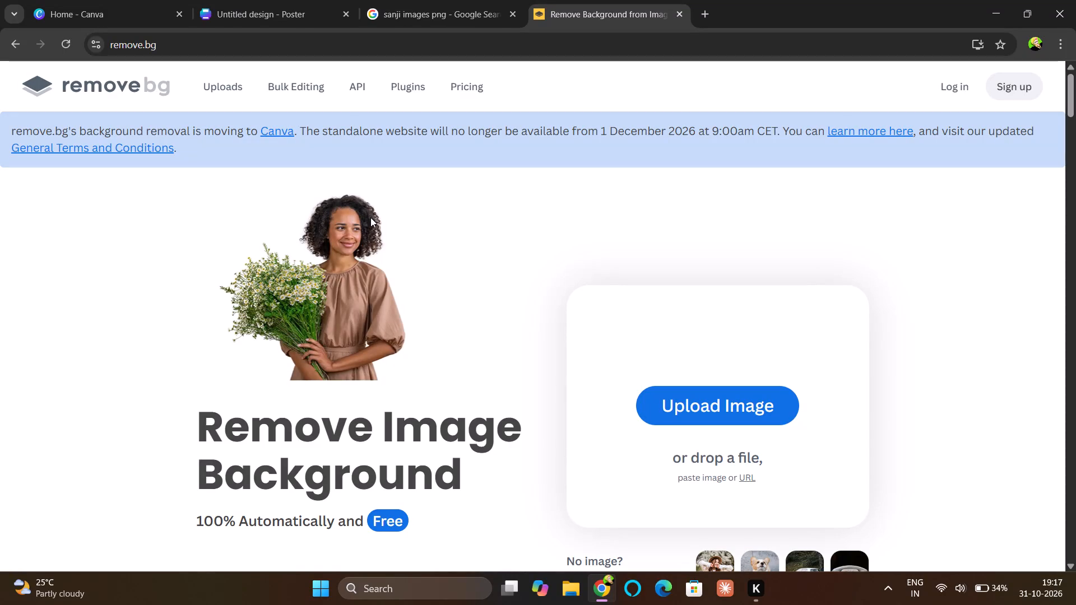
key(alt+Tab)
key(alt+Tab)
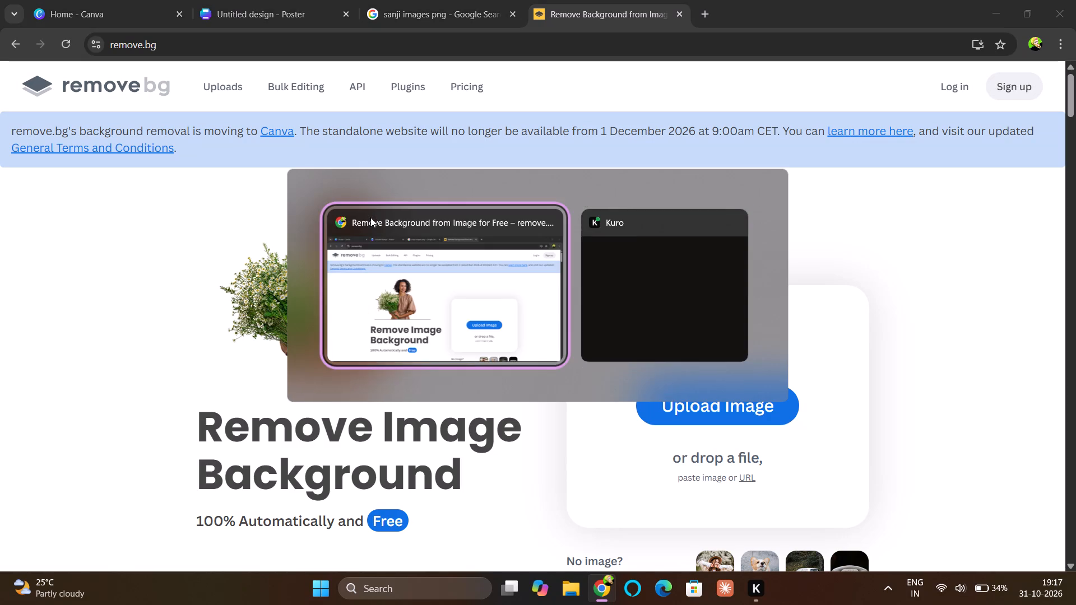
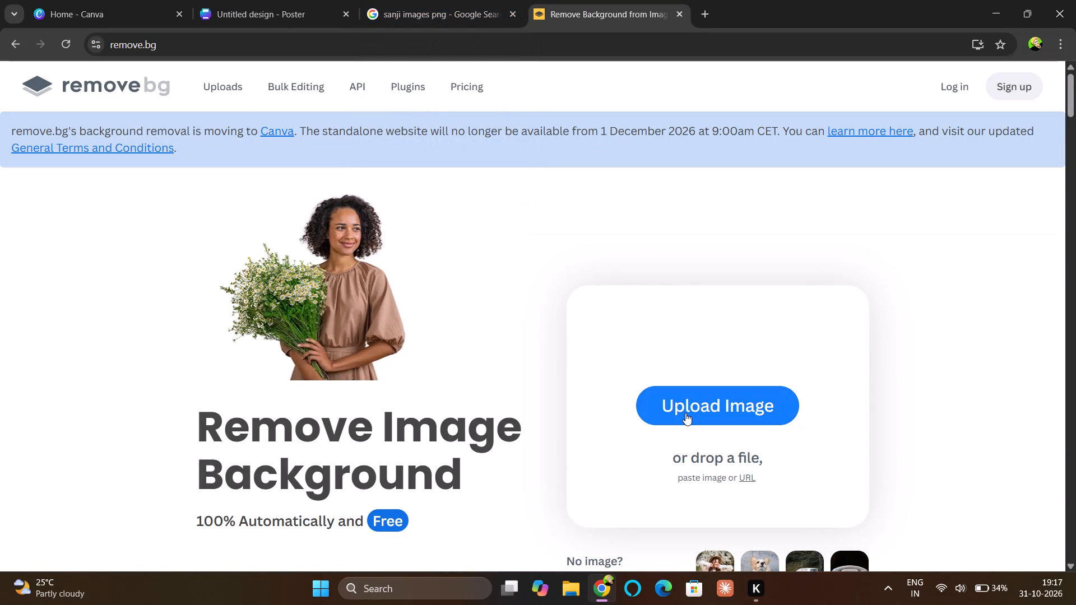
Save the image of Sanji in the white suit from the sanji images png results as images.jpg.
click(437, 4)
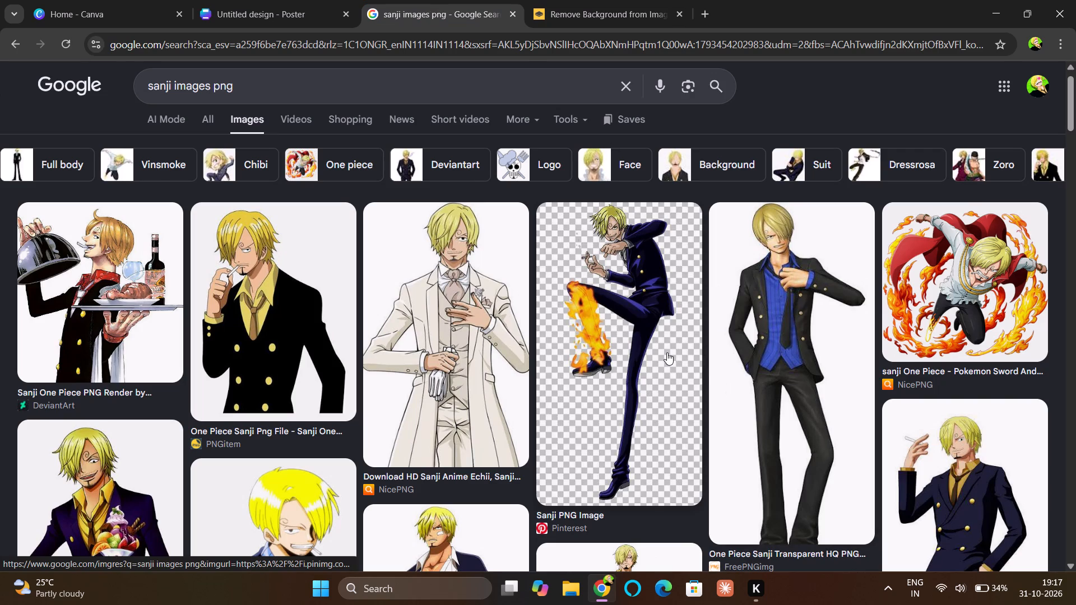
right_click(453, 366)
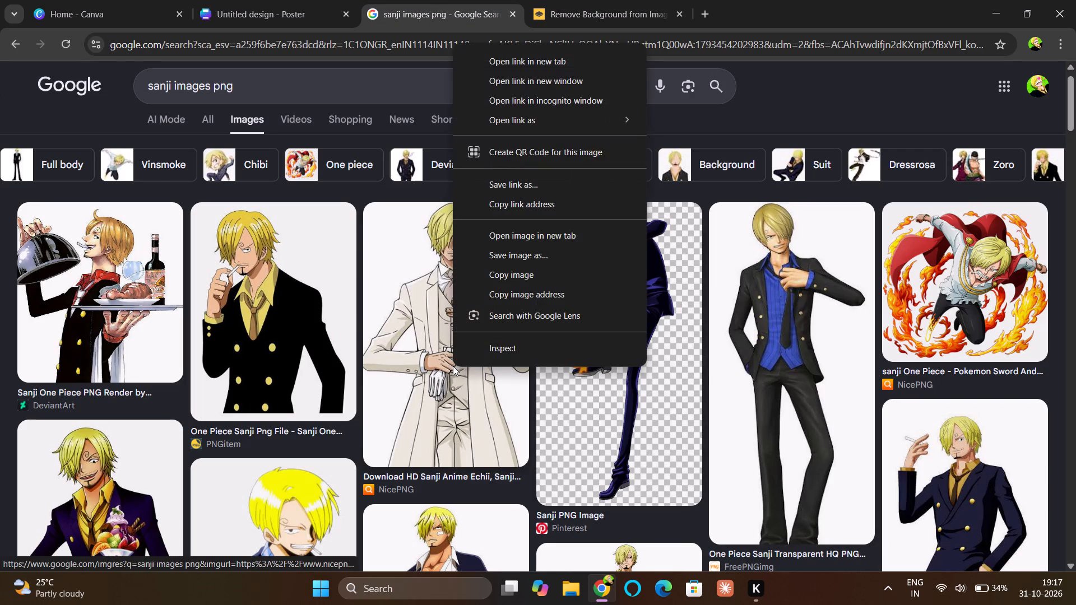
click(488, 260)
key(Return)
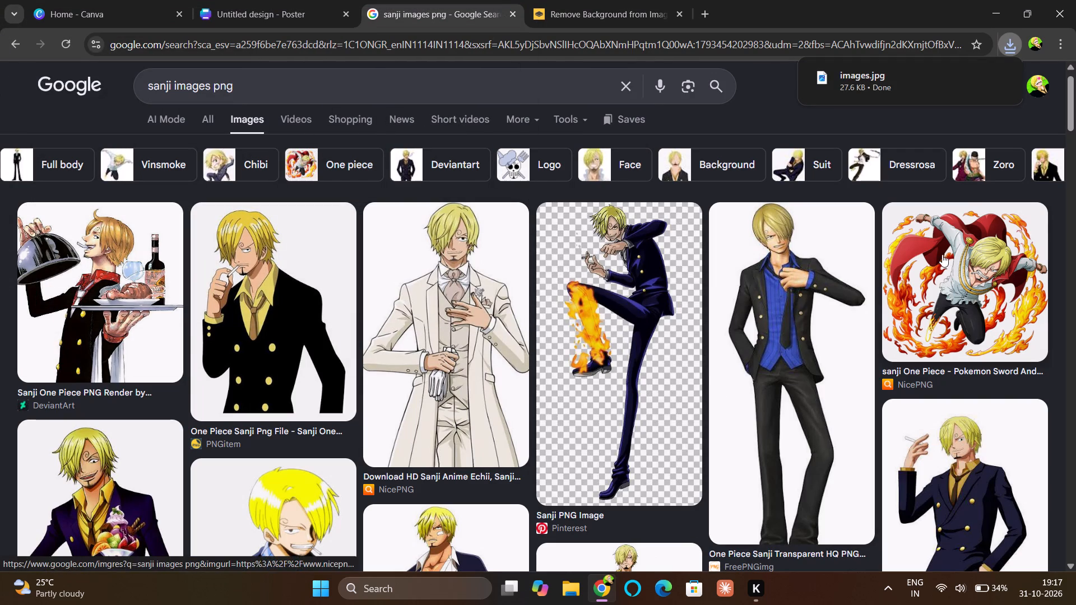
Remove the background of the saved images JPG file in remove.bg and download the free preview version.
click(635, 11)
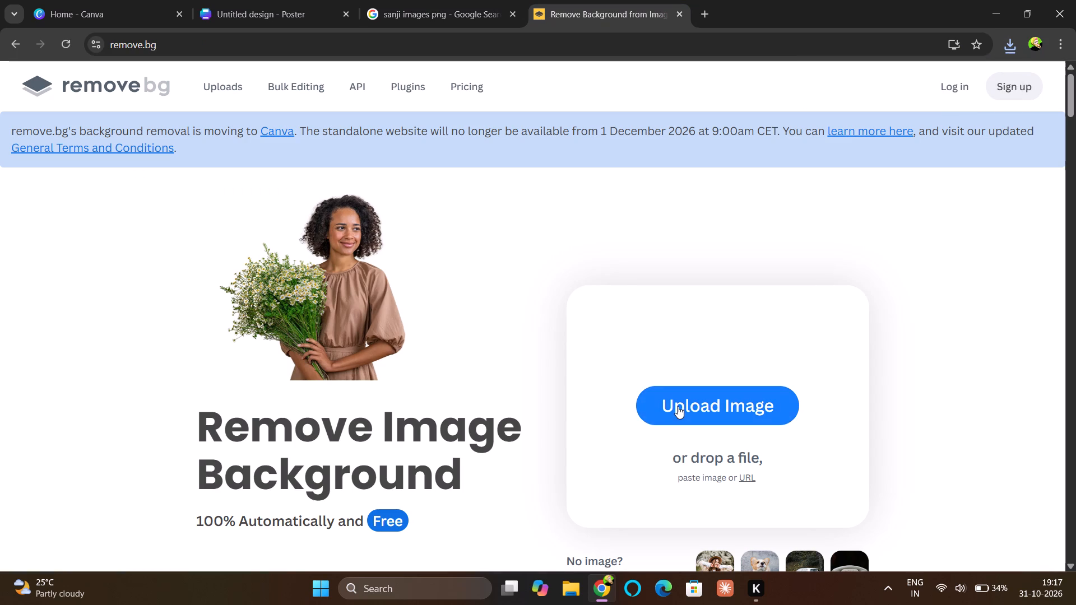
click(678, 406)
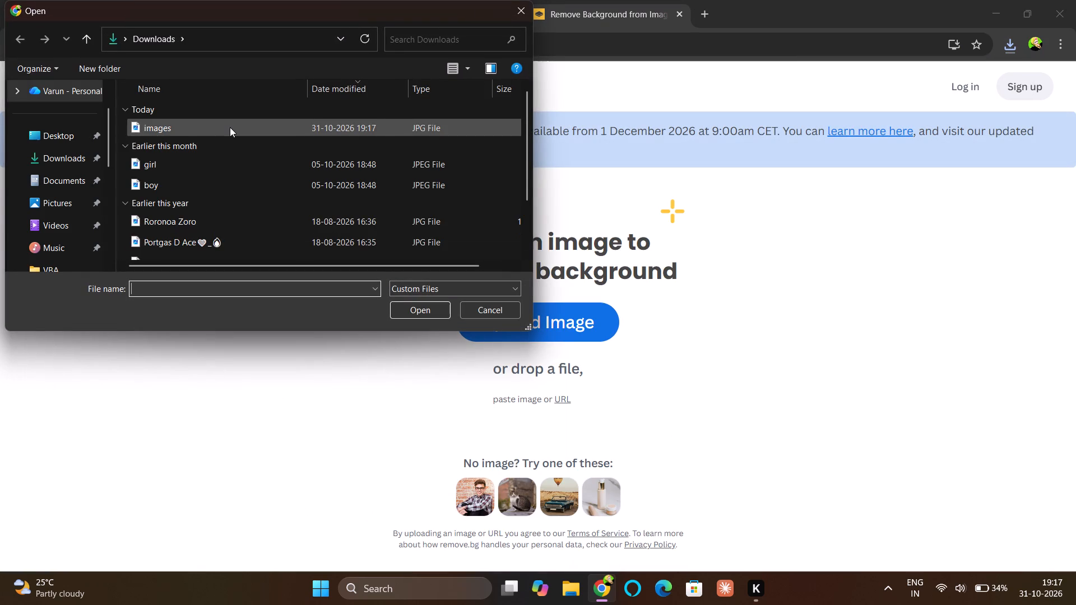
click(230, 127)
key(Return)
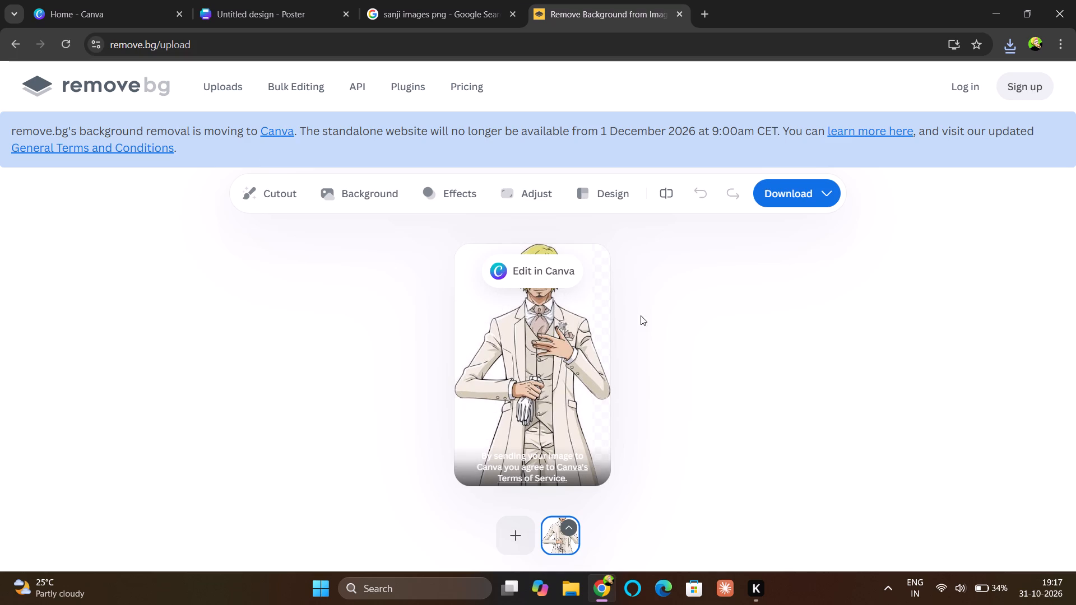
click(784, 190)
click(781, 229)
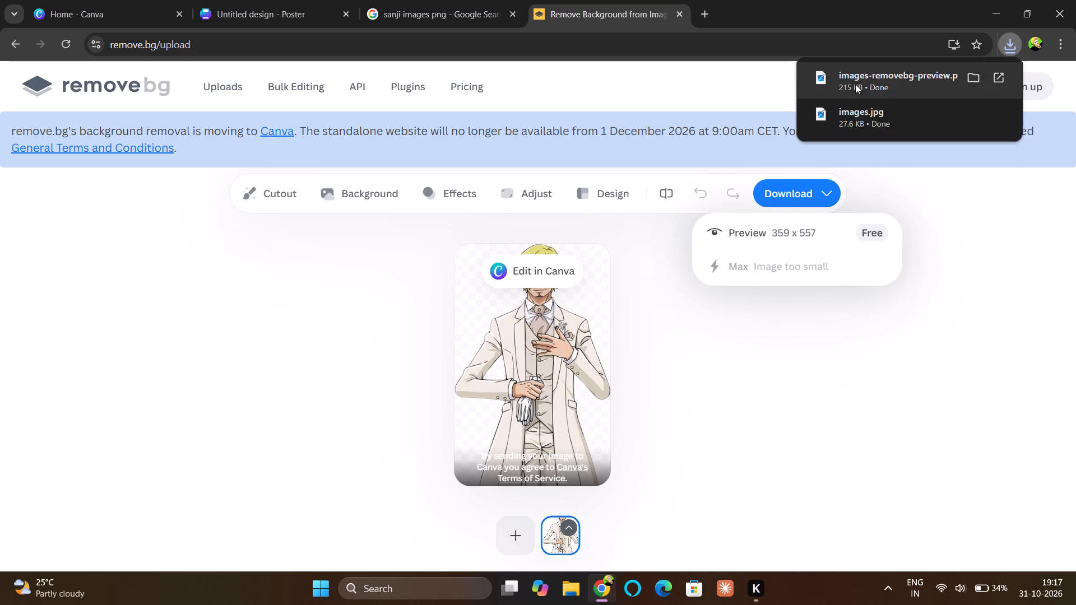
Look through the uploaded One Piece images in the Canva poster design.
click(296, 3)
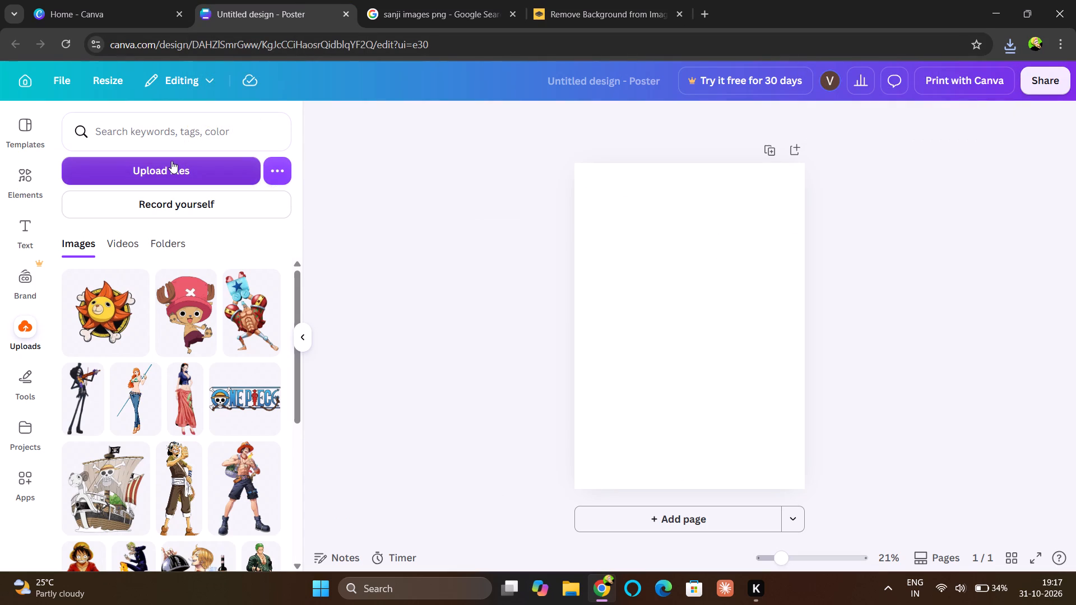
click(408, 17)
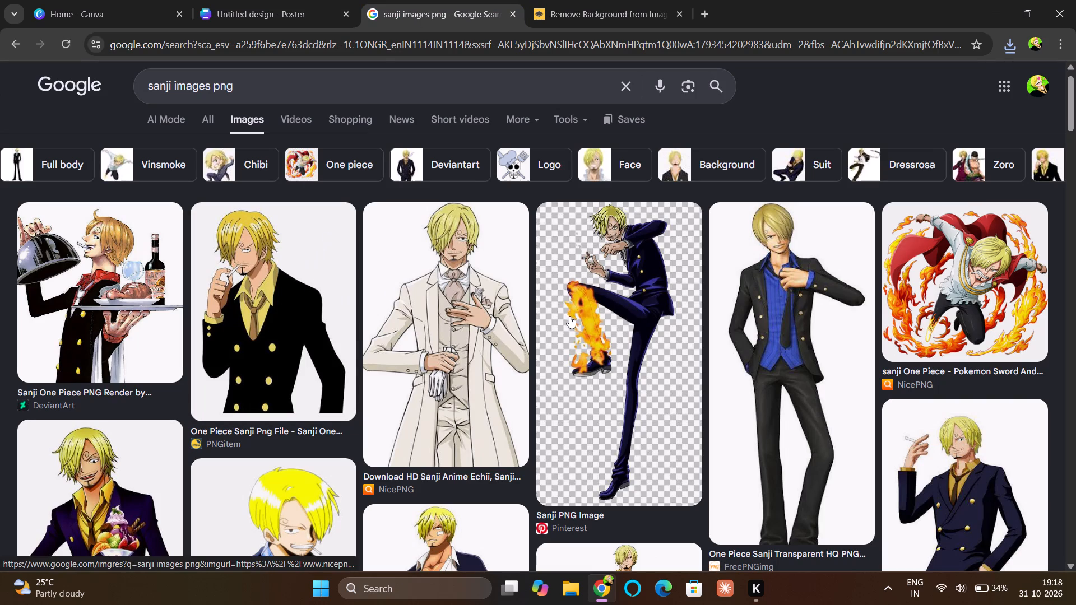
drag(305, 4, 289, 0)
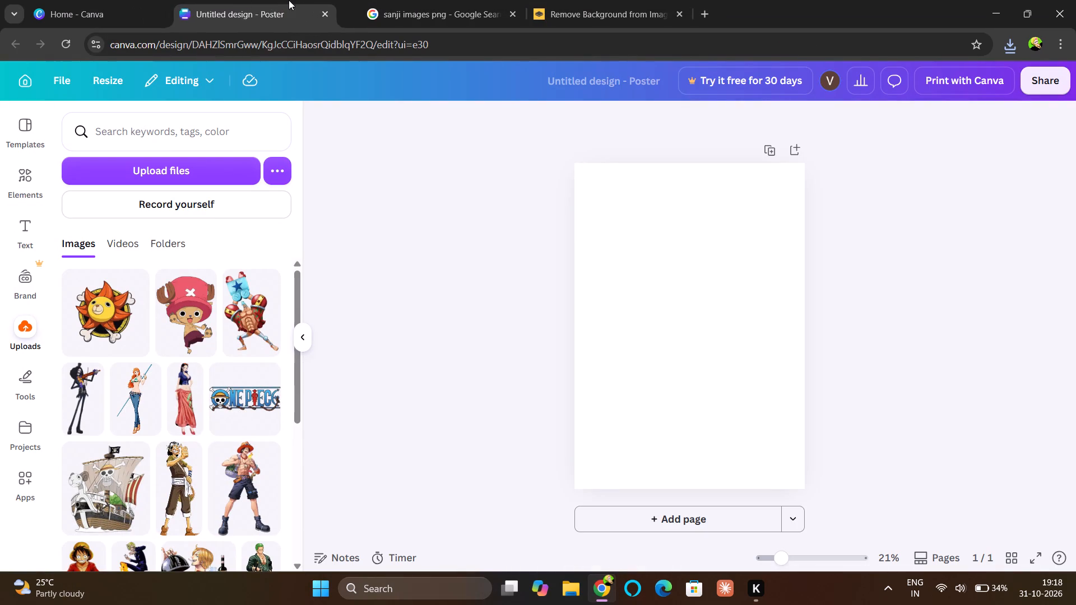
drag(289, 0, 290, 0)
scroll(176, 353, down, 4)
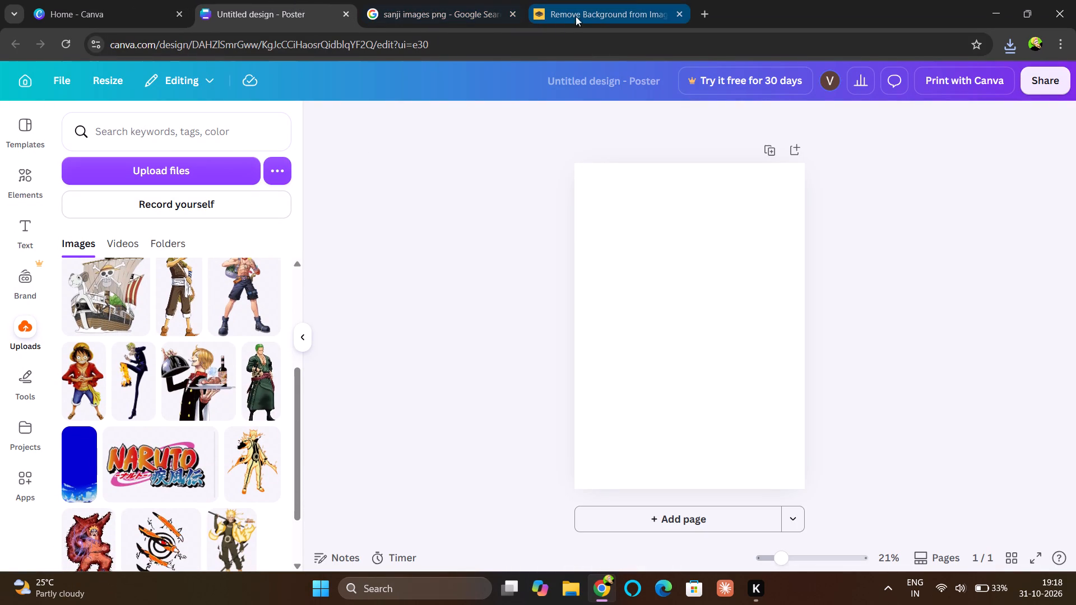
Search Google in a new tab for "name of the place sanji works".
click(699, 12)
click(637, 46)
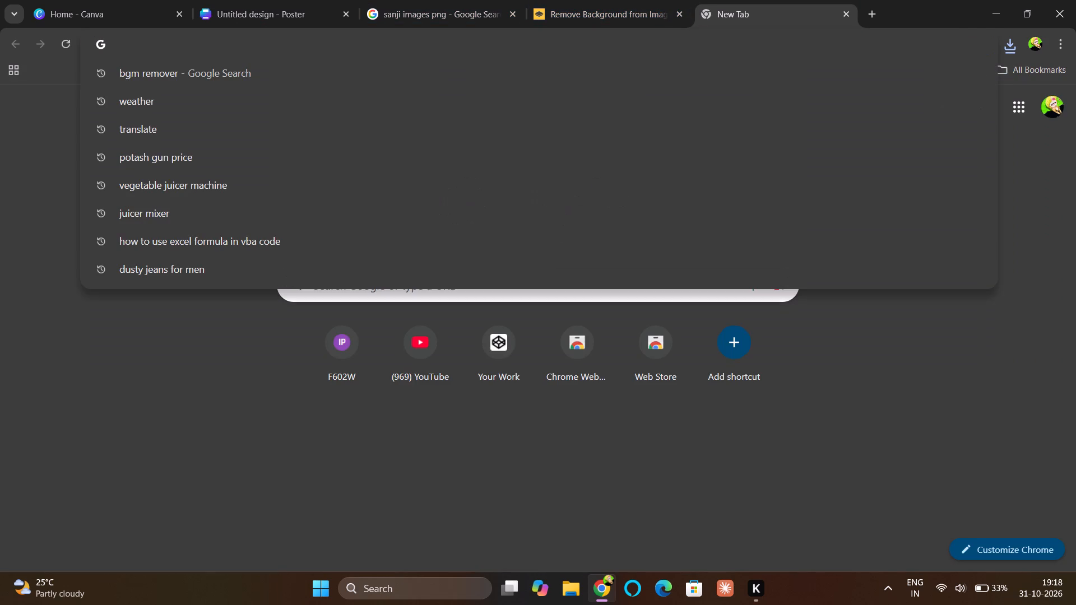
text(nam e)
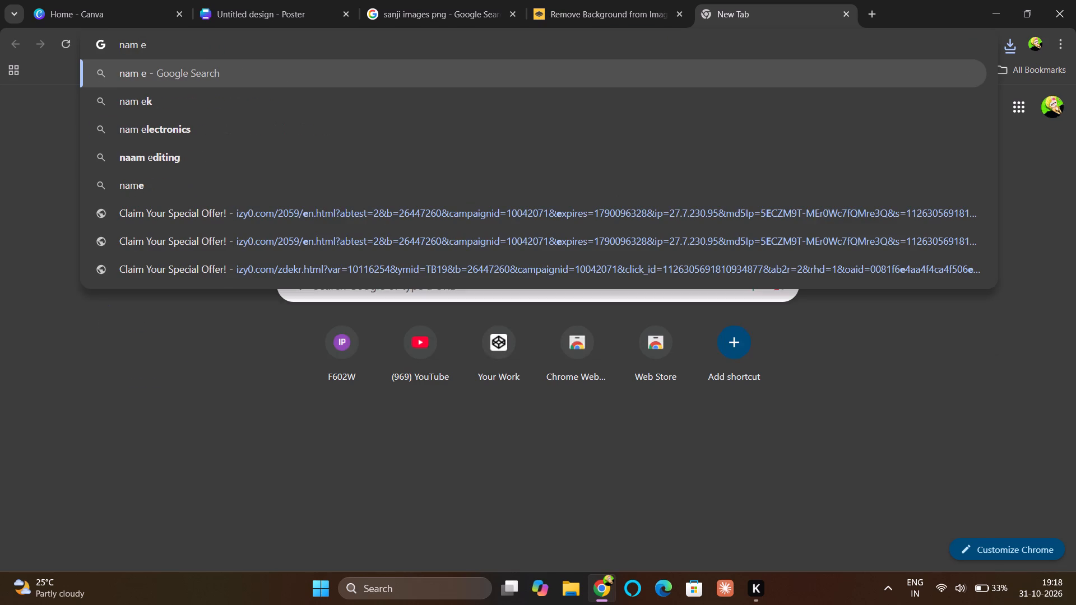
key(BackSpace)
key(BackSpace)
text(f)
key(space)
key(BackSpace)
key(BackSpace)
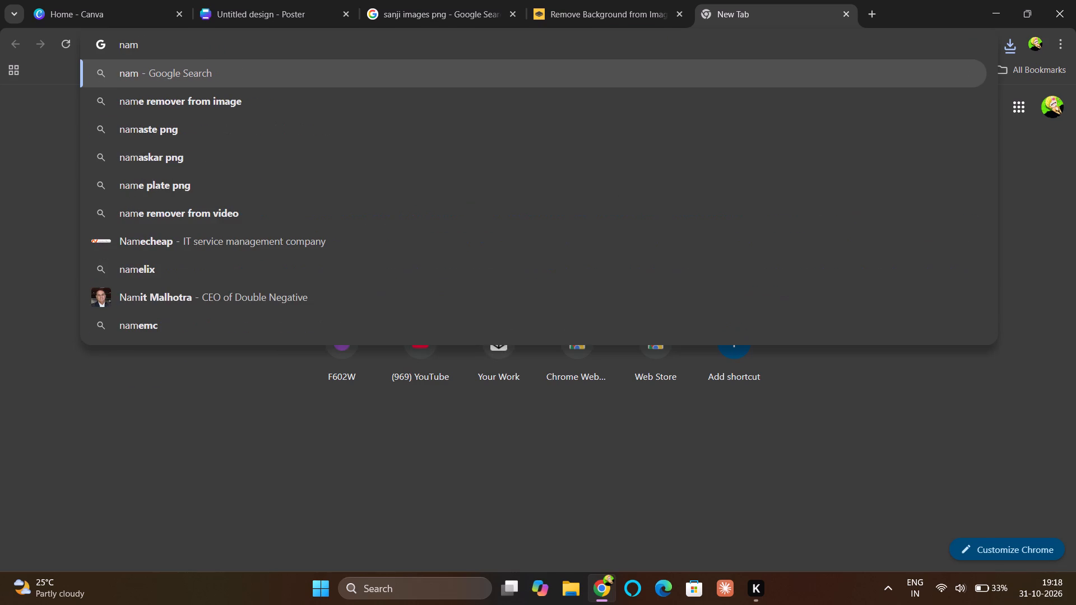
text(e of the place sanji w)
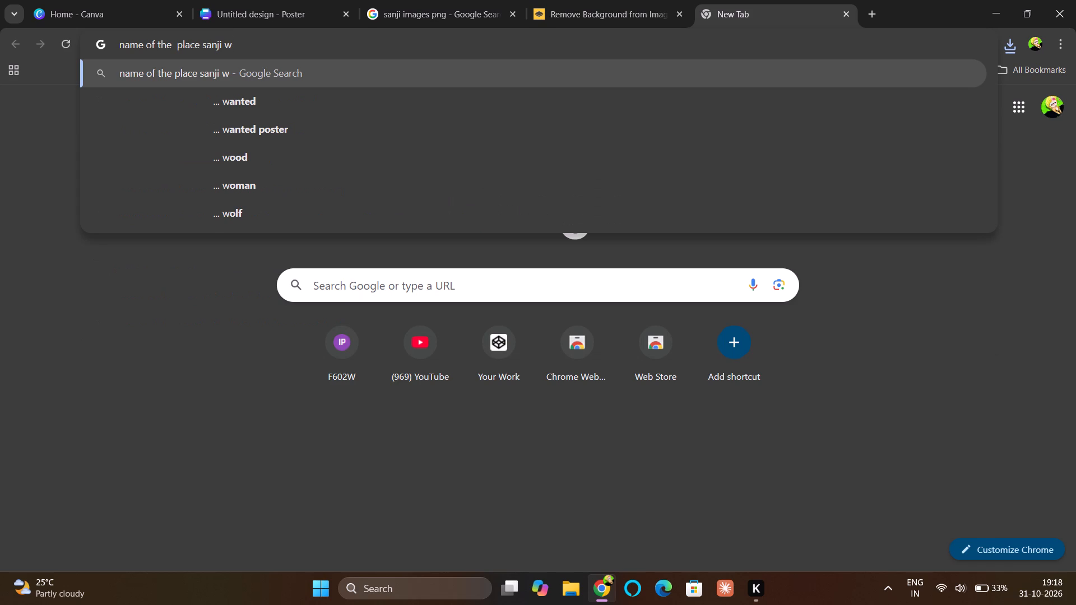
text(orks)
key(Return)
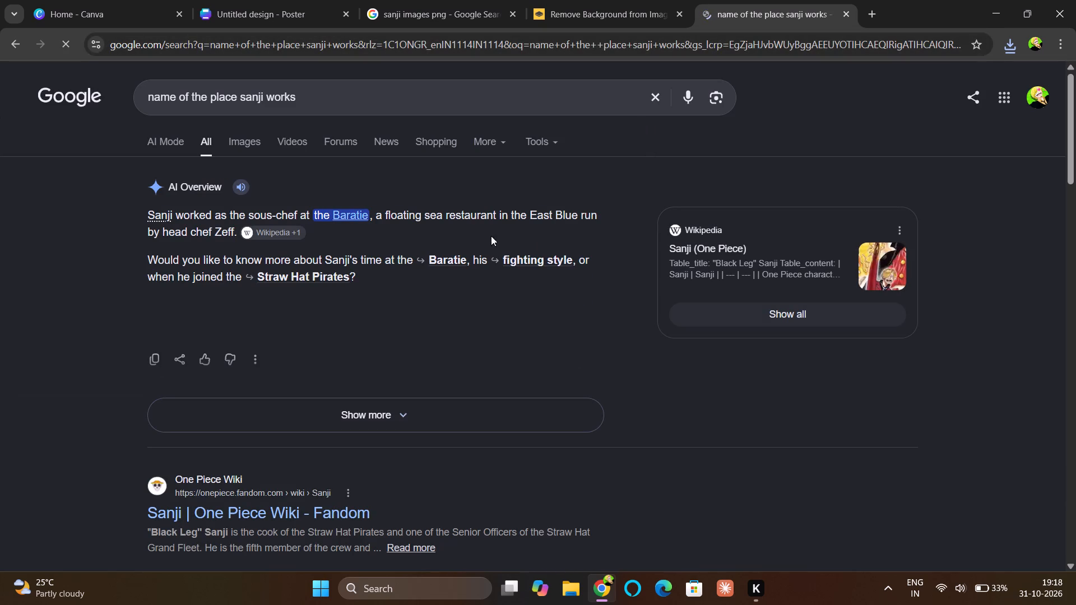
Open the linked Baratie page on the One Piece Wiki, skim its introduction and picture, and close it.
click(361, 210)
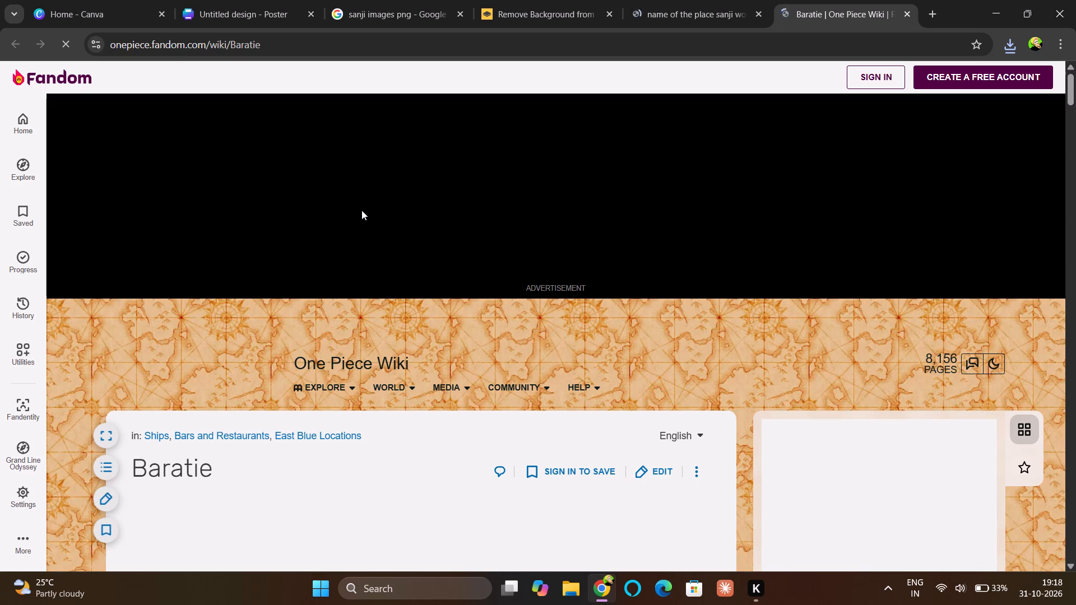
scroll(361, 210, down, 2)
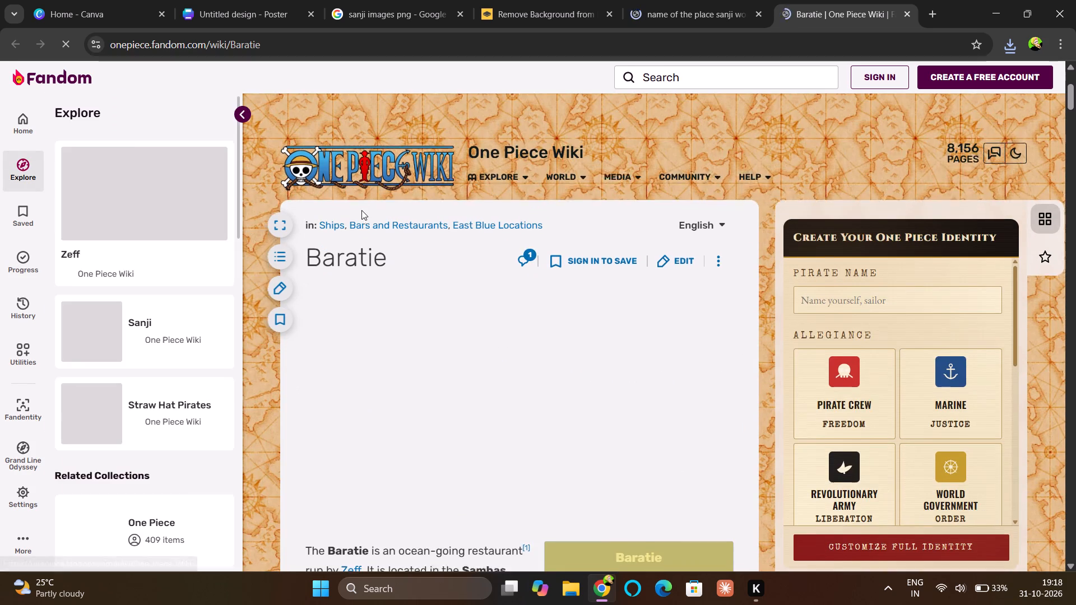
scroll(361, 210, down, 4)
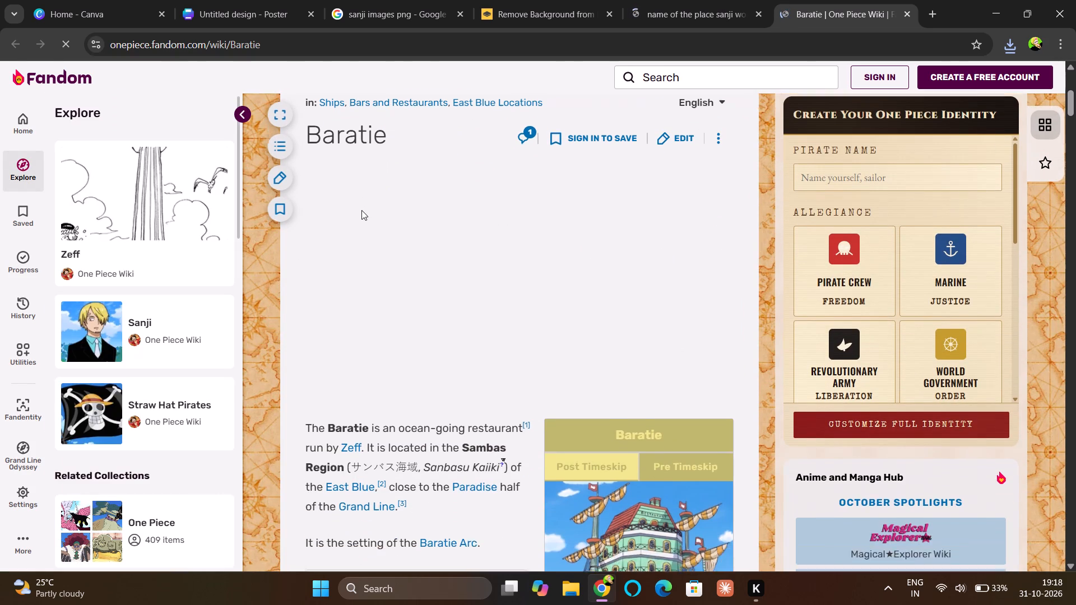
scroll(361, 210, down, 1)
scroll(361, 210, up, 2)
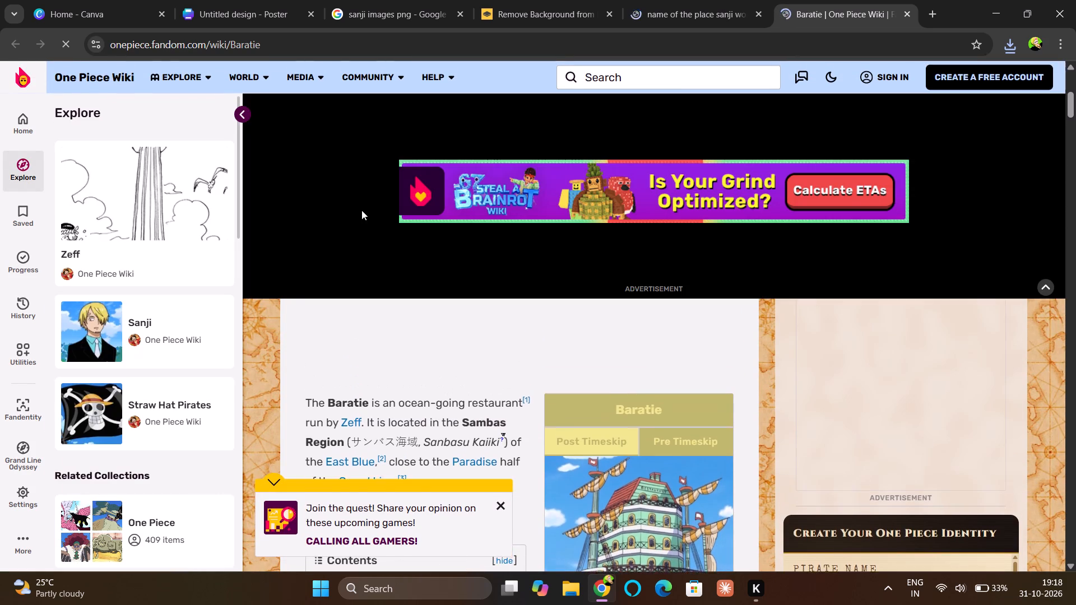
scroll(361, 210, up, 2)
scroll(361, 210, right, 20)
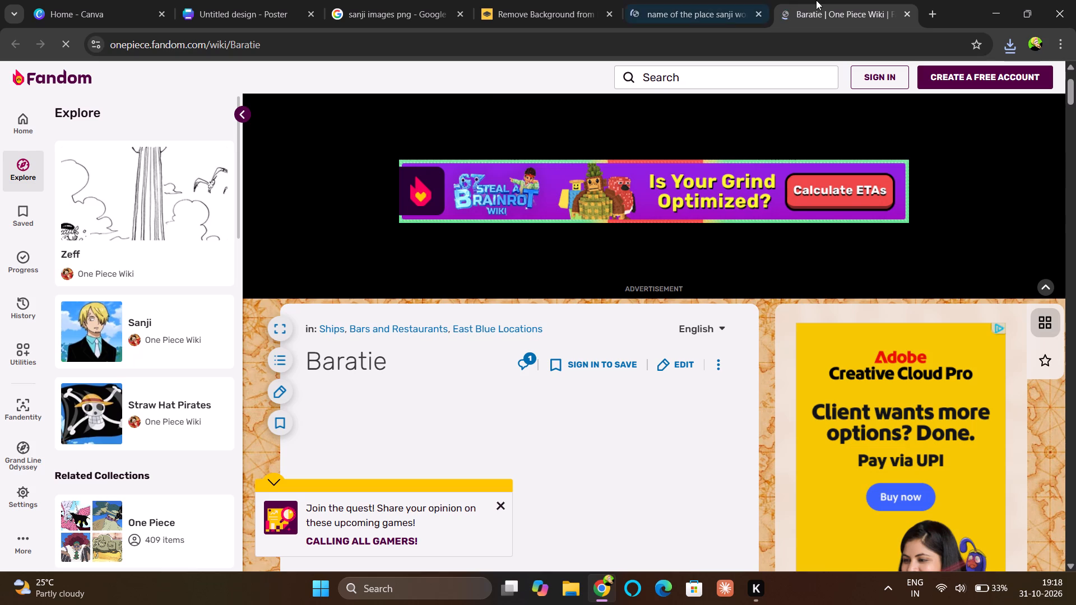
click(903, 14)
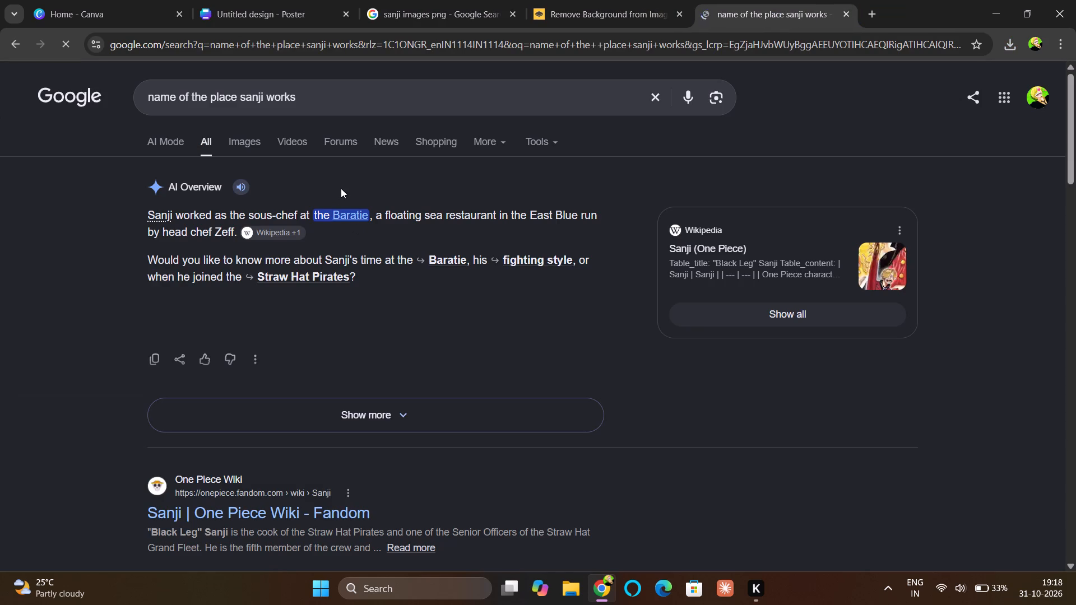
Browse the image results for the place Sanji works, previewing the Baratie restaurant picture, and close the search tab.
click(249, 145)
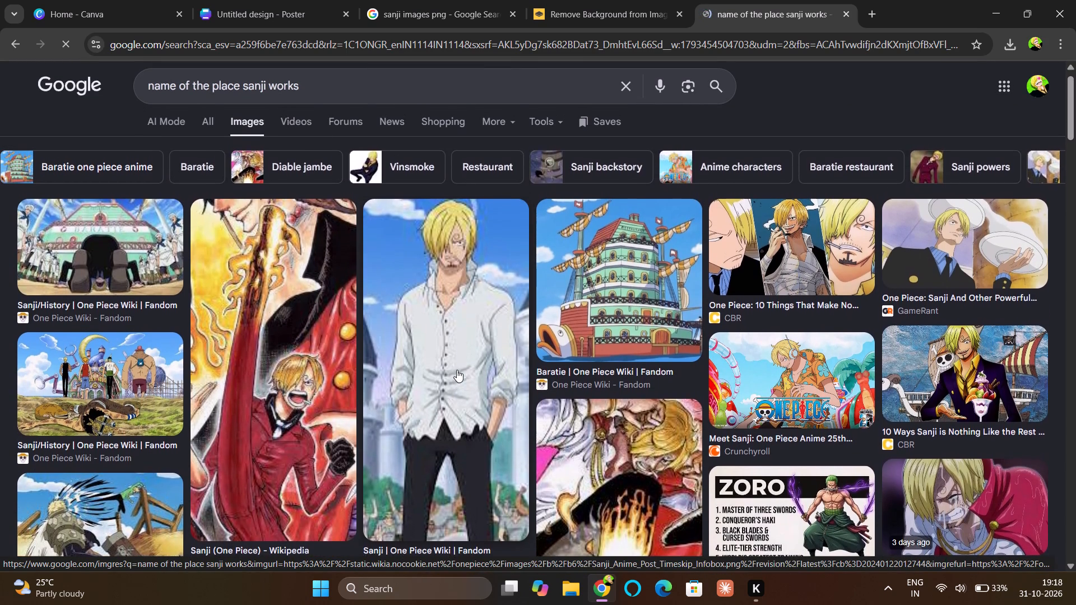
click(131, 273)
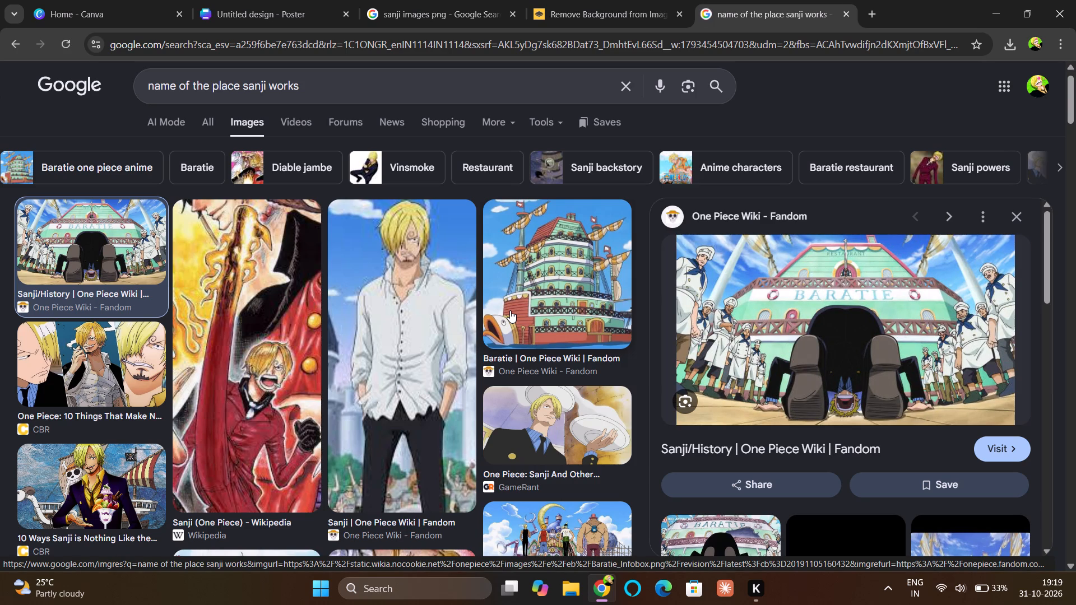
scroll(470, 376, down, 1)
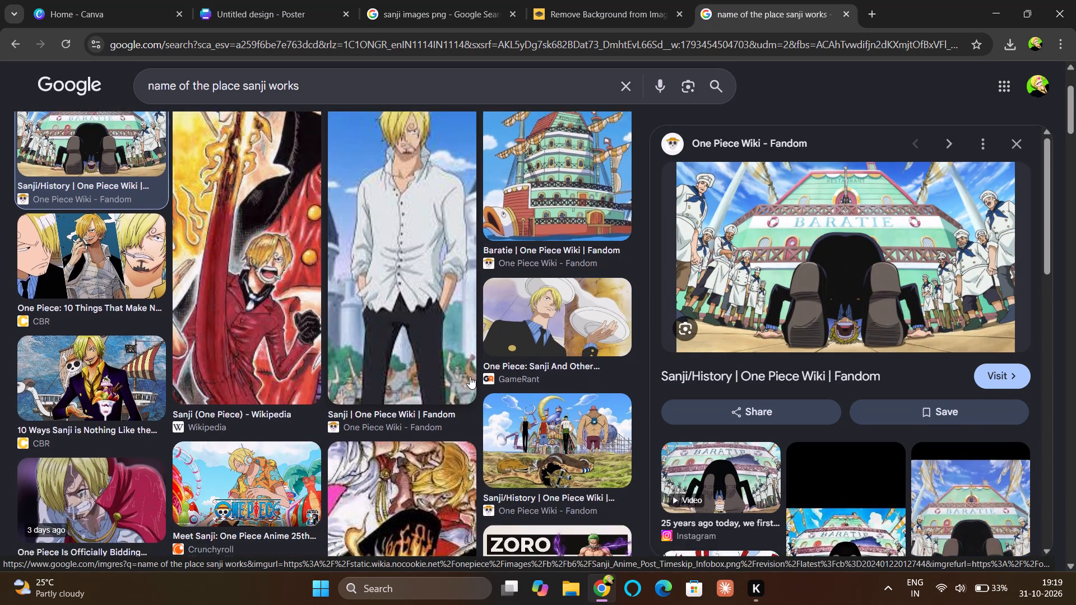
scroll(470, 376, down, 2)
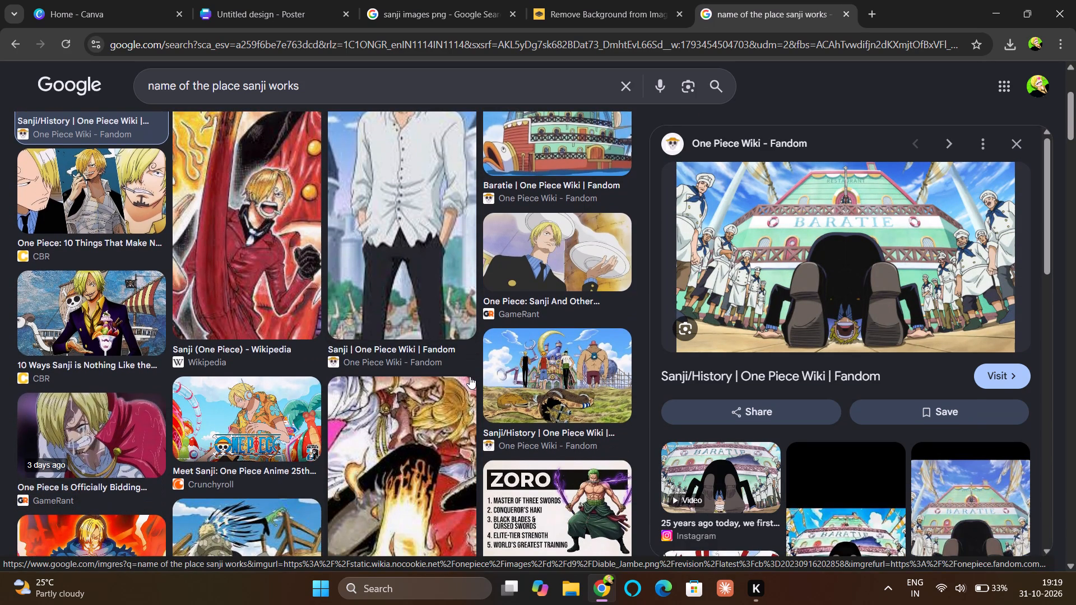
scroll(470, 376, down, 2)
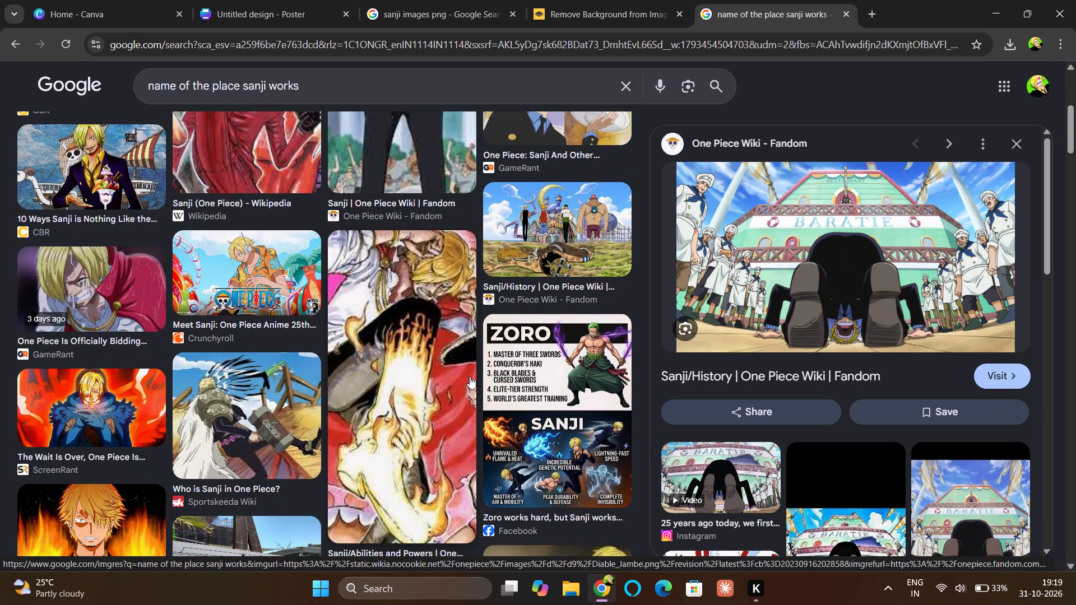
click(1012, 151)
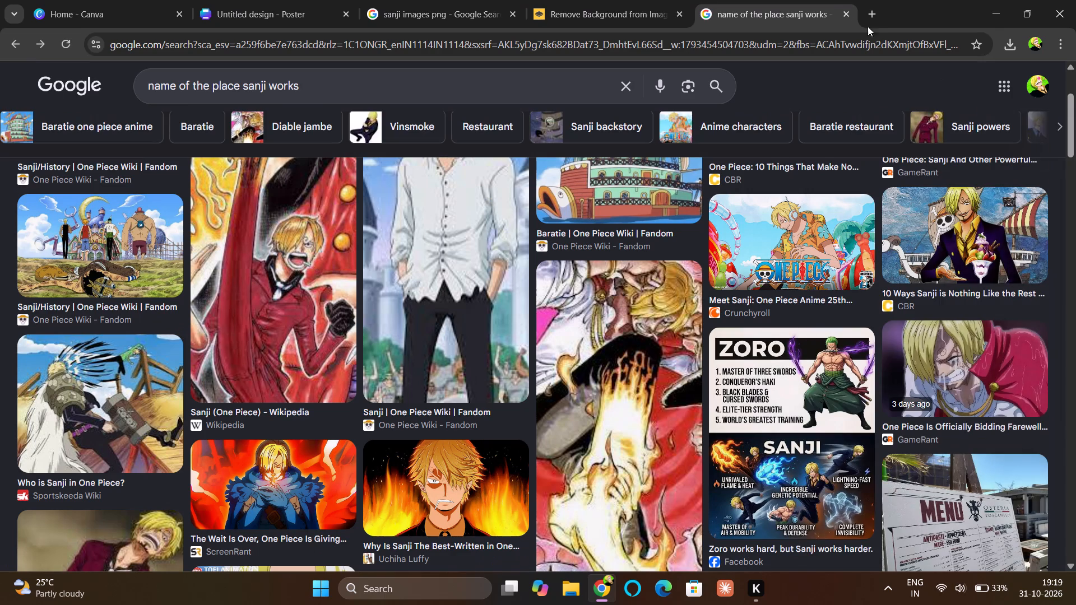
click(848, 16)
Enter "whole cake island arc" as a Google search in a new tab.
click(707, 11)
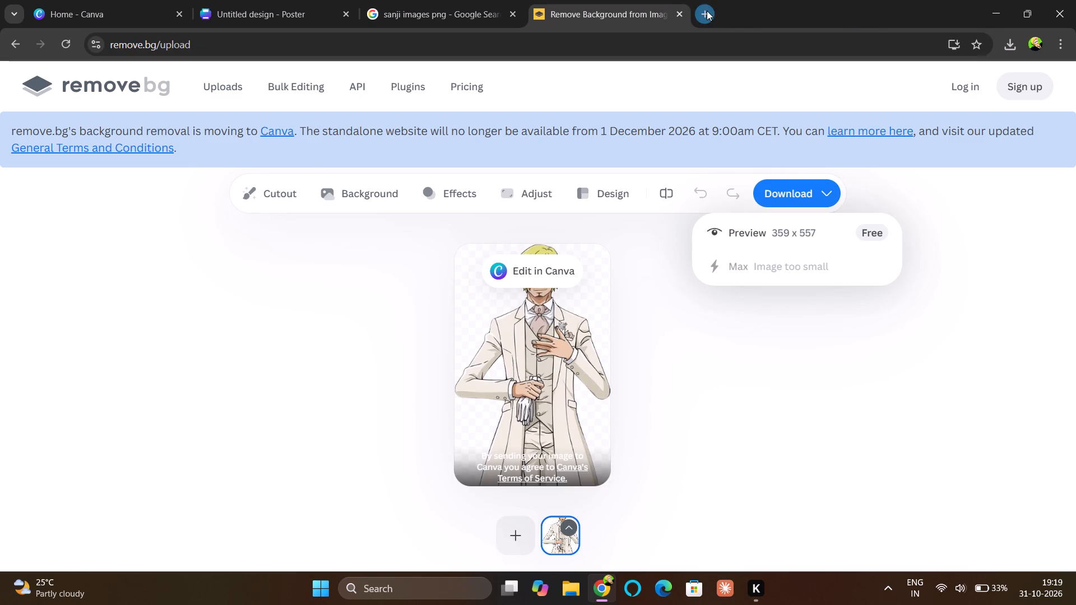
click(648, 48)
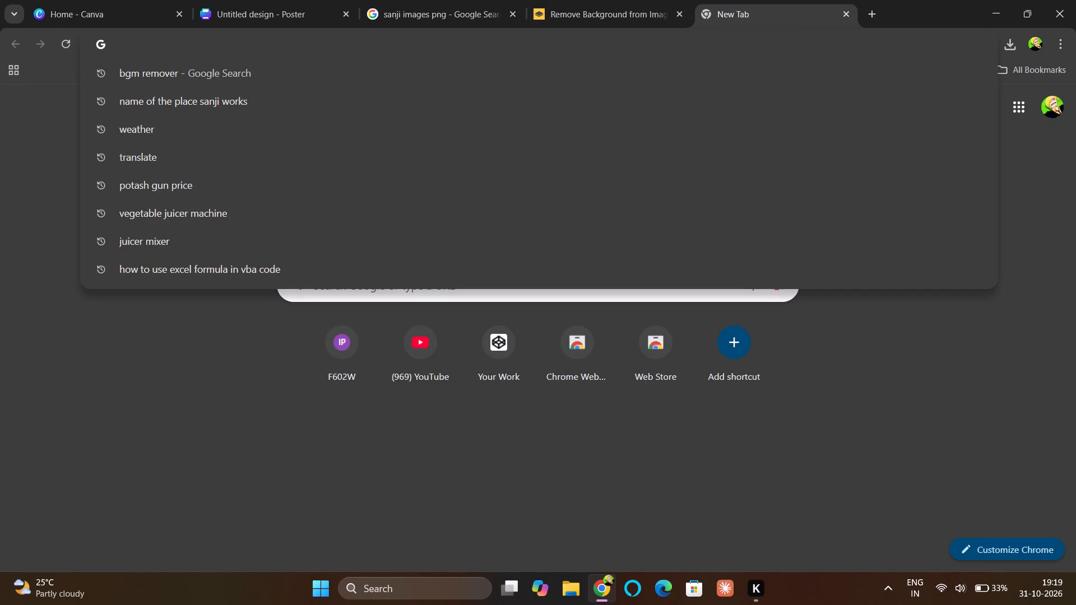
text(who)
text(le cake i)
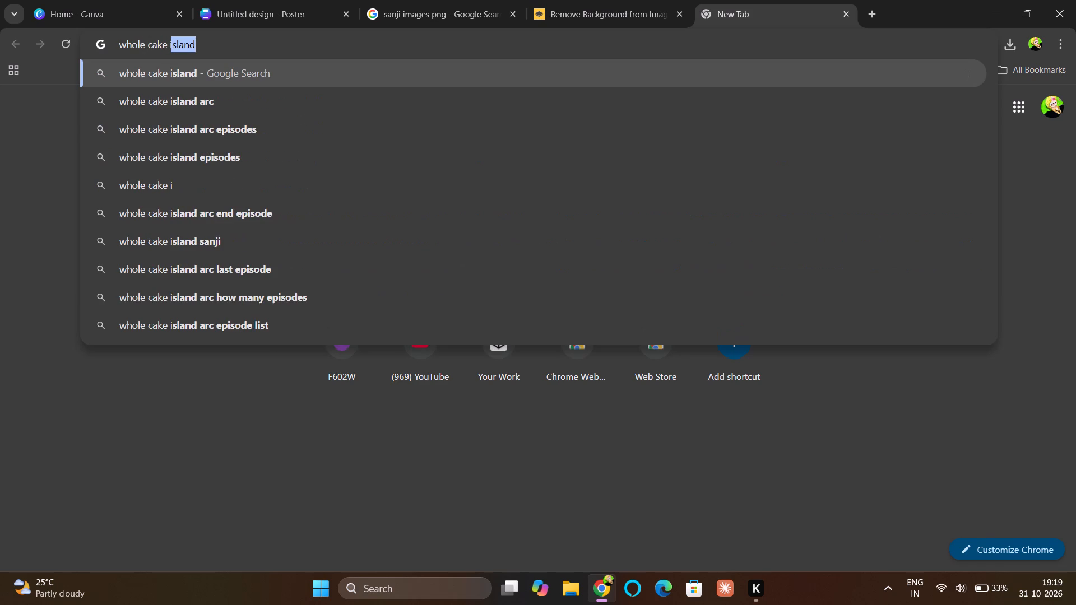
key(Down)
key(space)
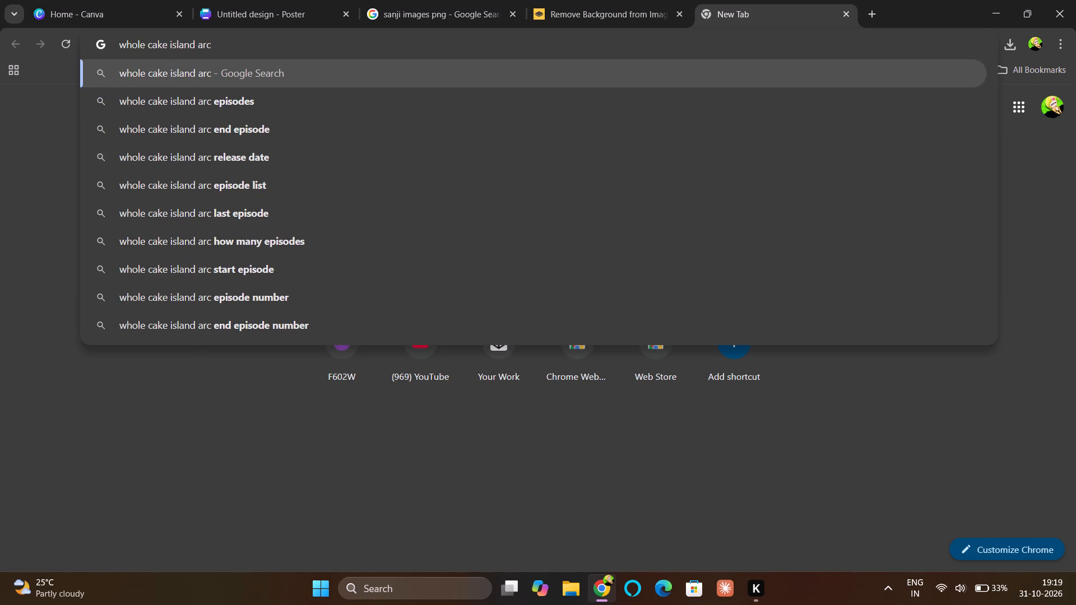
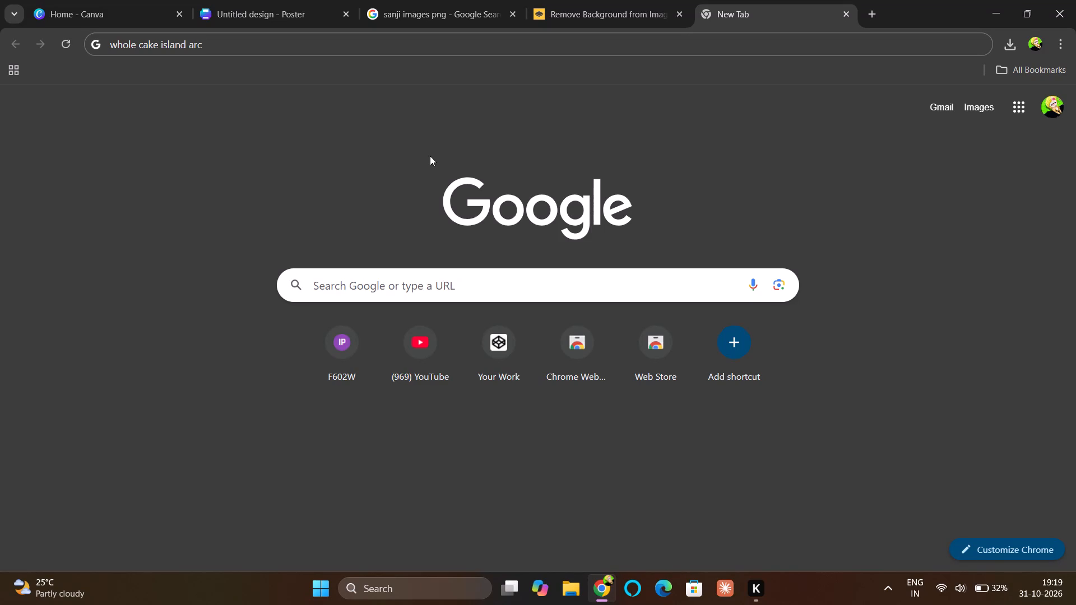
Extend the search query and search Google for "whole cake island arc background".
click(308, 46)
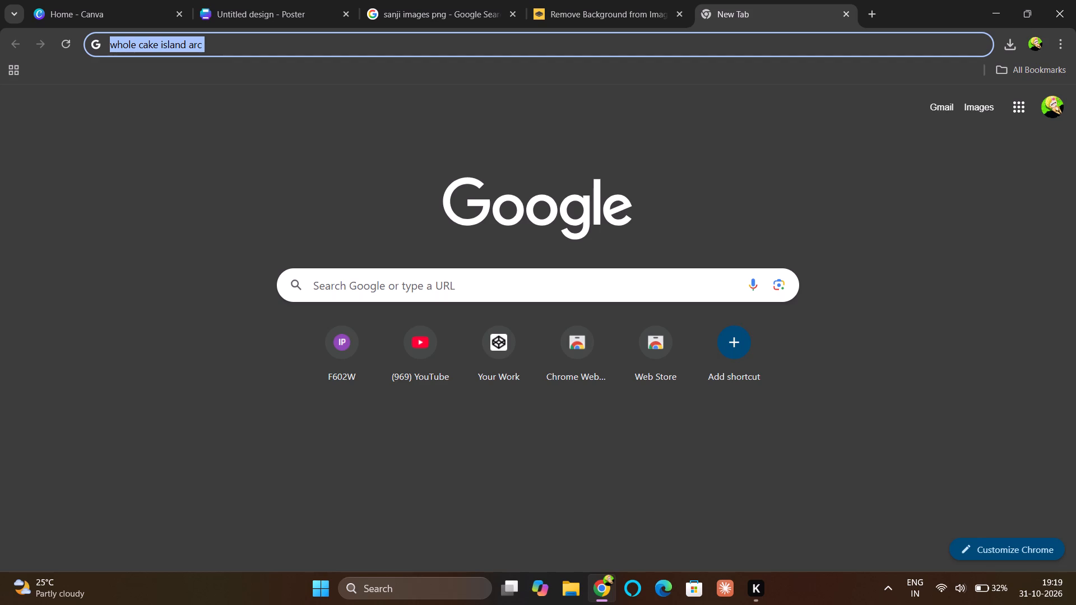
click(308, 46)
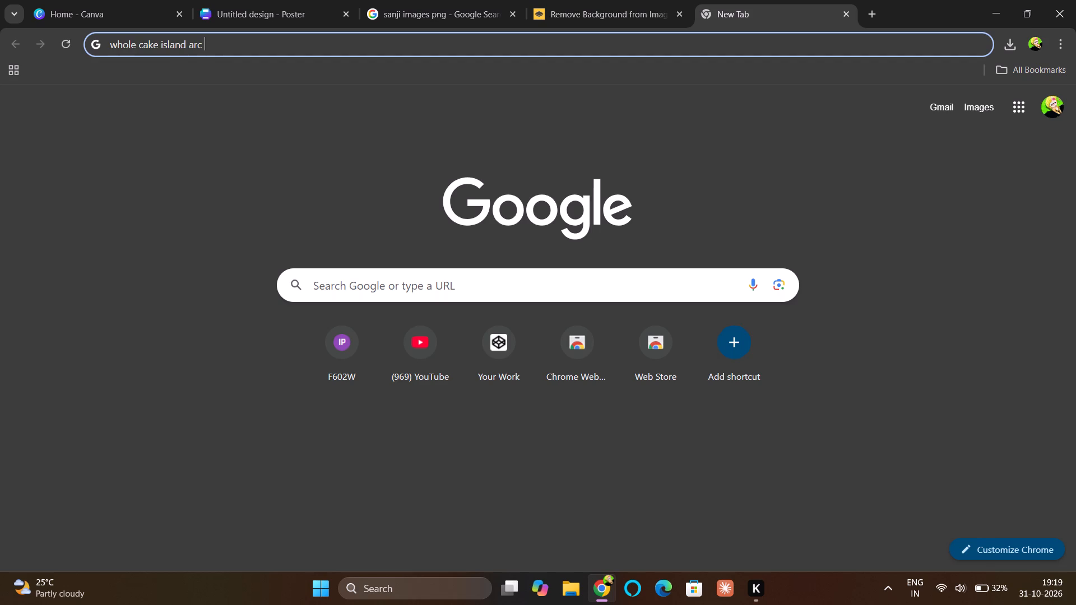
text(backgr)
key(Down)
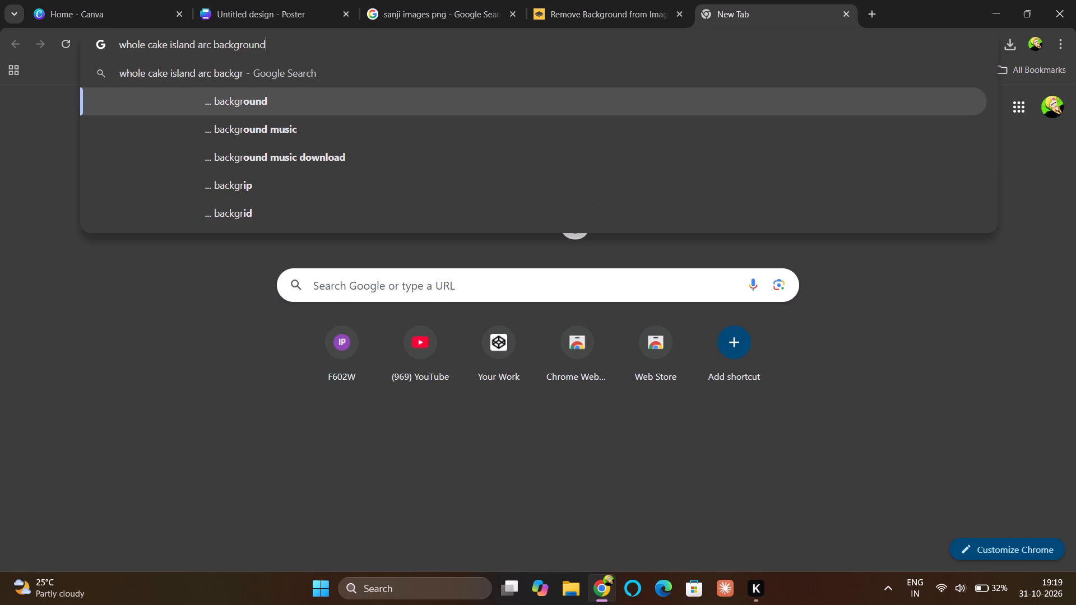
key(Return)
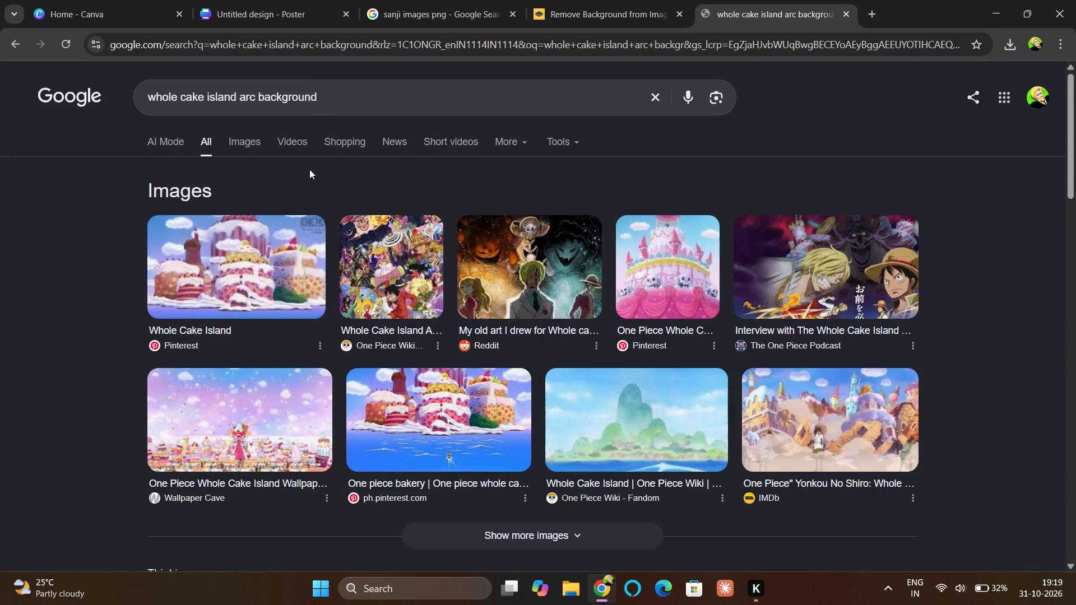
From the image results, save the Pinterest picture "One Piece Whole Cake Island Background" of the pink cake castle to Downloads.
click(256, 136)
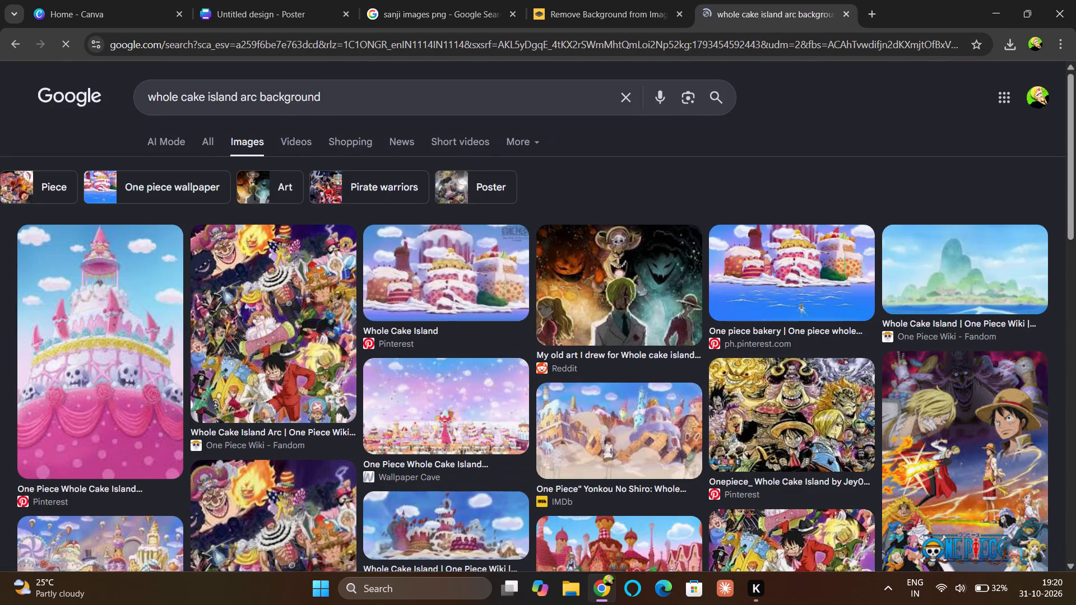
click(153, 376)
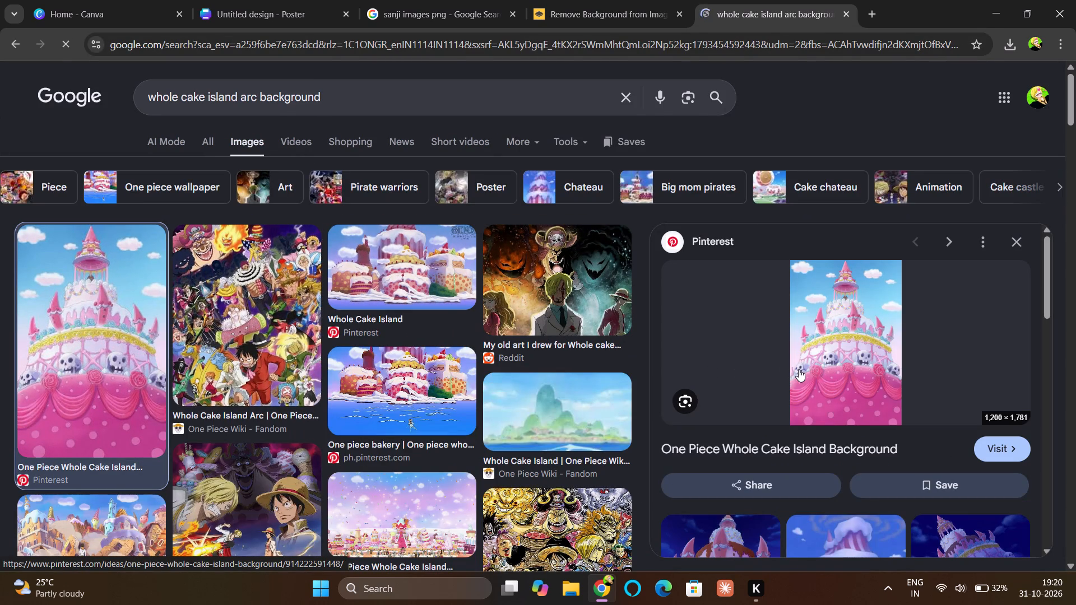
right_click(822, 367)
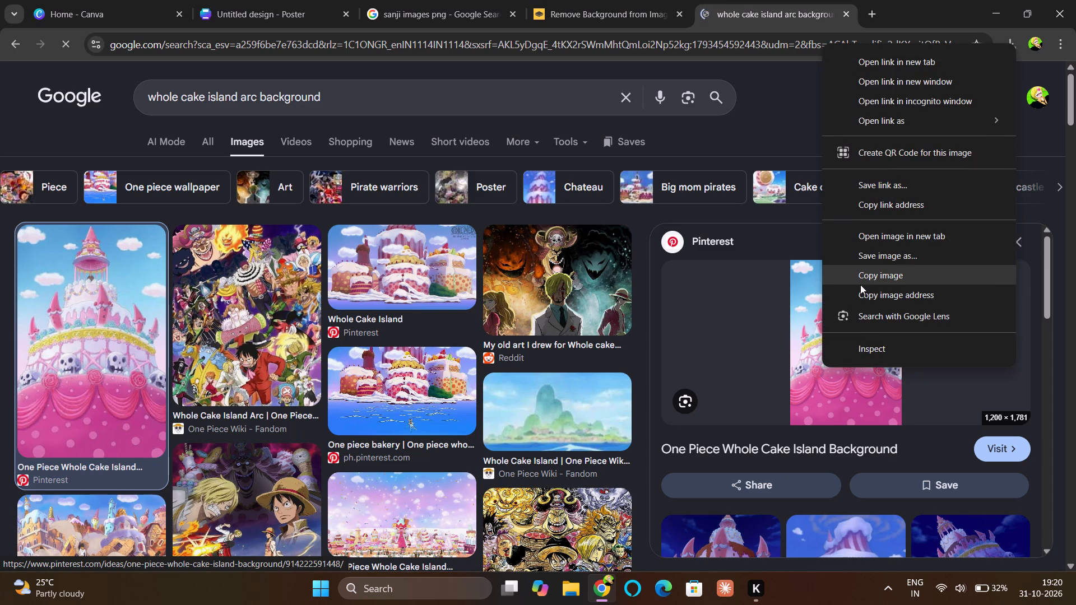
click(883, 254)
key(Return)
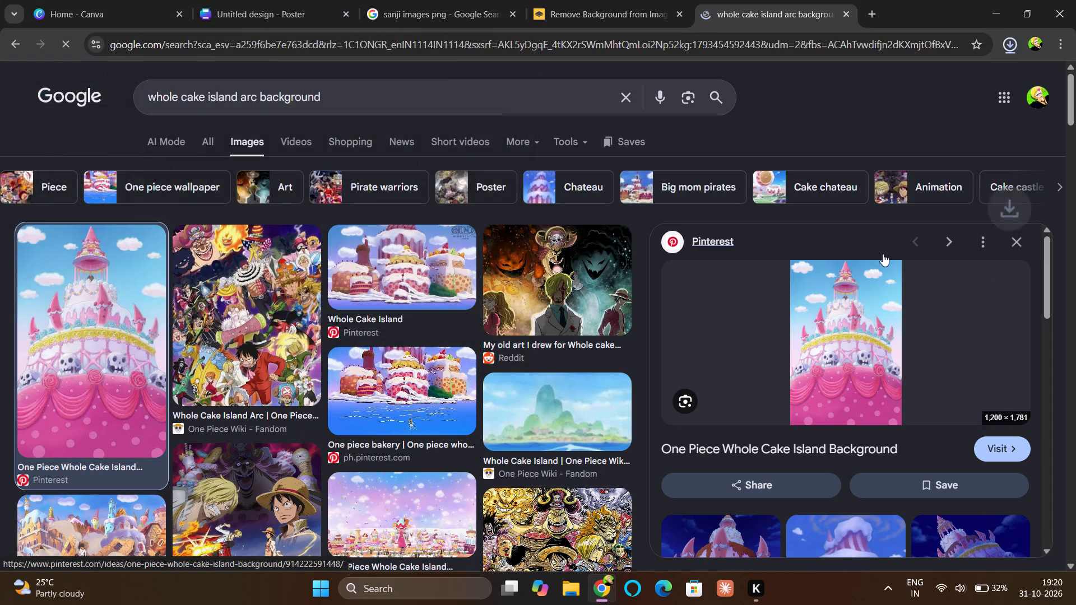
In the Canva poster design, upload the downloaded cake castle JPG and add it to the blank page.
click(259, 2)
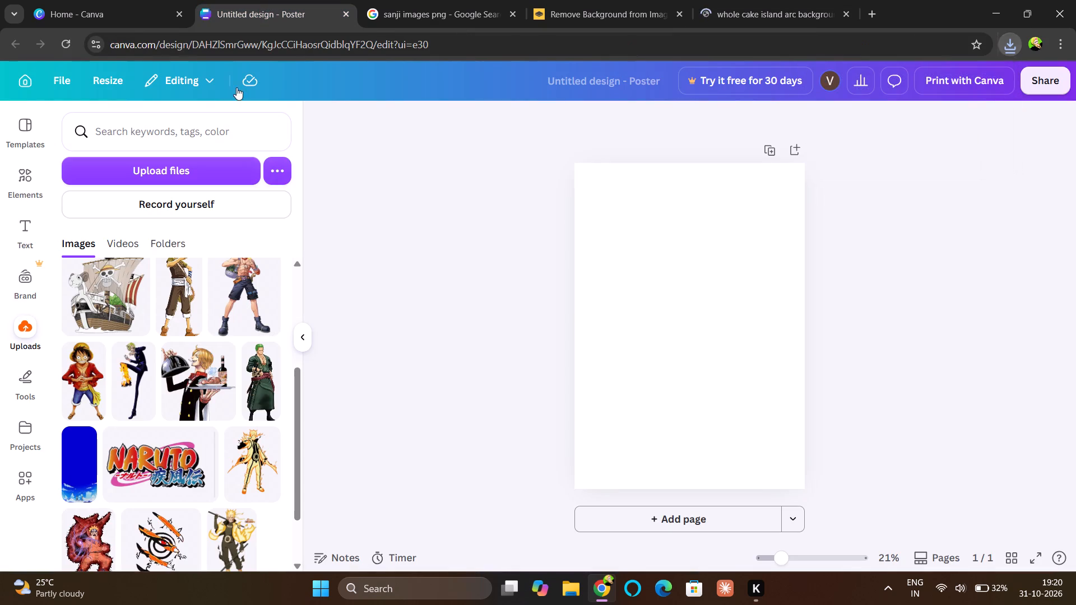
click(183, 173)
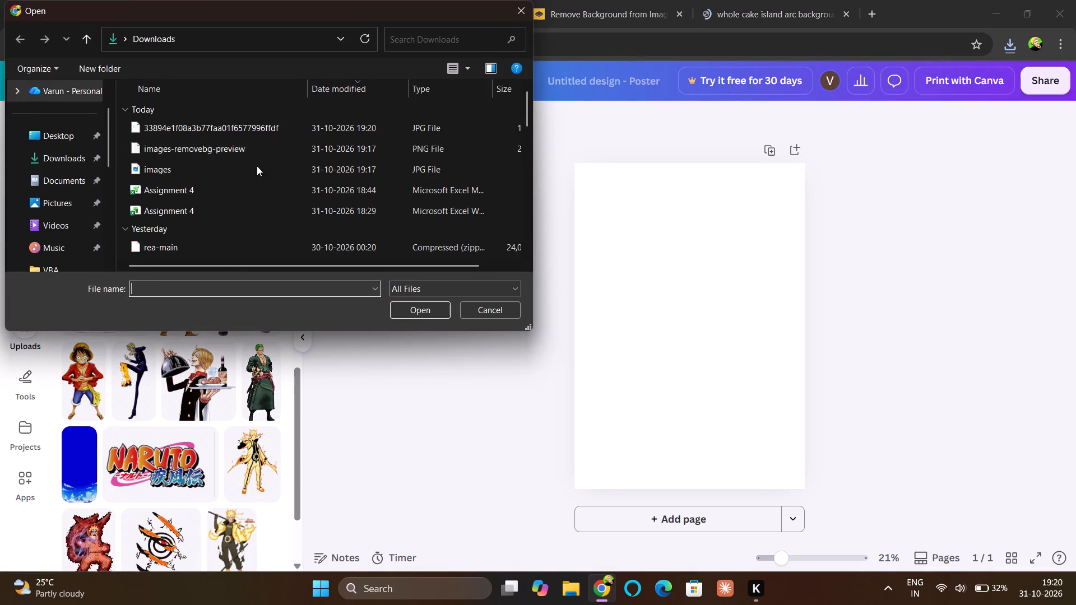
click(220, 132)
key(Return)
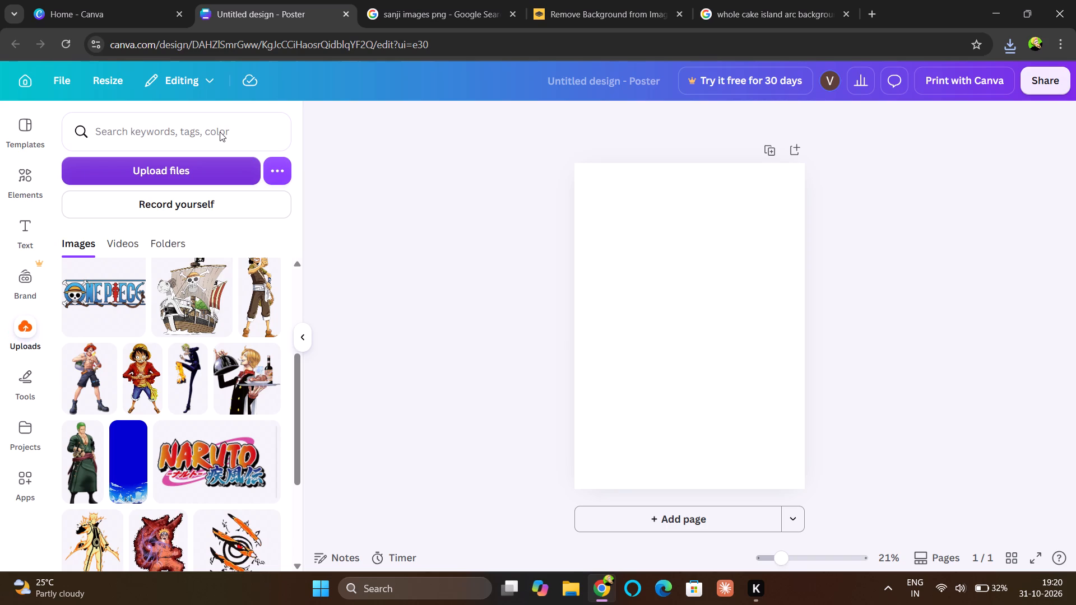
scroll(145, 299, up, 6)
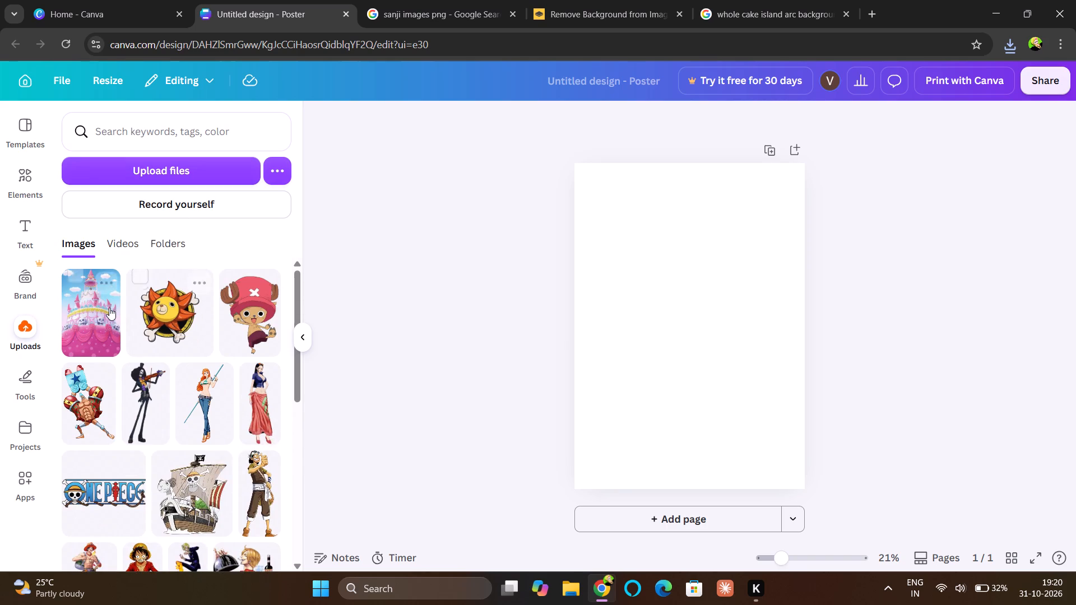
click(109, 308)
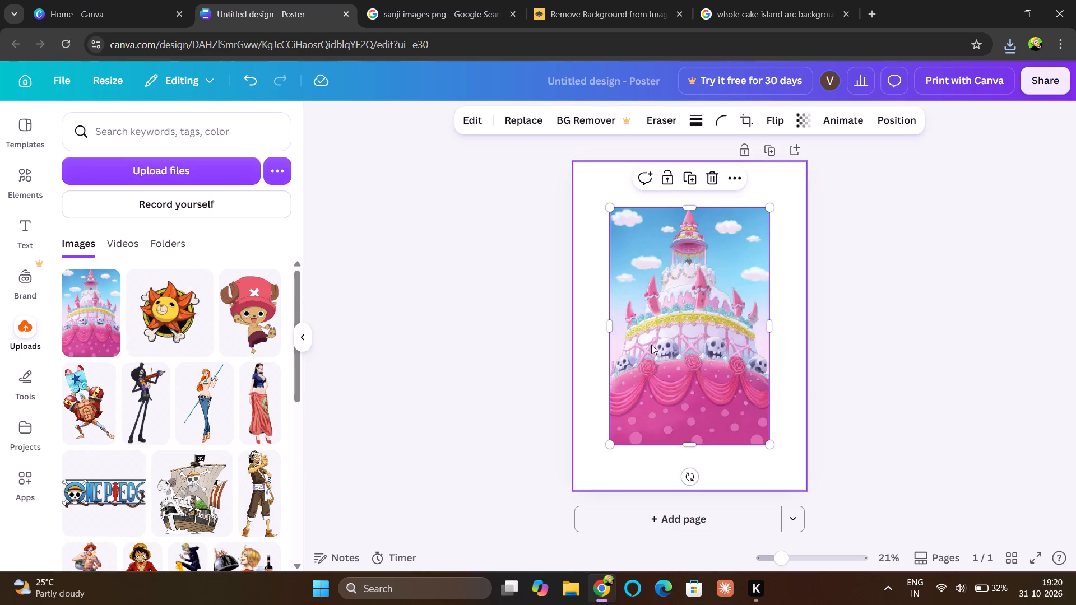
Move the cake castle image to the page's top, enlarge it to full page height and crop its sides to the page width.
drag(689, 333, 685, 289)
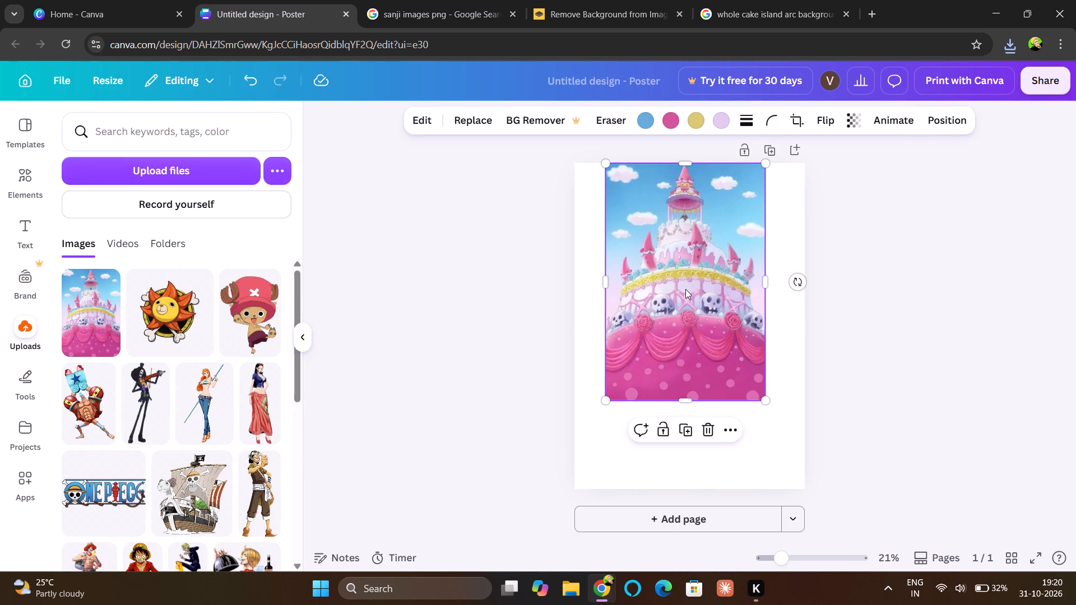
drag(607, 286, 579, 285)
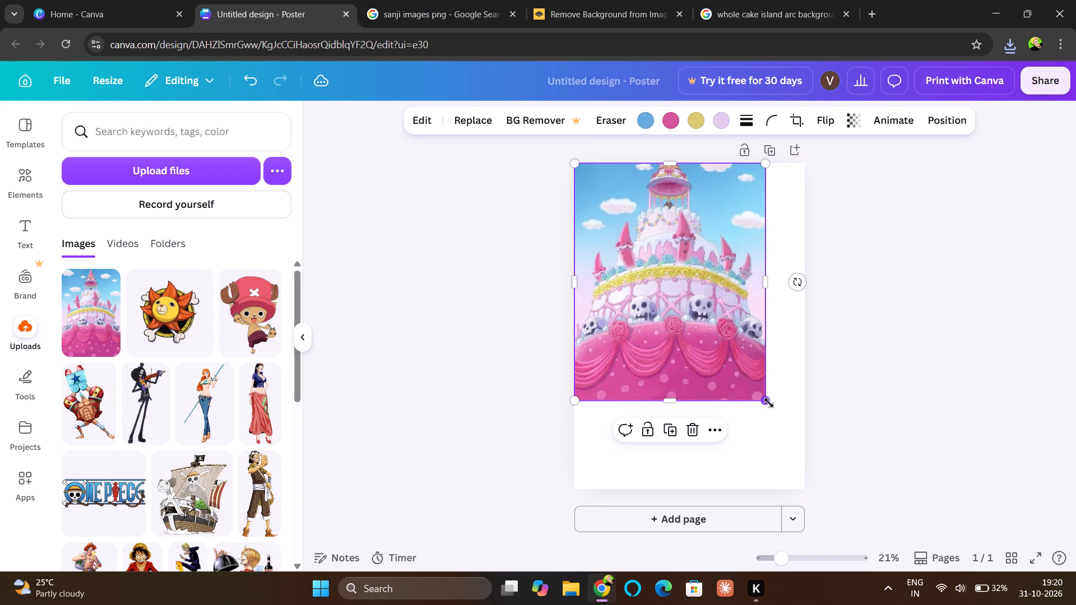
drag(769, 403, 827, 487)
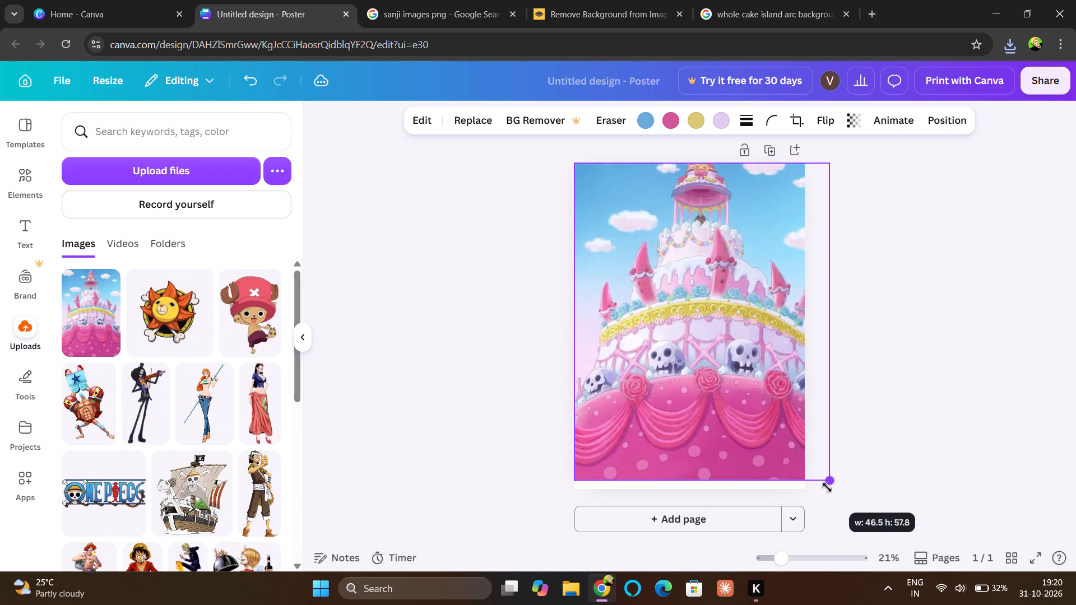
drag(827, 487, 829, 500)
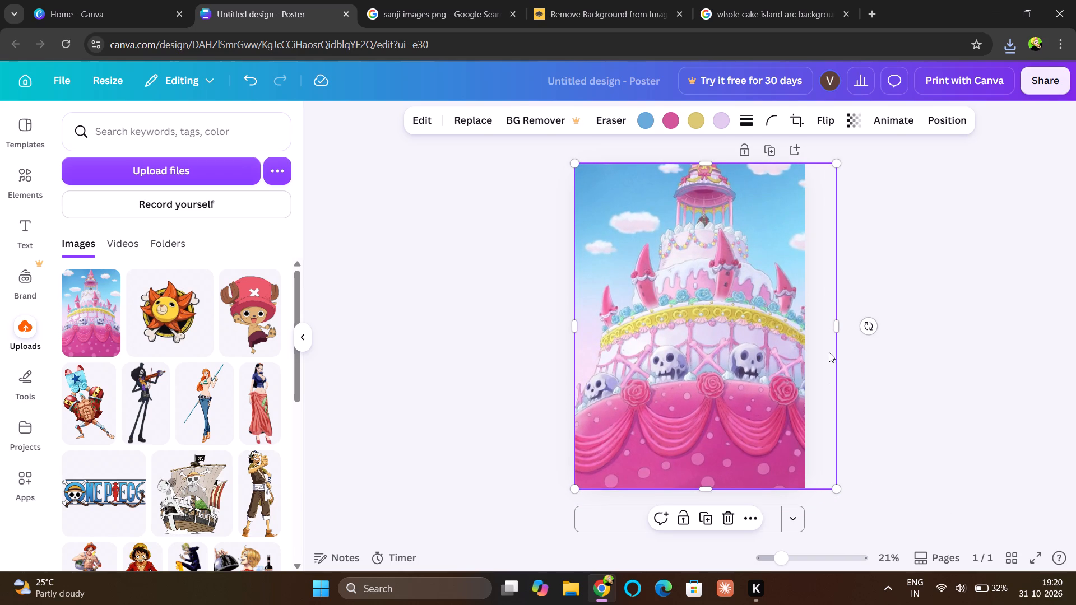
drag(835, 330, 807, 334)
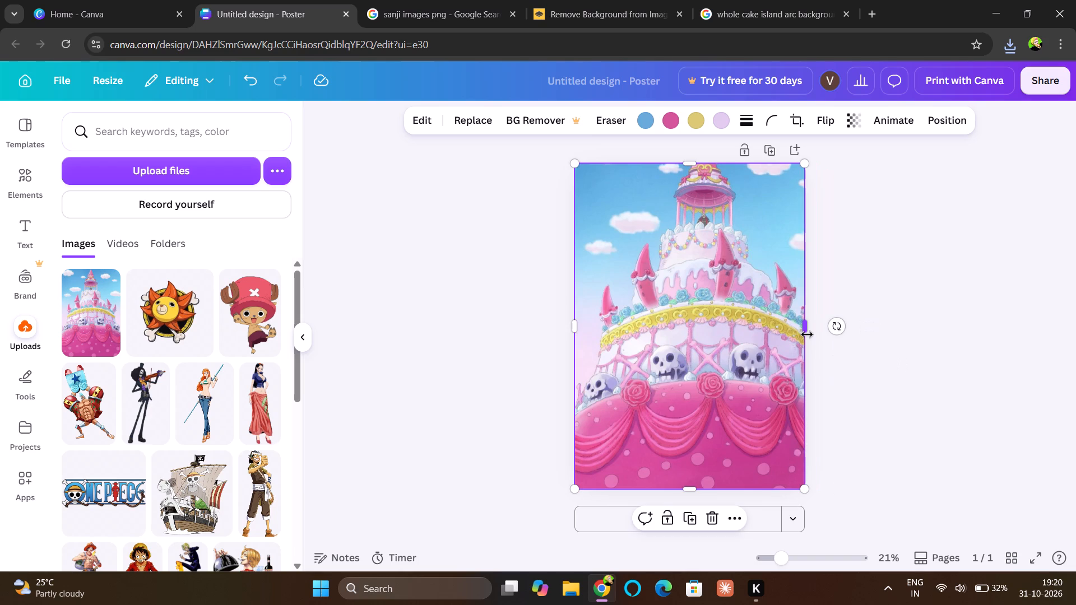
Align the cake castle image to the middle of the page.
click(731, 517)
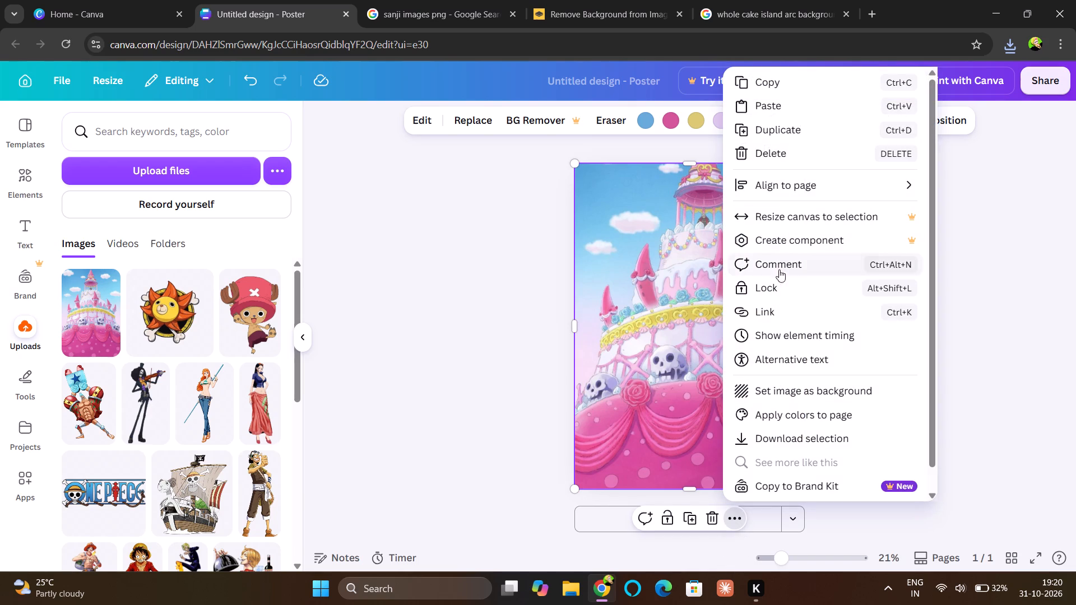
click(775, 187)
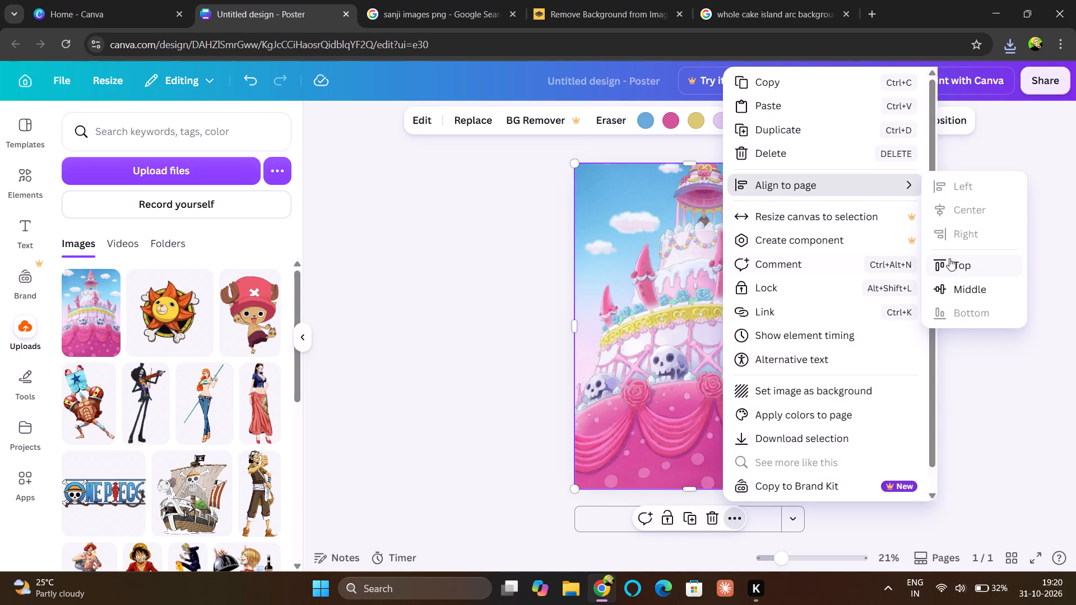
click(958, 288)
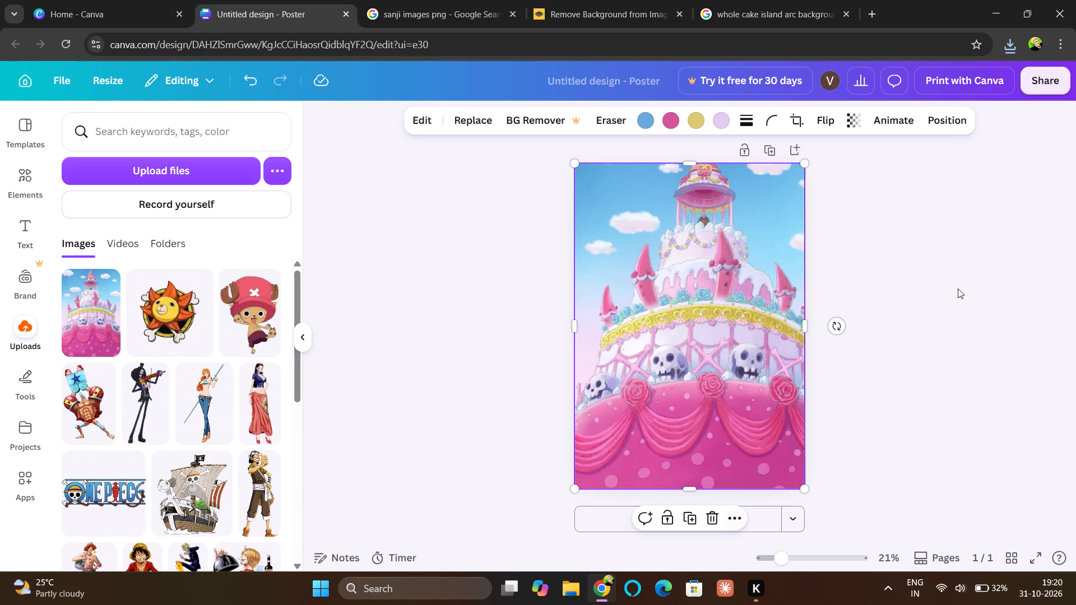
Shift the cake castle image leftward, reveal more of its right side, and refit both sides to the page edges.
drag(758, 381, 726, 393)
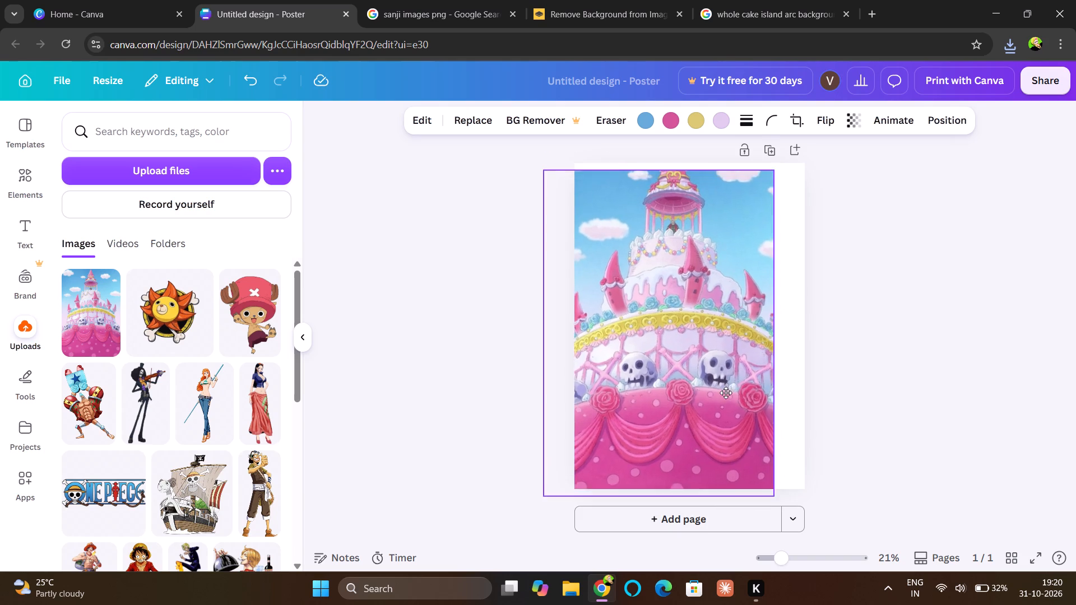
drag(726, 393, 708, 381)
drag(755, 329, 778, 325)
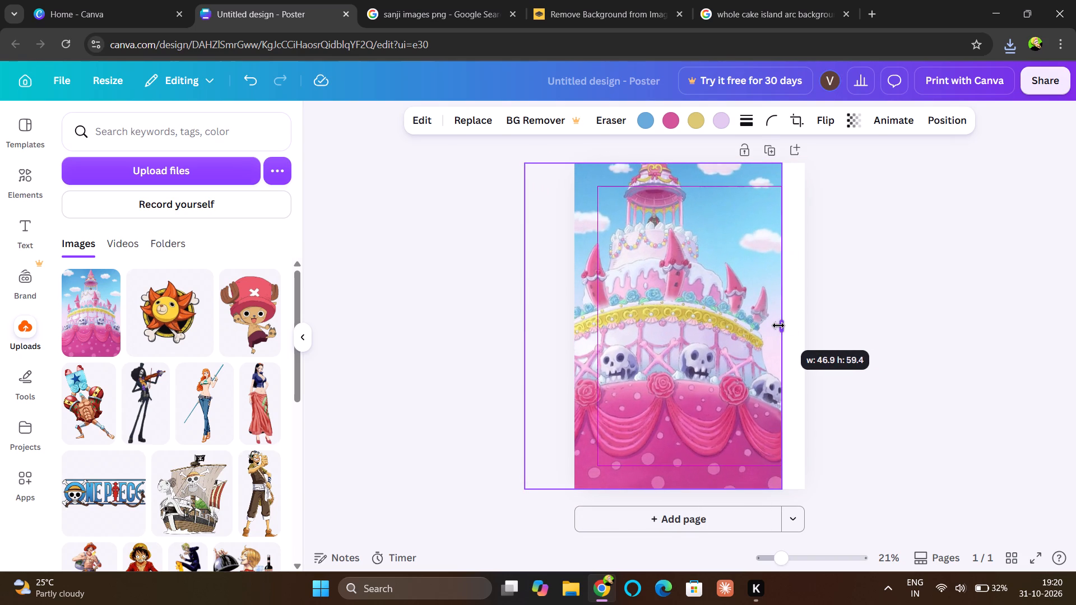
drag(778, 325, 779, 325)
drag(695, 332, 717, 333)
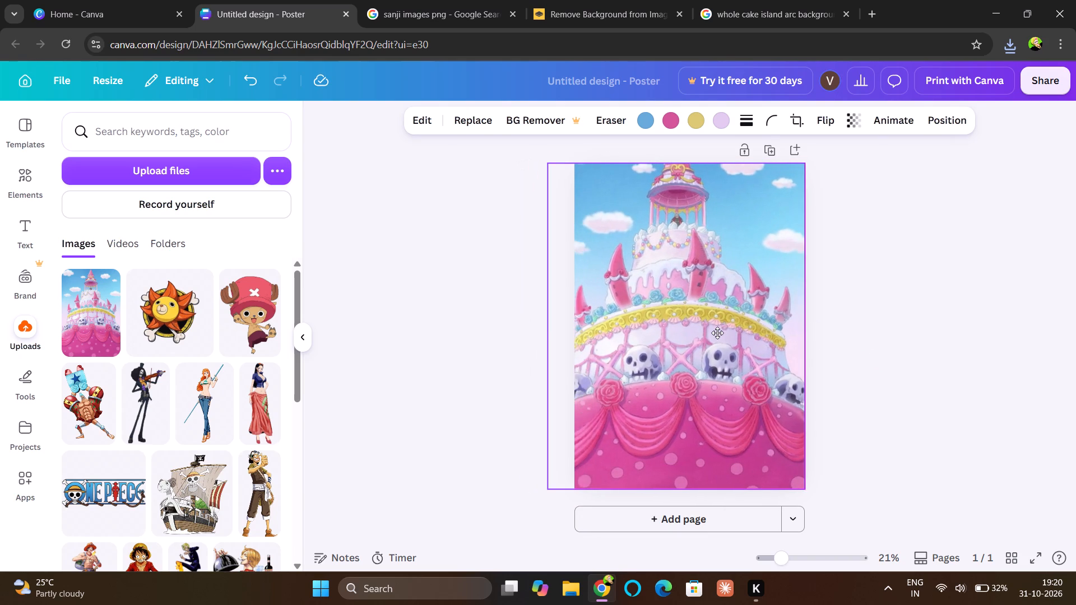
drag(717, 333, 718, 333)
drag(546, 327, 559, 328)
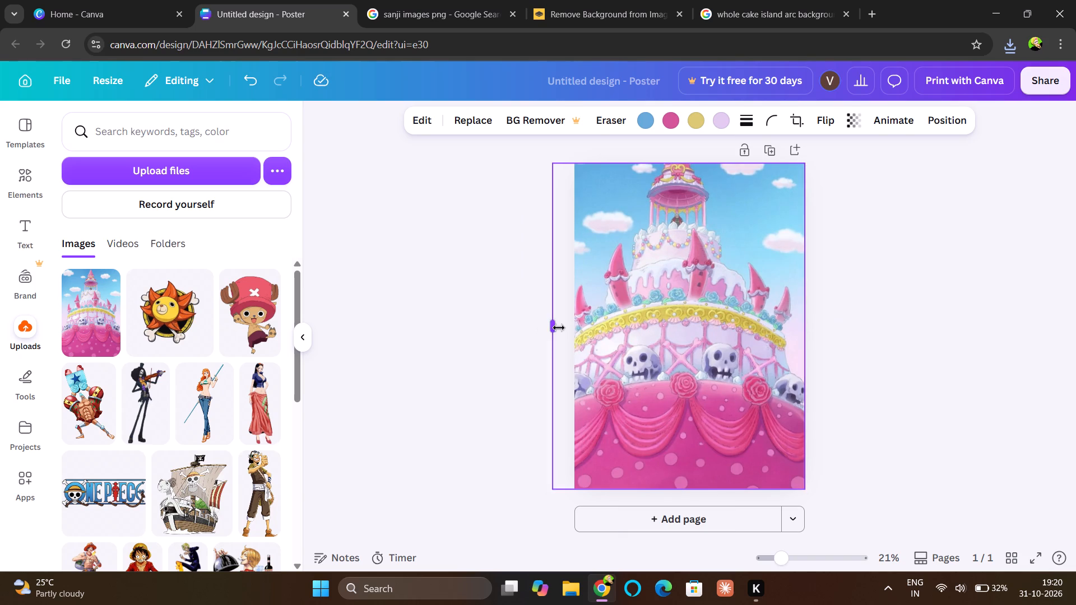
drag(559, 328, 574, 328)
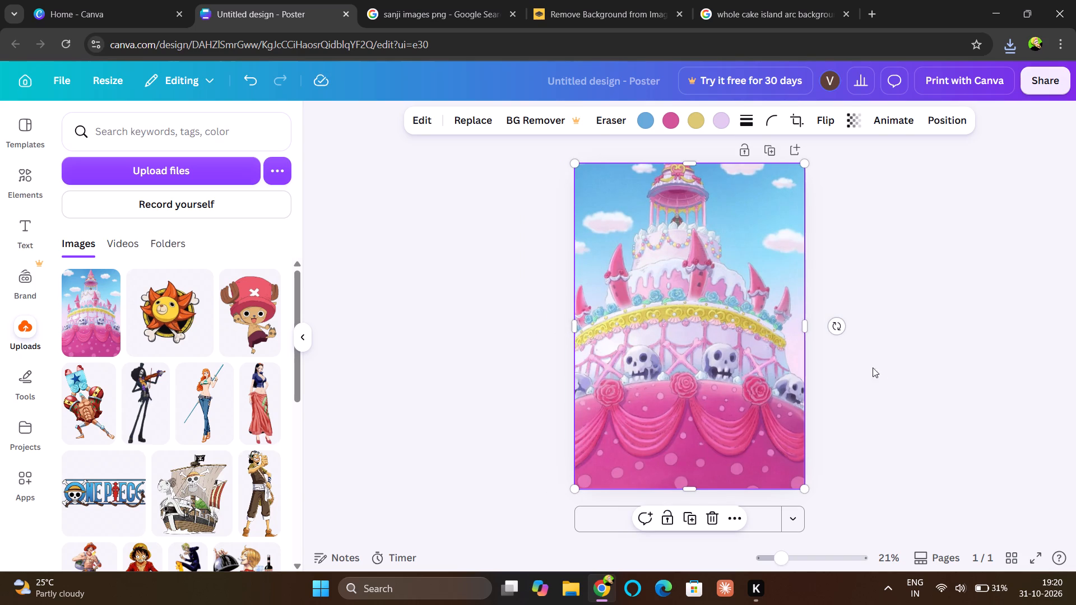
Shift the castle slightly right, reveal more of the image's left side, and set its left edge flush with the page.
drag(704, 345, 721, 343)
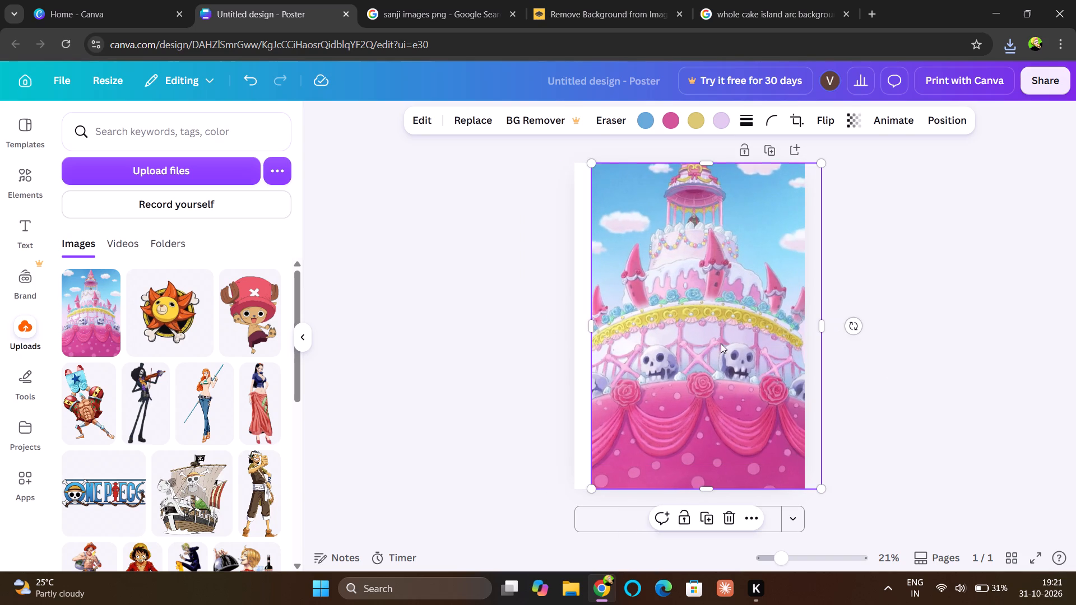
drag(594, 323, 582, 324)
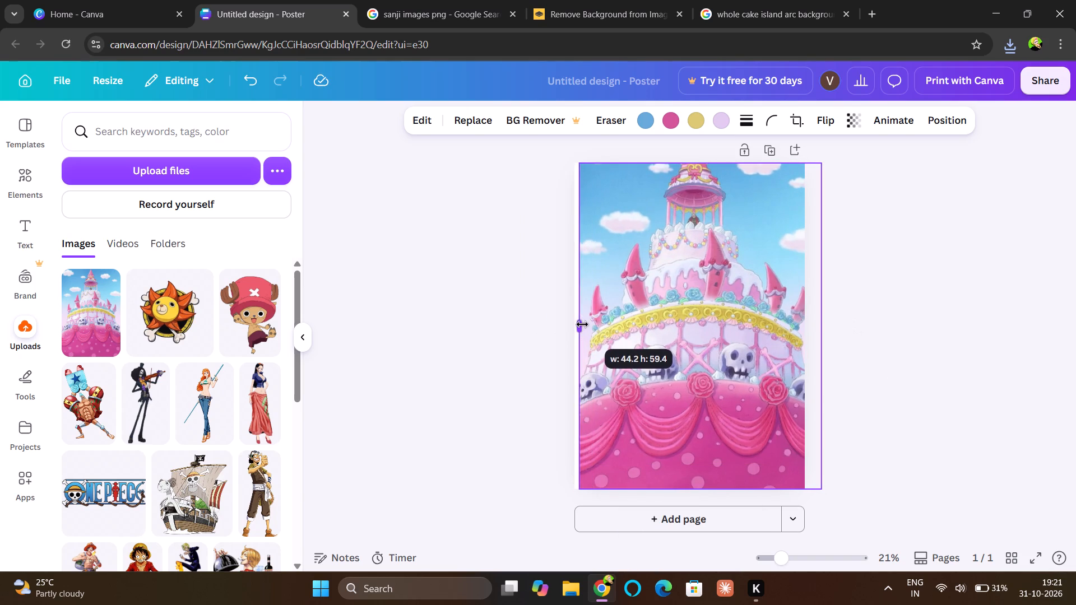
drag(582, 324, 585, 324)
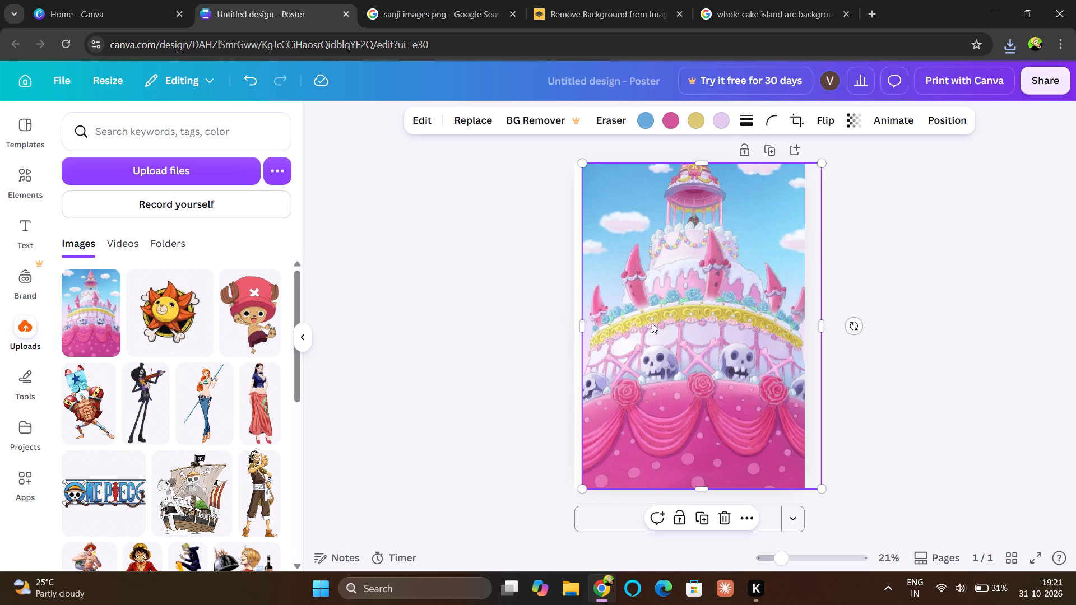
drag(652, 323, 645, 325)
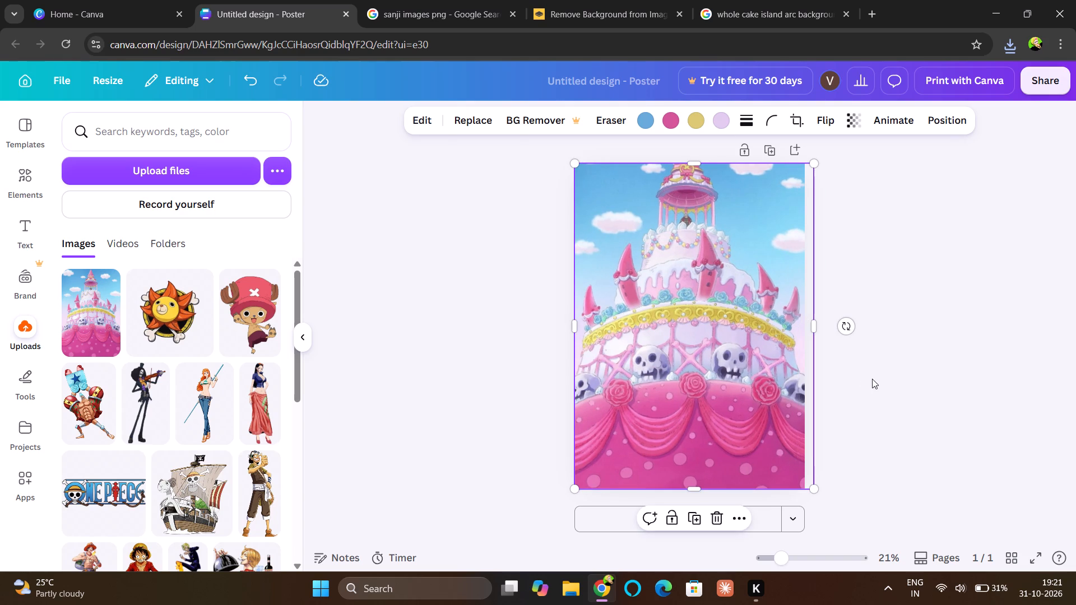
click(872, 379)
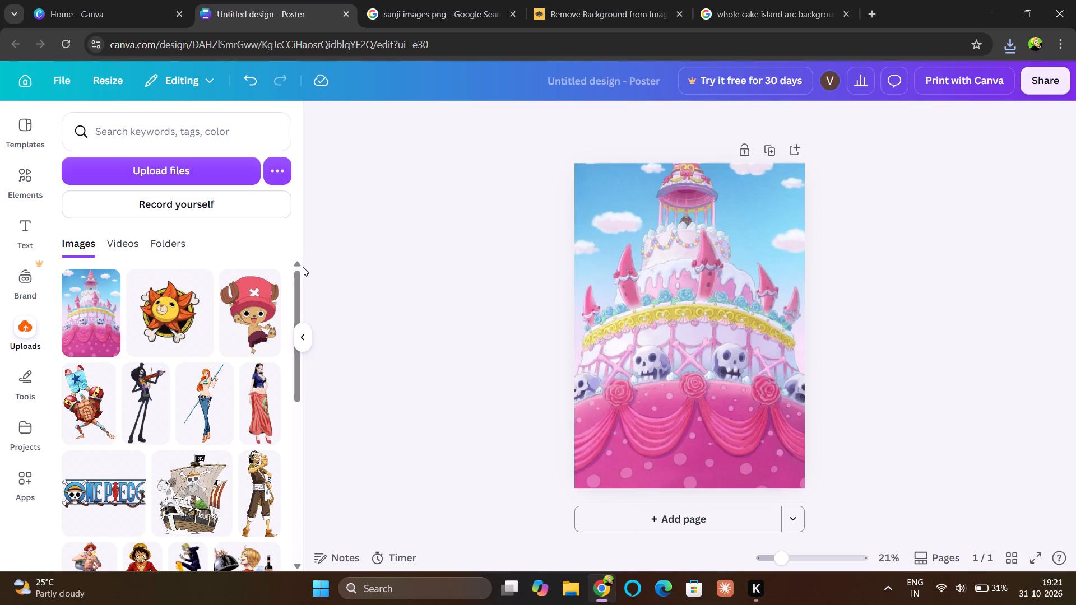
Upload the images-removebg-preview PNG of Sanji and add it to the poster over the cake castle background.
click(196, 163)
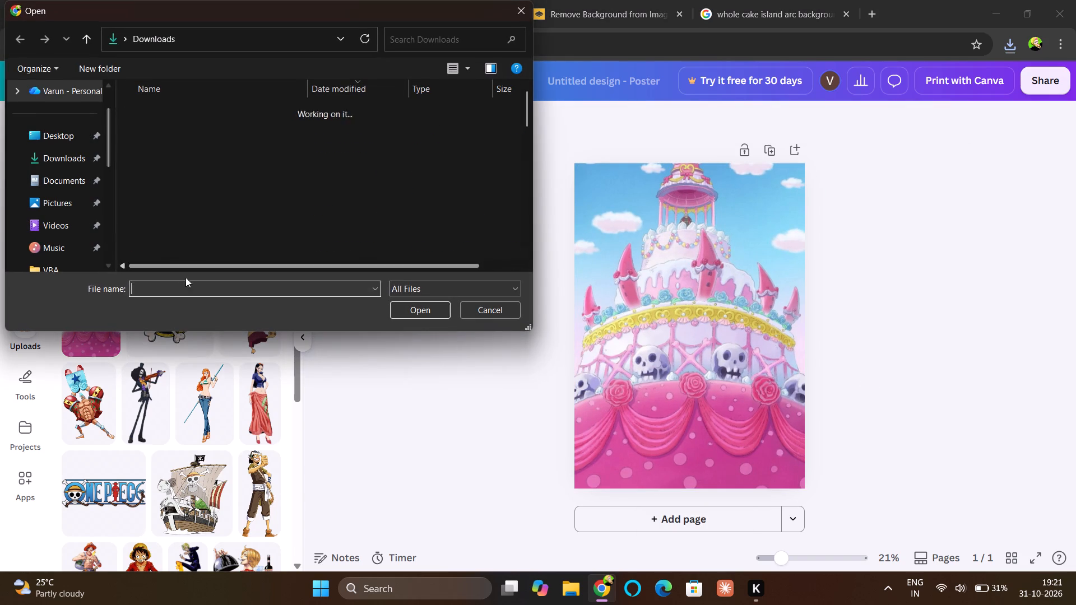
click(194, 147)
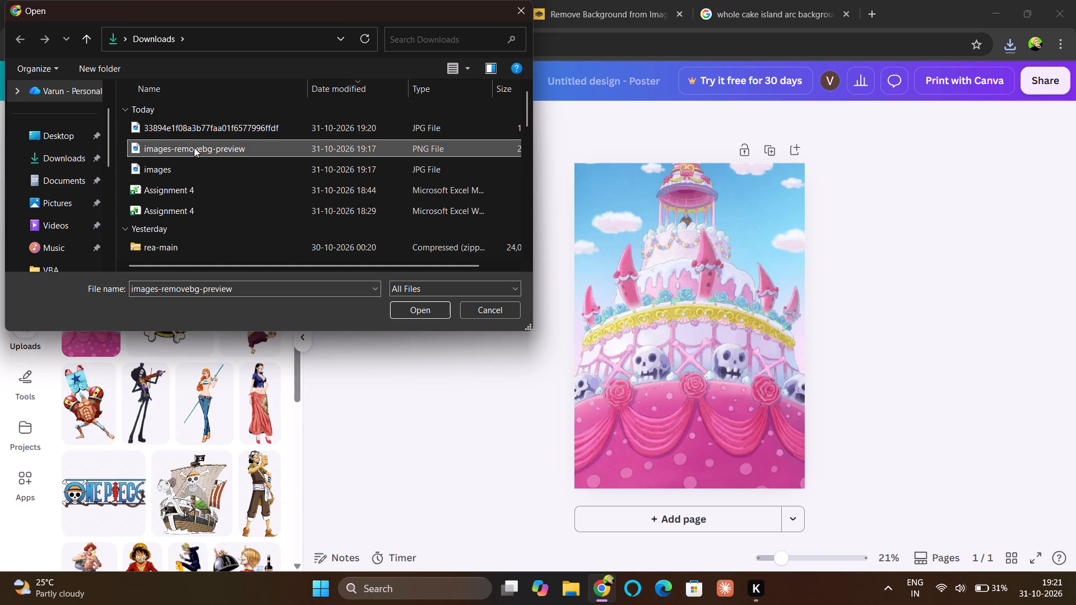
key(Return)
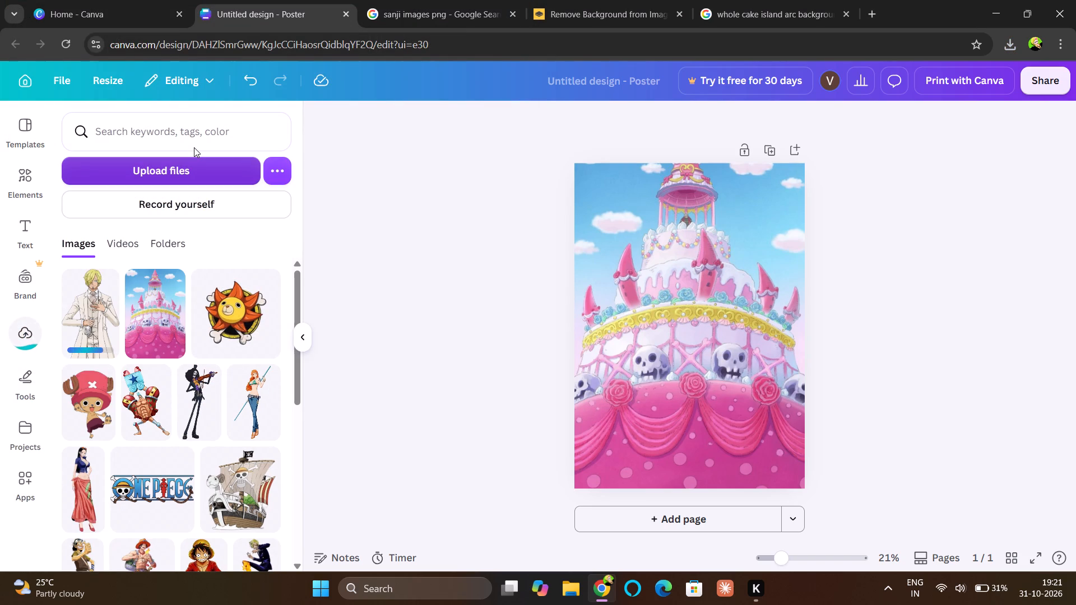
click(98, 330)
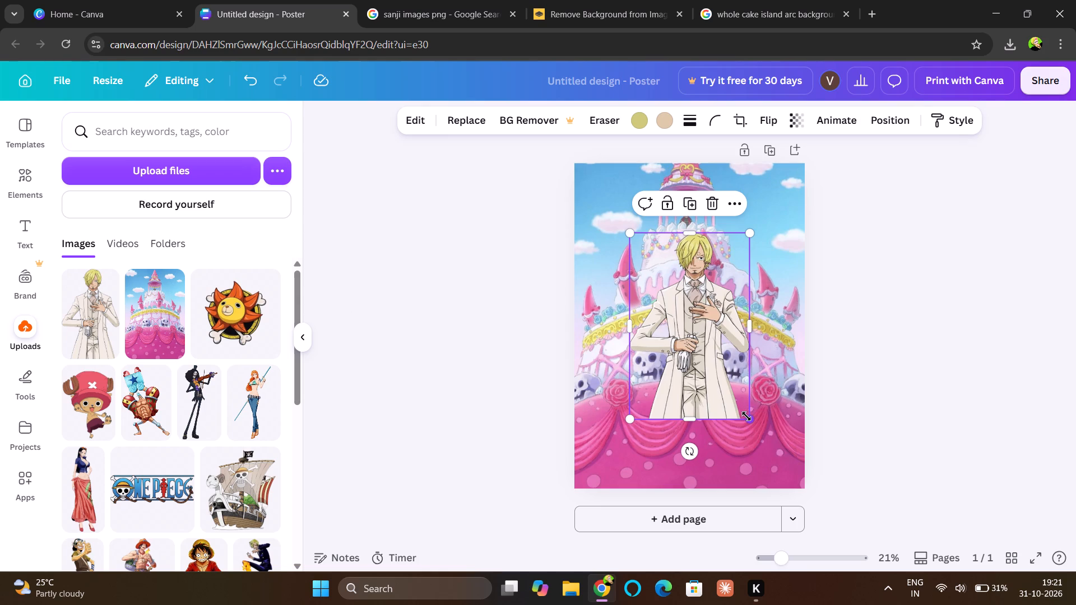
Shrink the white-suited Sanji cutout slightly and place it at the bottom centre of the poster, flush with the page's lower edge.
drag(746, 416, 723, 385)
drag(679, 323, 681, 358)
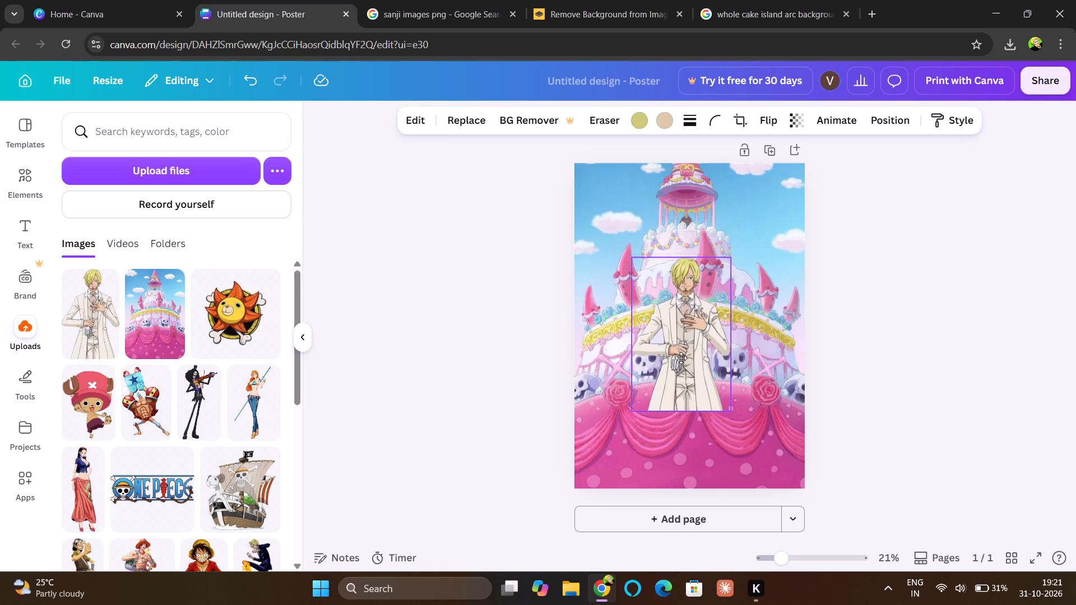
drag(681, 358, 690, 426)
click(699, 425)
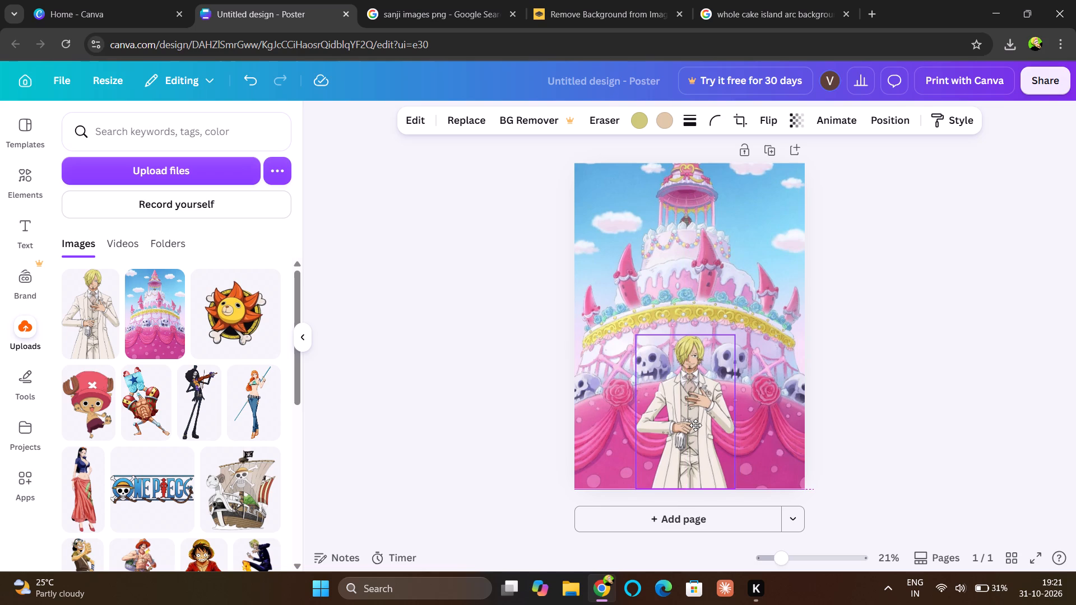
click(856, 368)
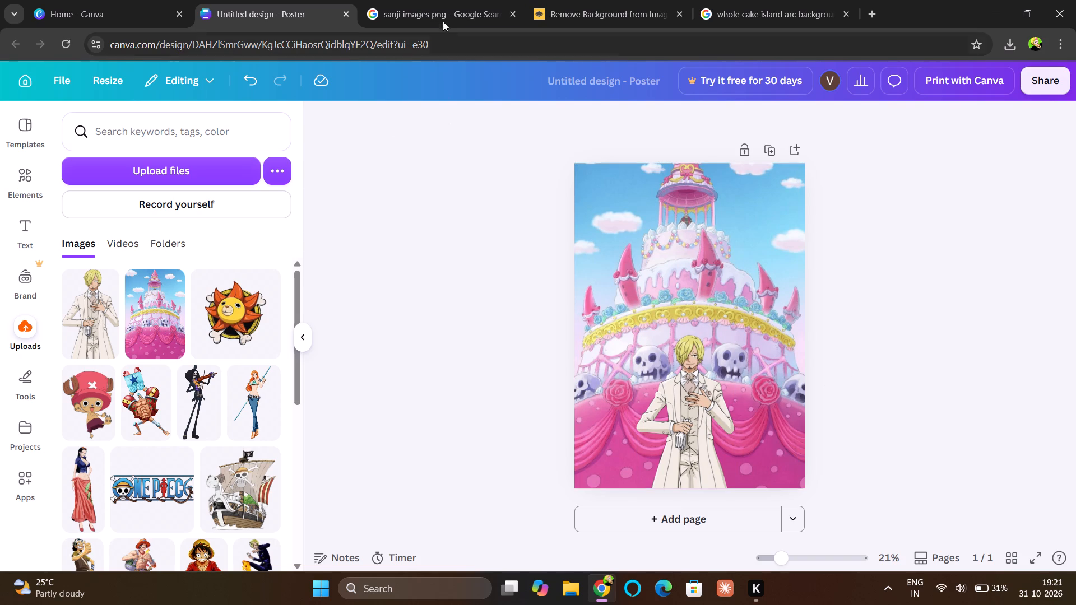
Save the image of Sanji in a red cape surrounded by flames from the Google "sanji images png" results to Downloads.
click(437, 6)
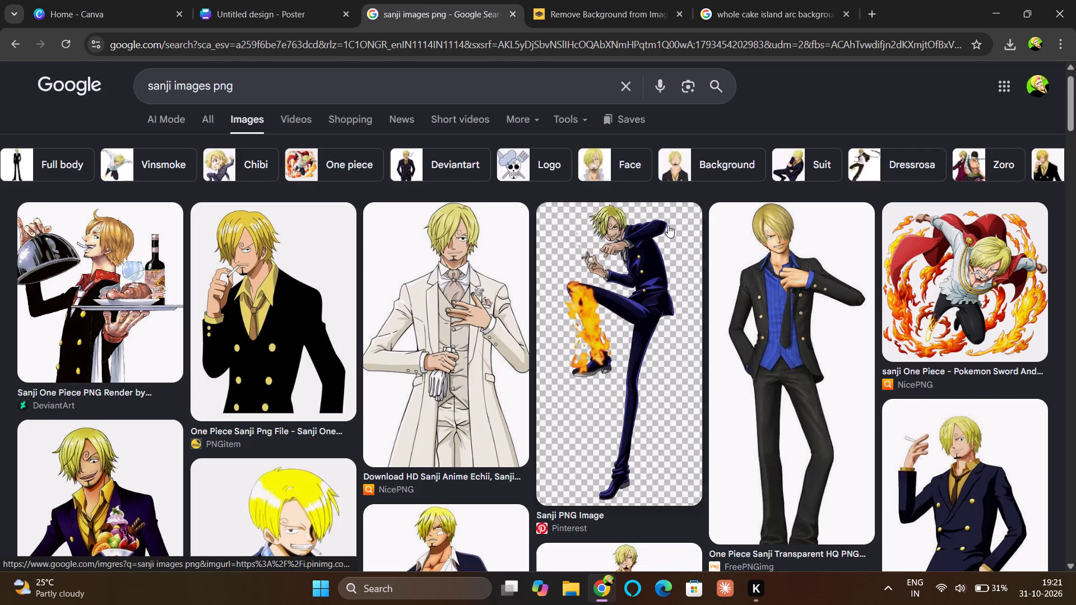
right_click(911, 300)
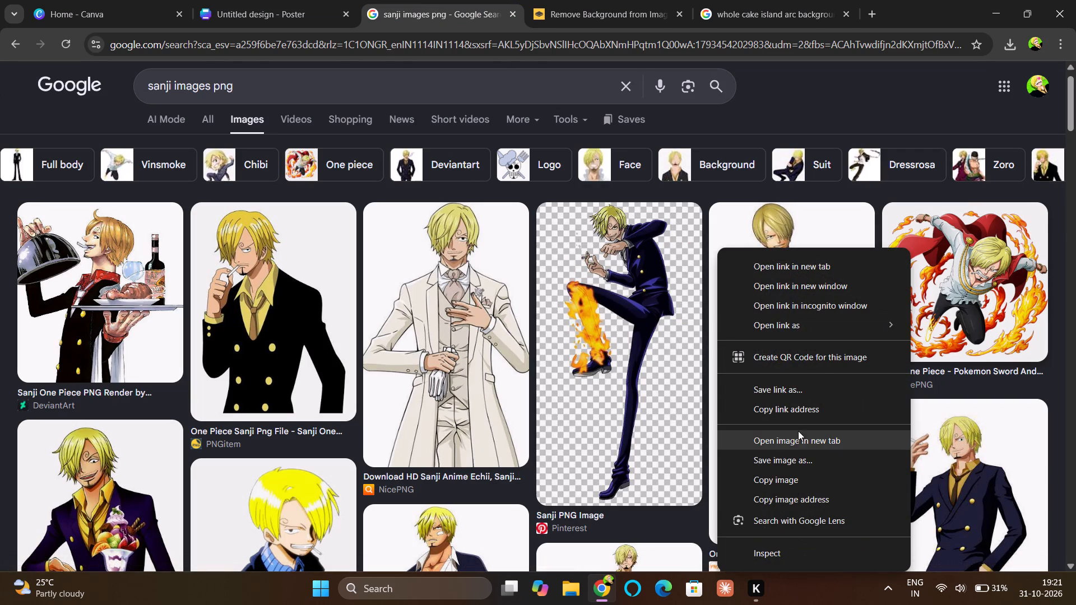
click(784, 454)
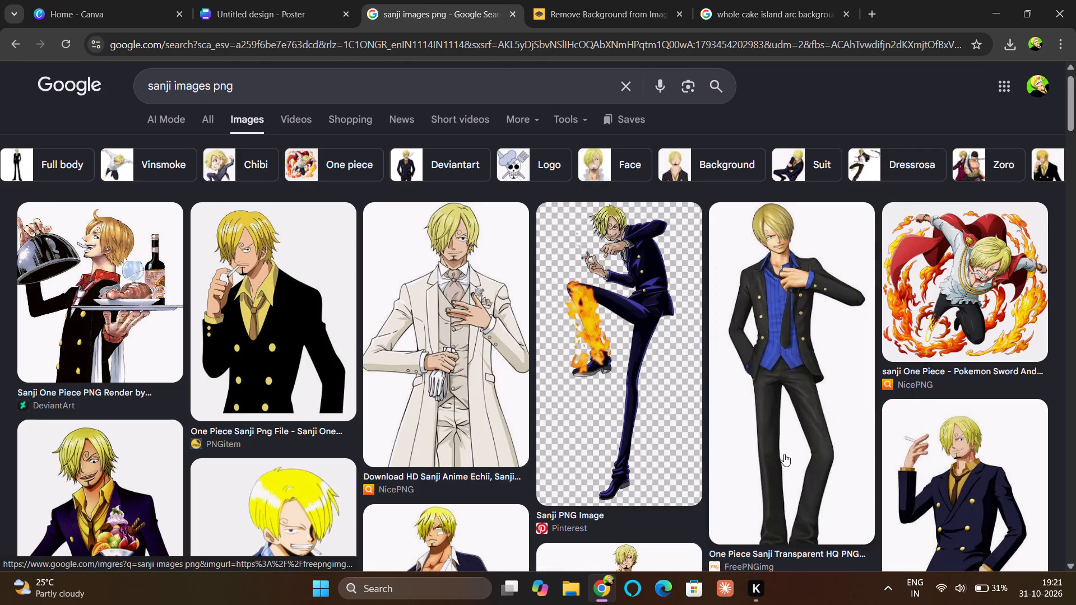
key(Return)
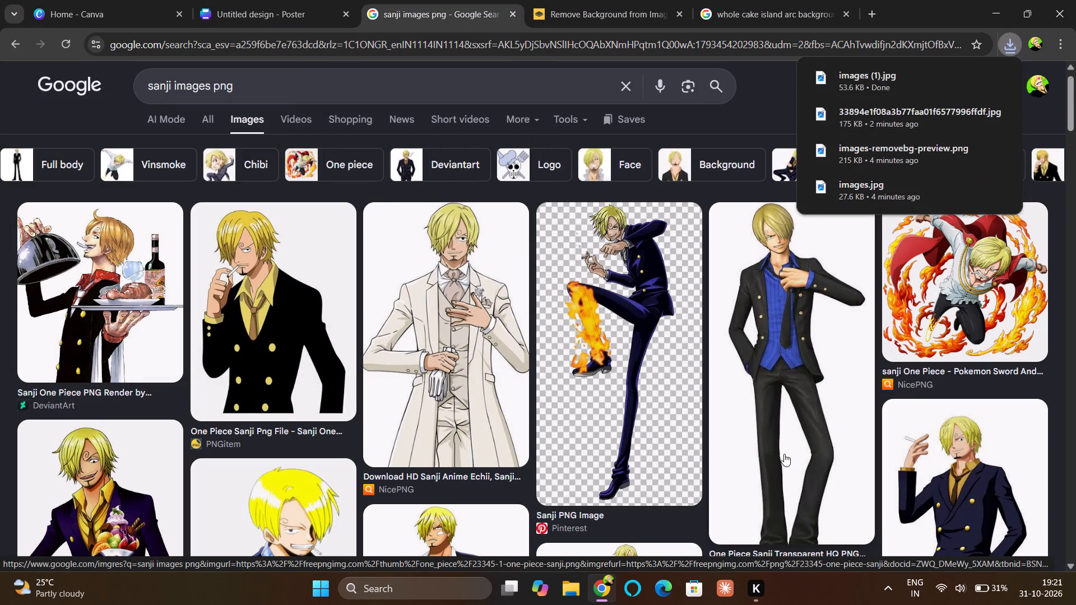
Remove the background from the images (1) JPG in remove.bg and download the free Preview version of the flaming Sanji cutout.
click(593, 2)
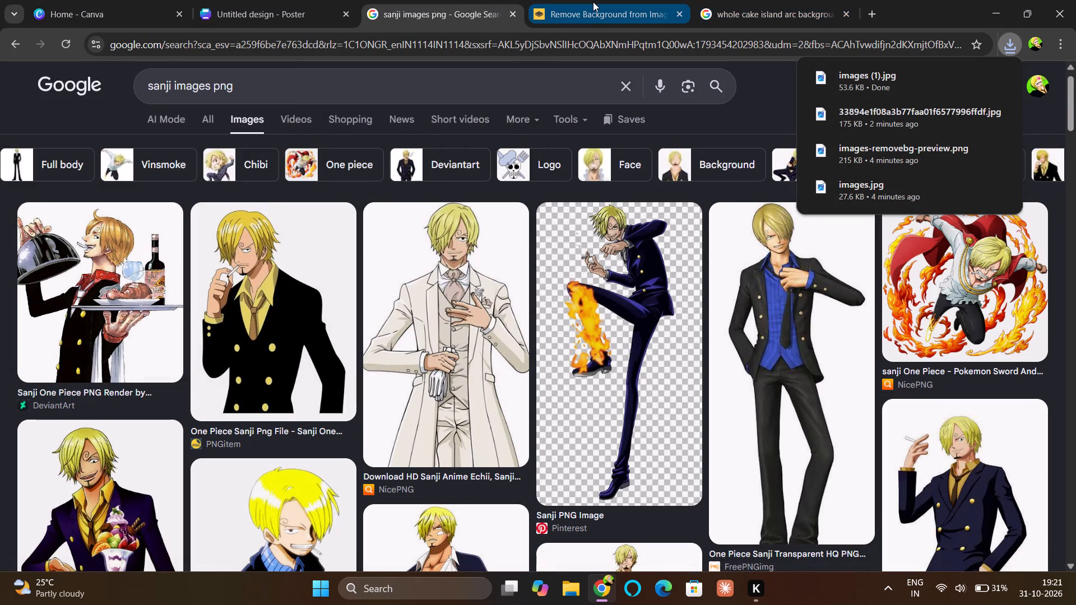
scroll(398, 425, down, 1)
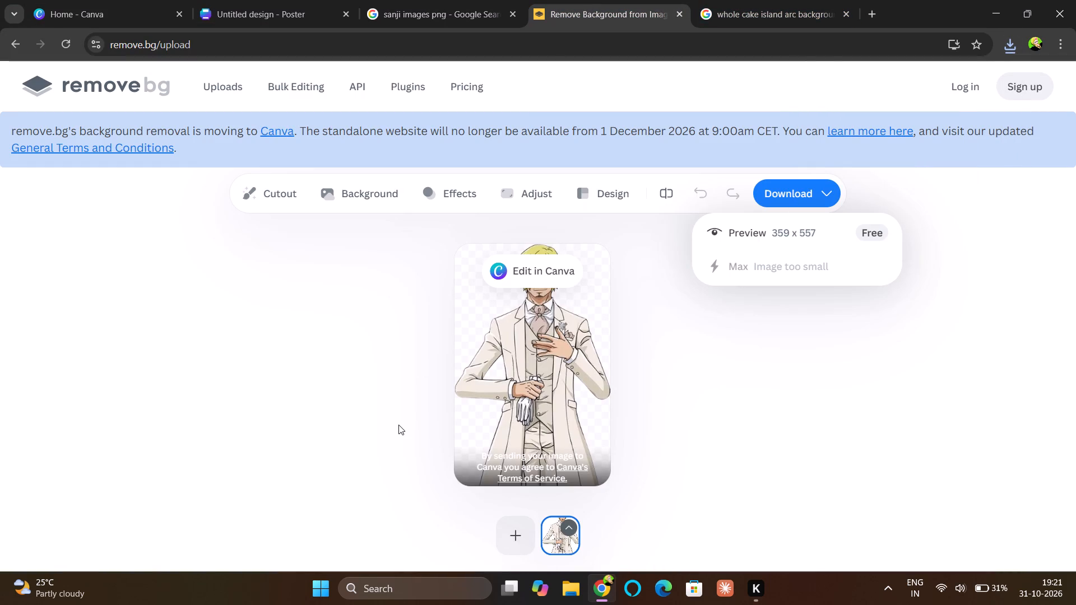
click(509, 530)
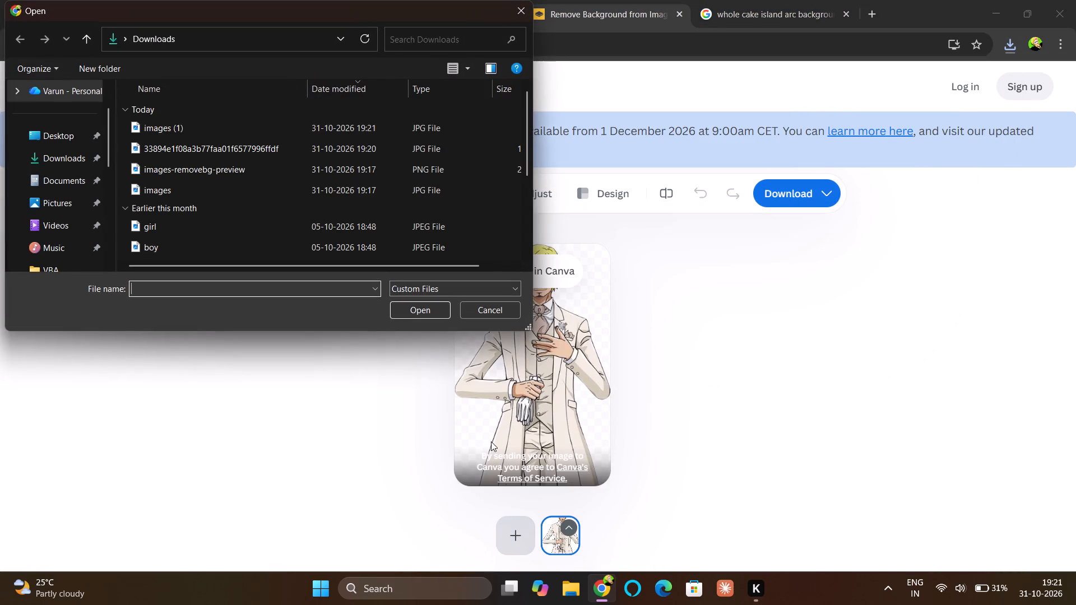
click(258, 126)
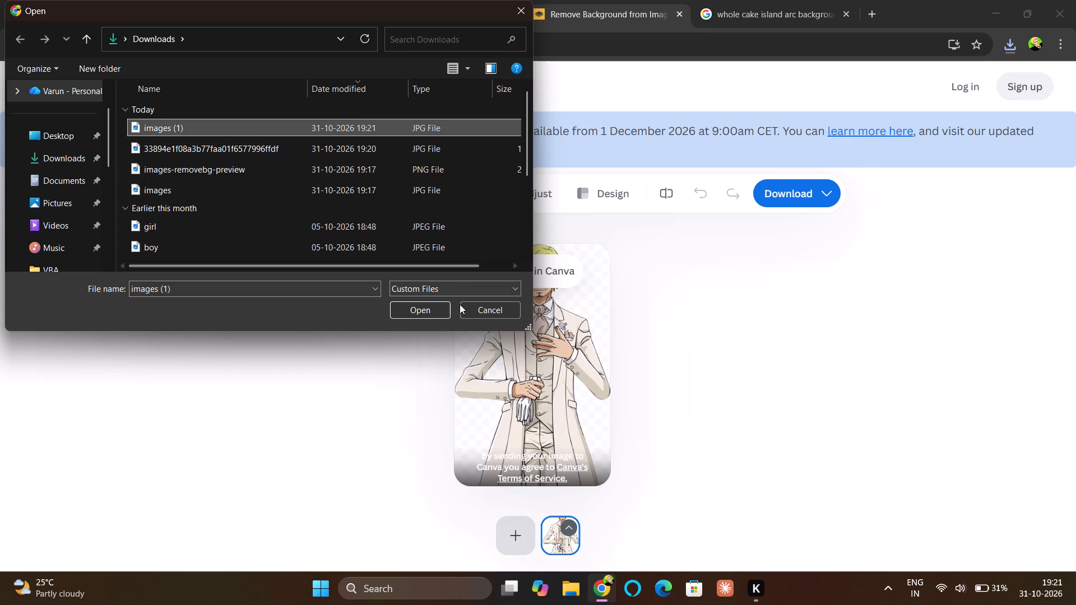
click(438, 310)
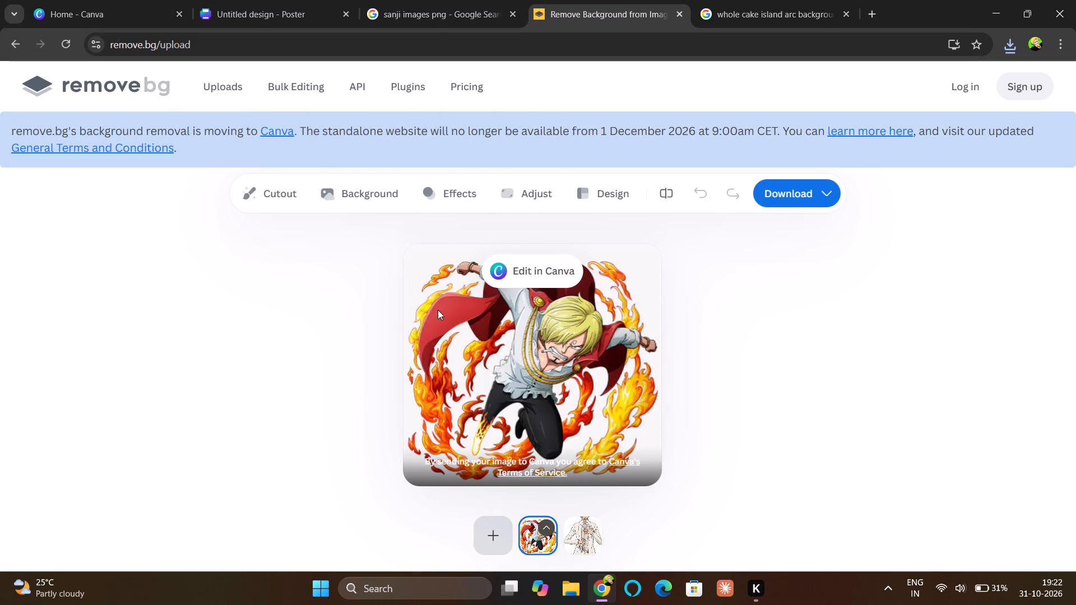
click(824, 199)
click(795, 236)
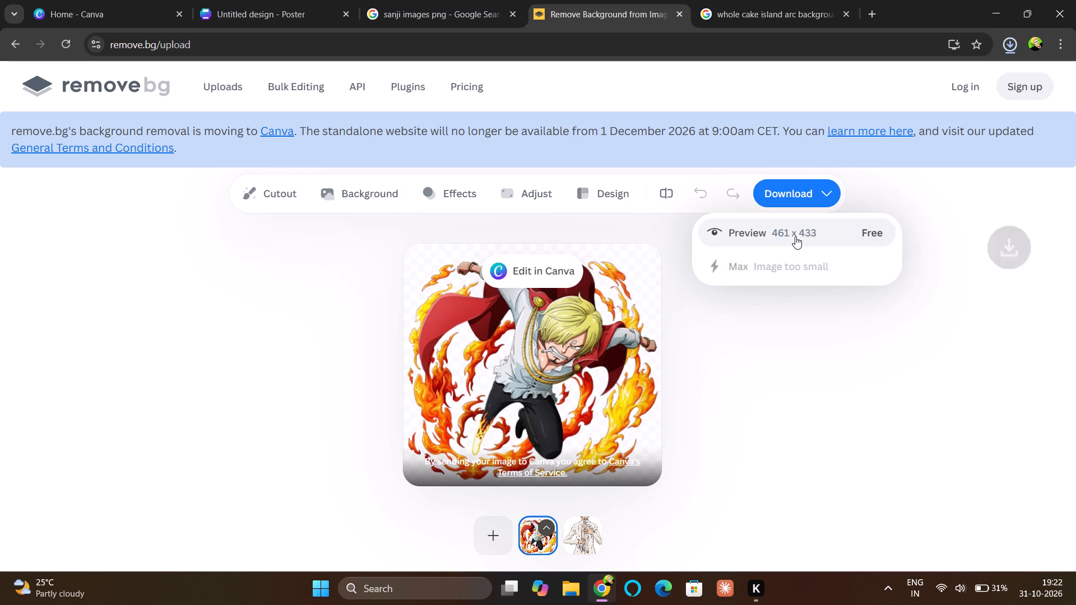
key(alt+Tab)
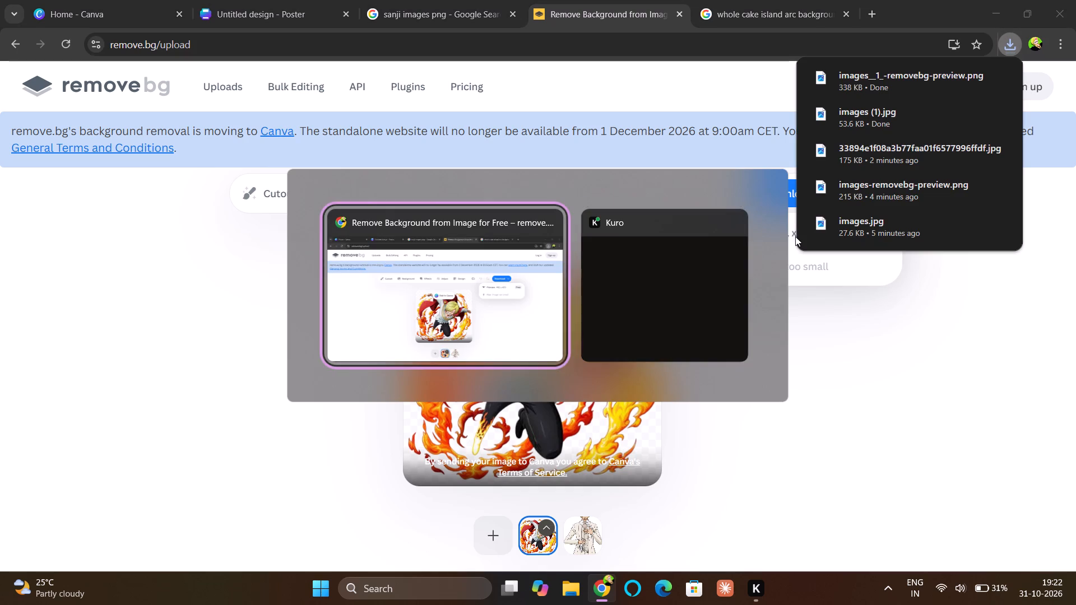
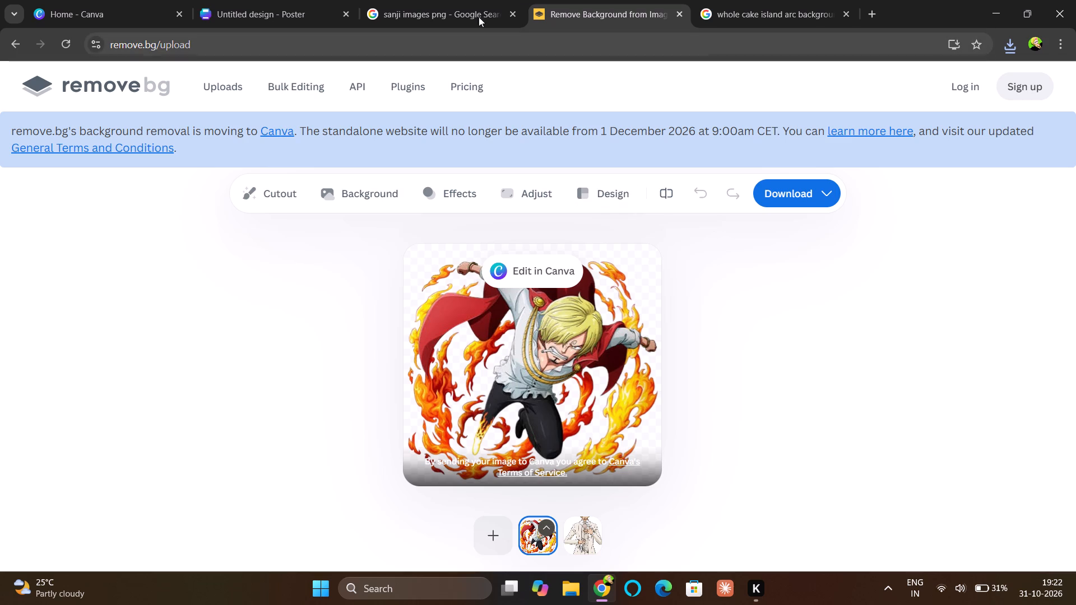
Upload the images__1_-removebg-preview PNG from Downloads to the Canva poster design and add the flaming Sanji cutout to the page.
click(1014, 43)
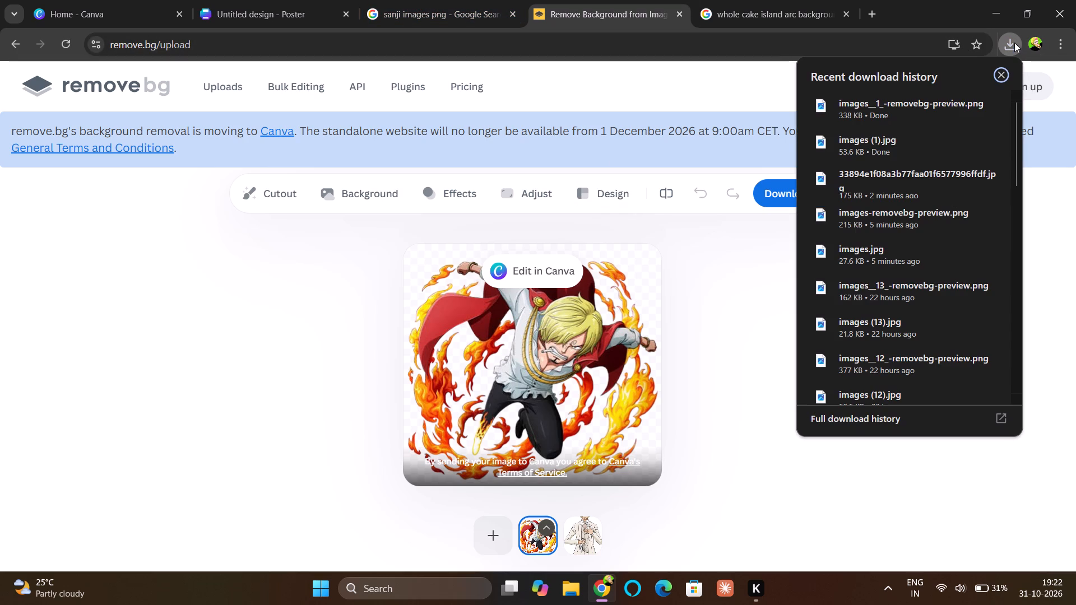
click(743, 338)
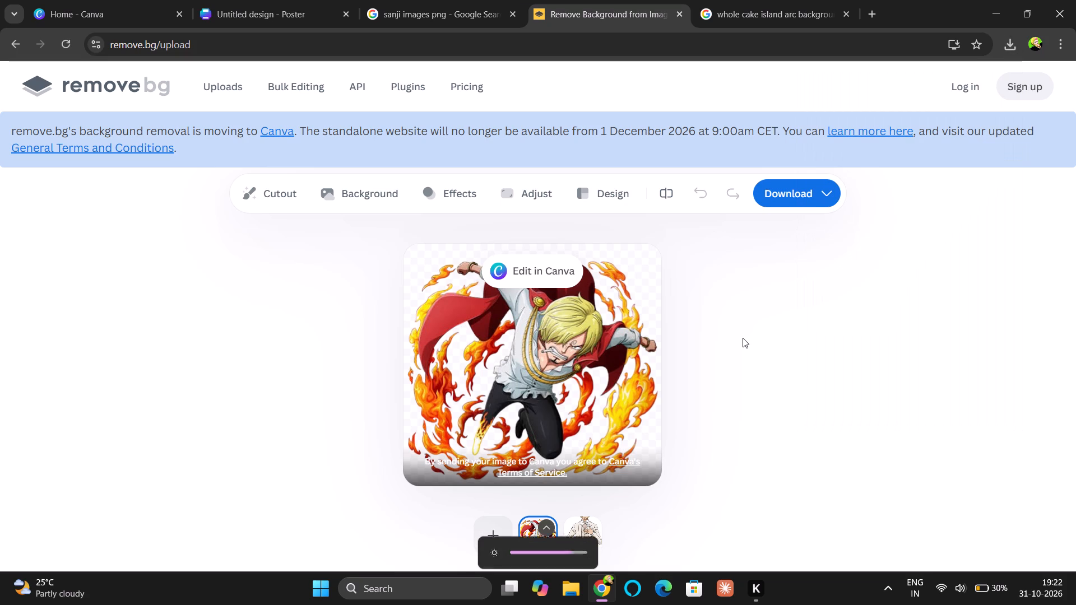
click(320, 0)
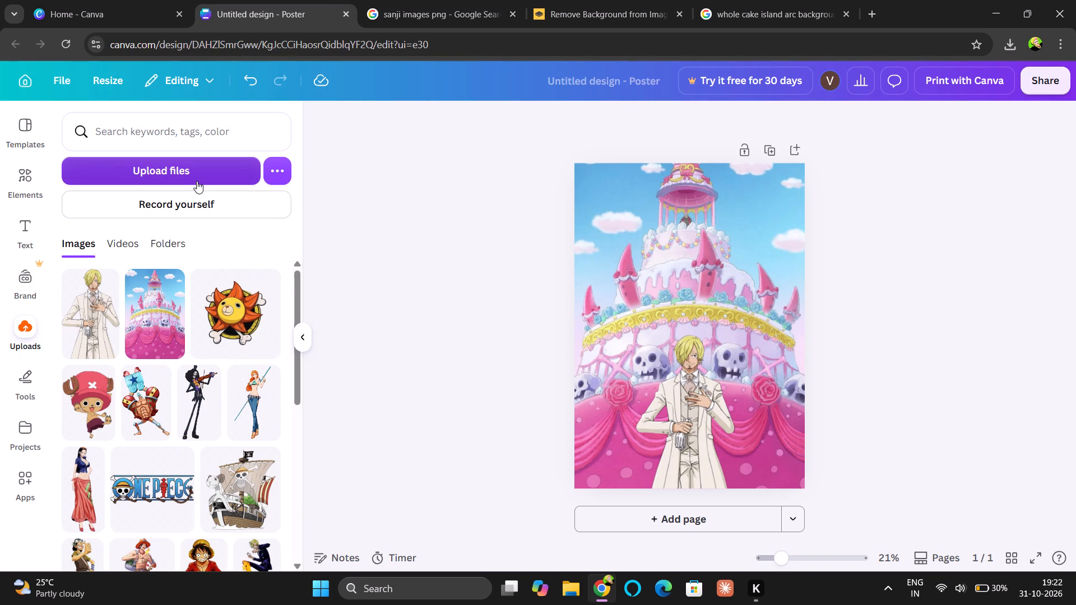
click(197, 181)
click(187, 128)
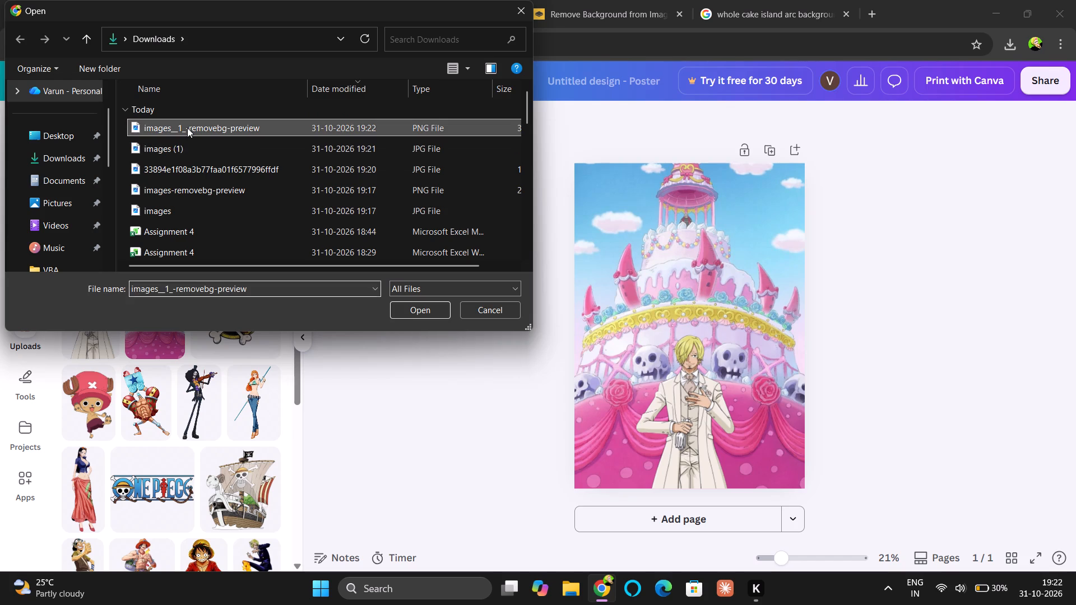
click(416, 312)
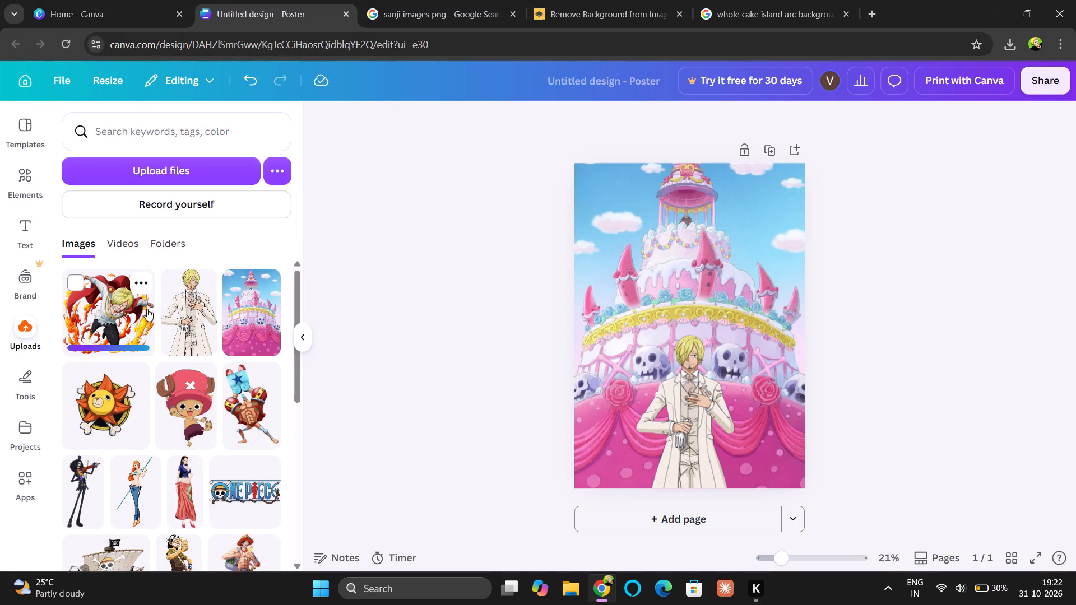
click(123, 320)
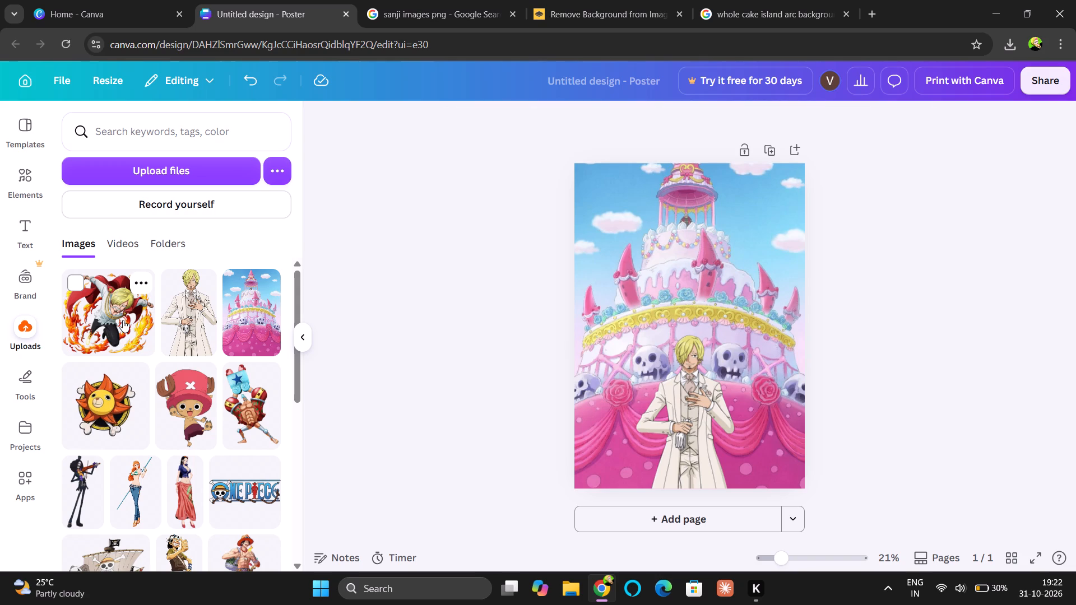
Shrink the red-caped flaming Sanji cutout and place it near the poster's left edge, above and left of the white-suited Sanji.
drag(752, 385, 721, 360)
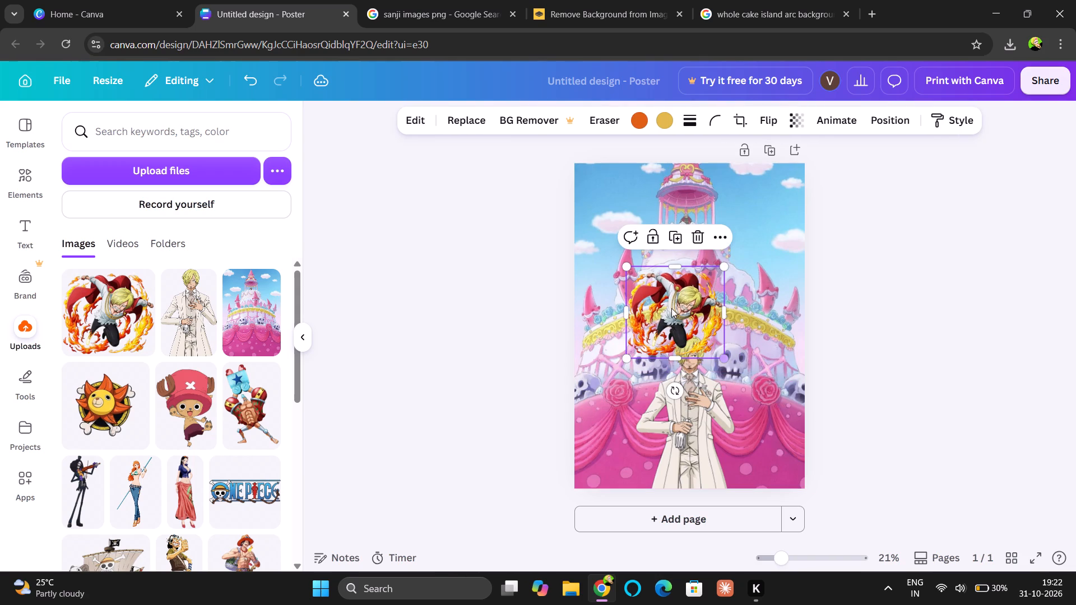
click(671, 308)
drag(681, 307, 632, 205)
click(913, 305)
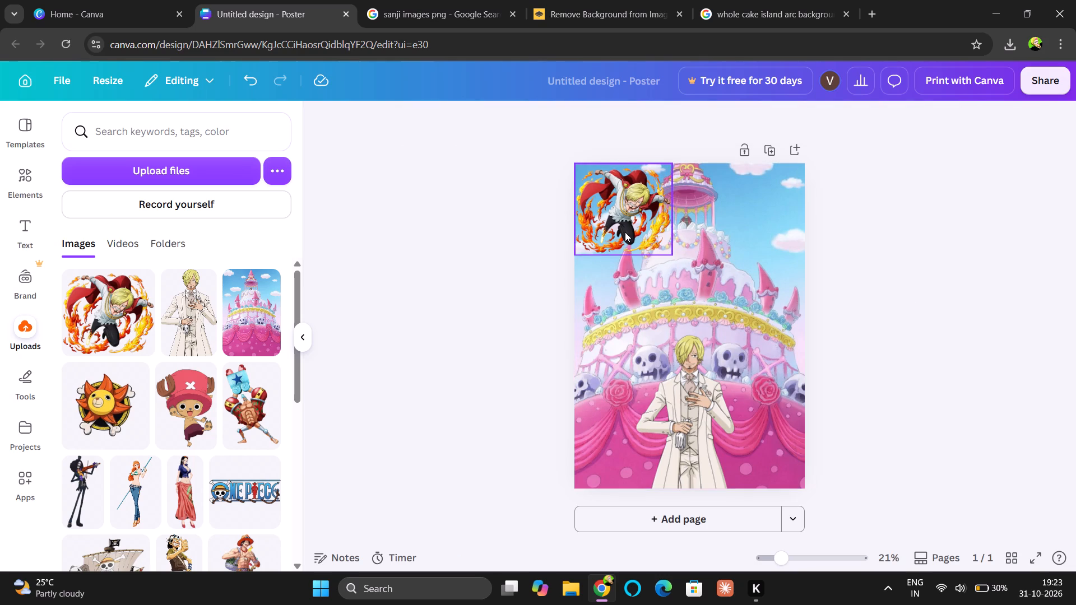
click(625, 232)
drag(676, 255, 670, 252)
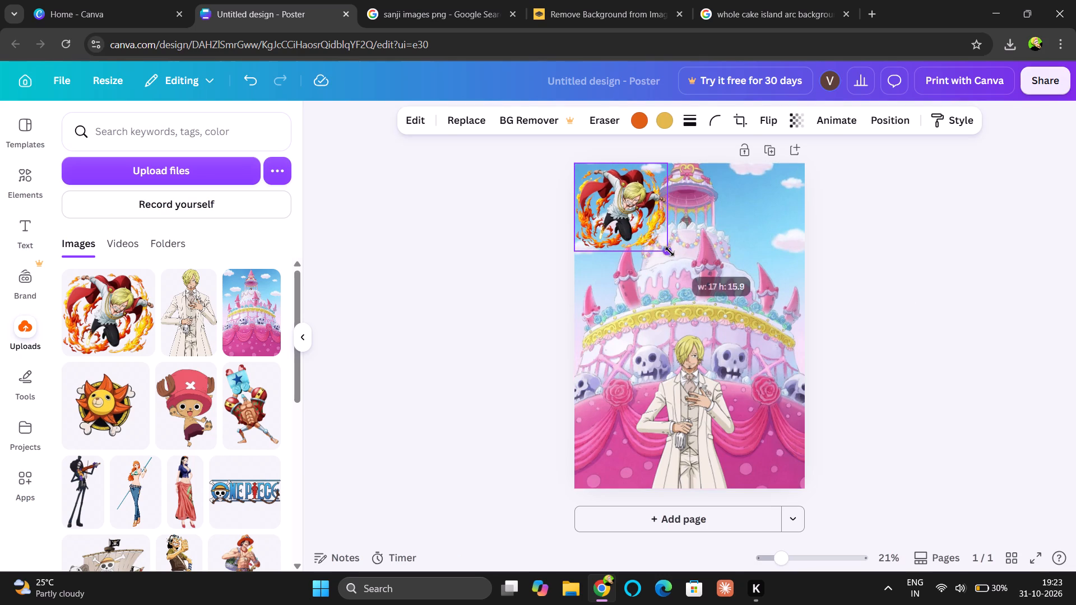
drag(670, 252, 662, 247)
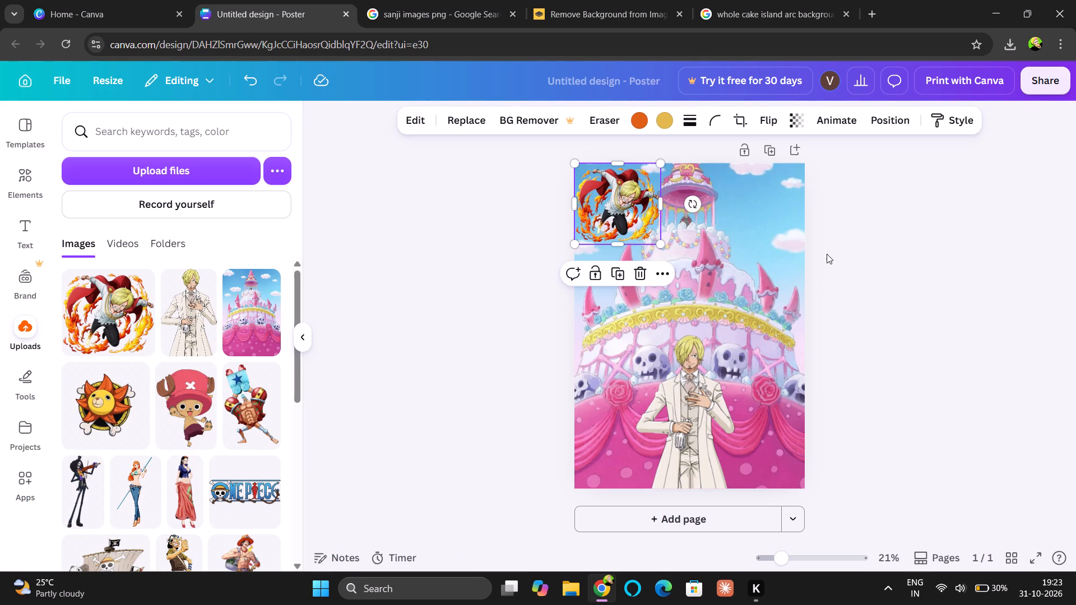
click(827, 254)
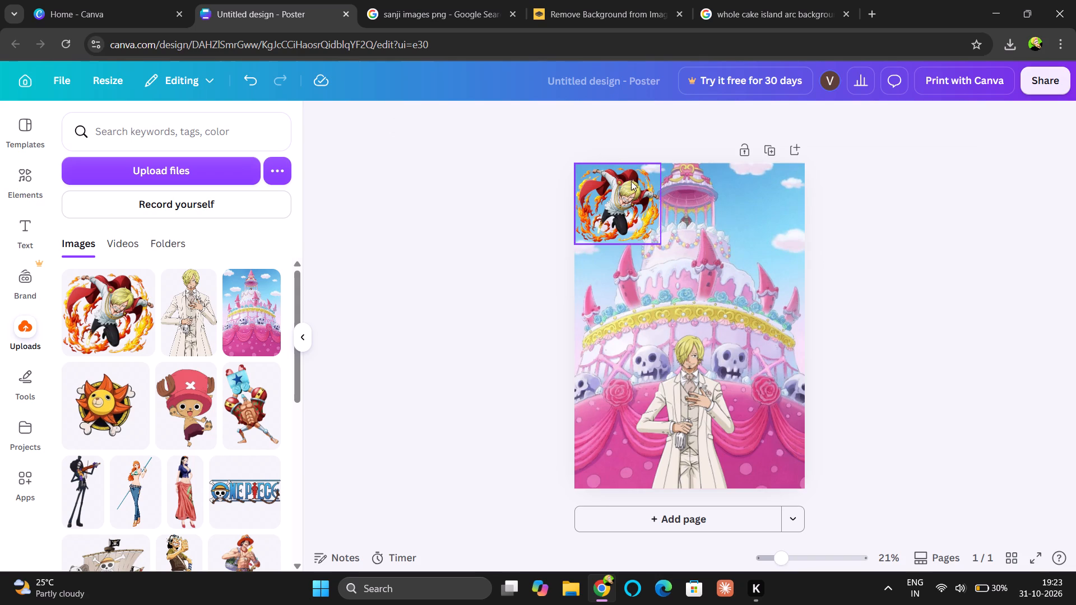
drag(604, 187, 595, 249)
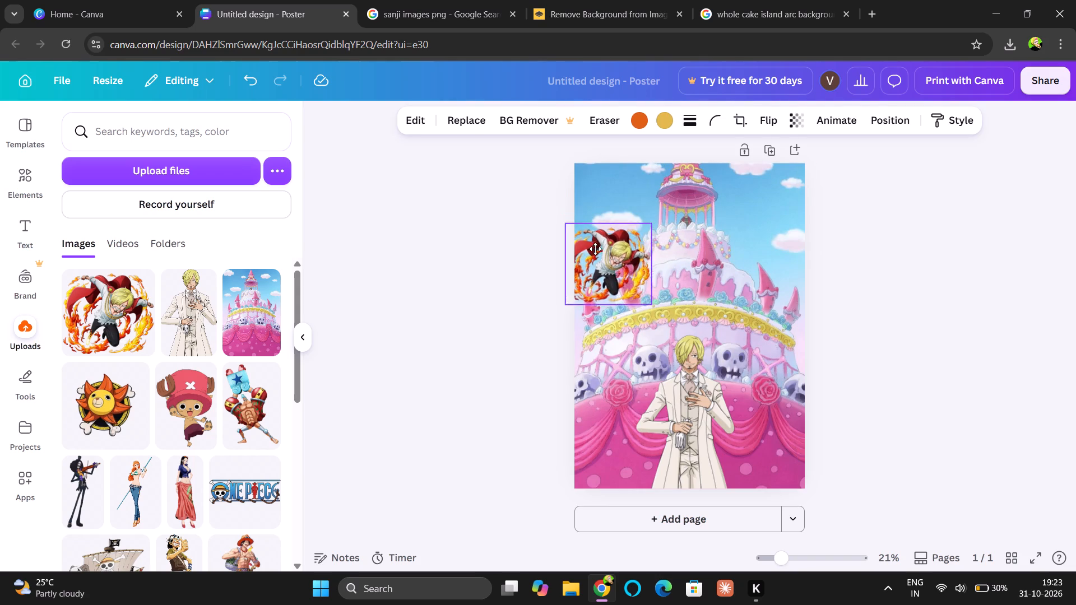
drag(595, 249, 607, 264)
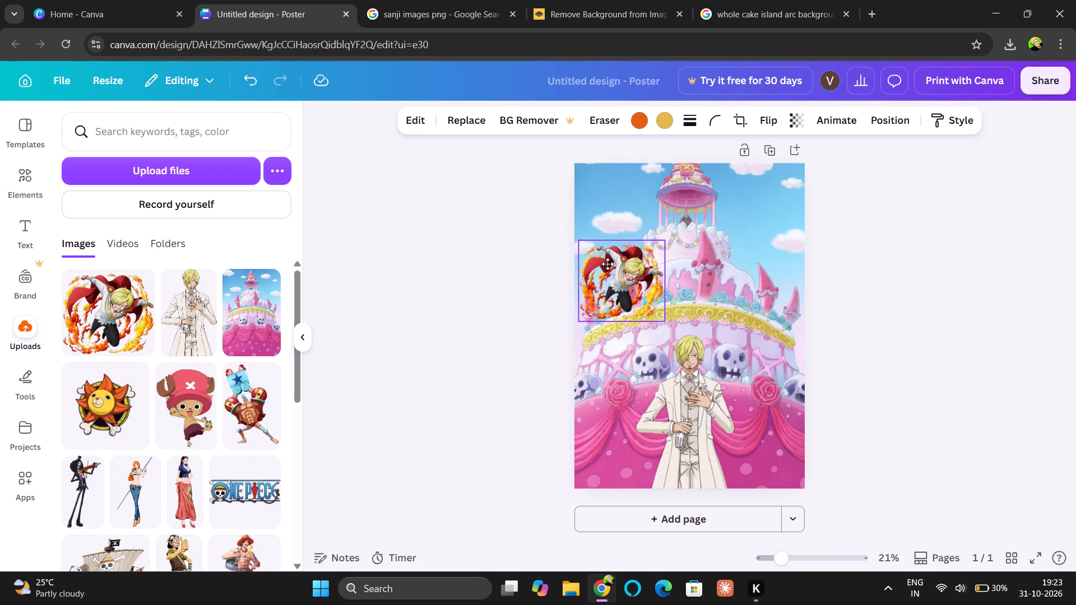
drag(607, 264, 610, 269)
click(976, 247)
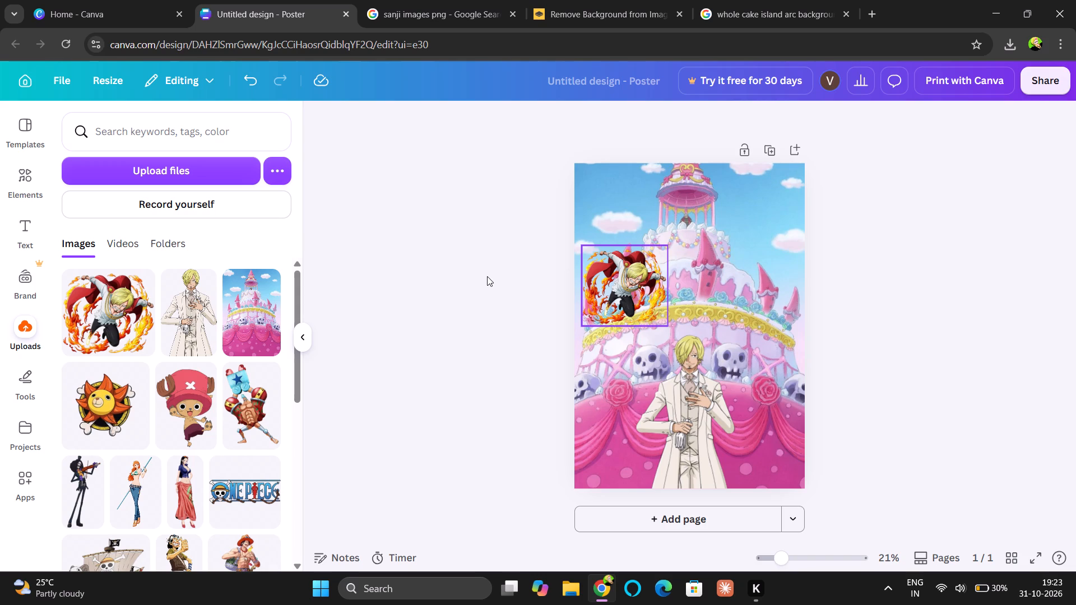
Add the previously uploaded dark-suited Sanji with the flaming kick to the poster and move it to the lower-right corner.
scroll(198, 424, down, 2)
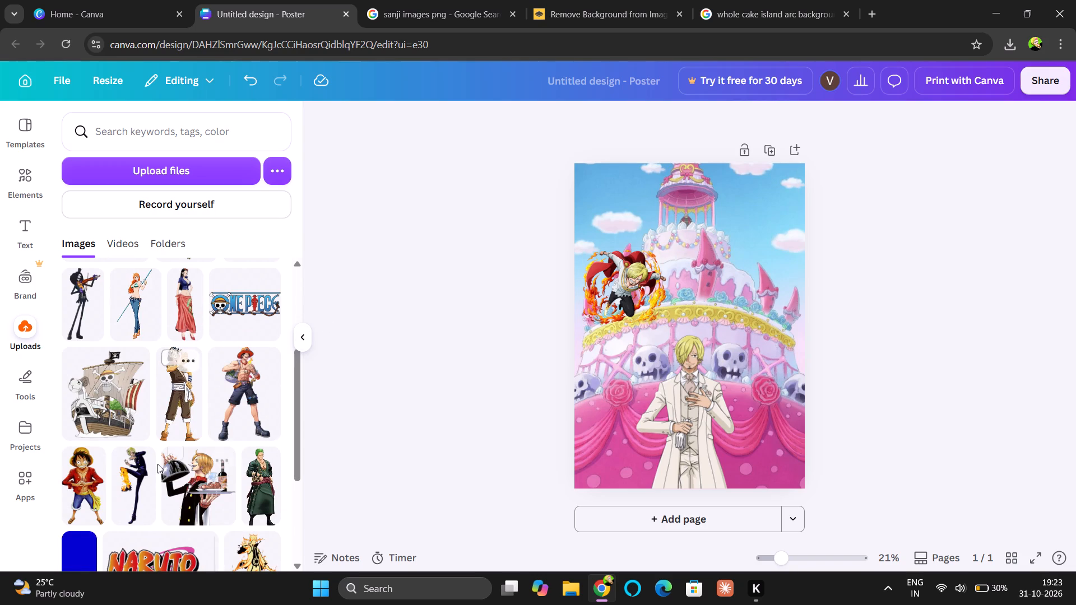
click(145, 473)
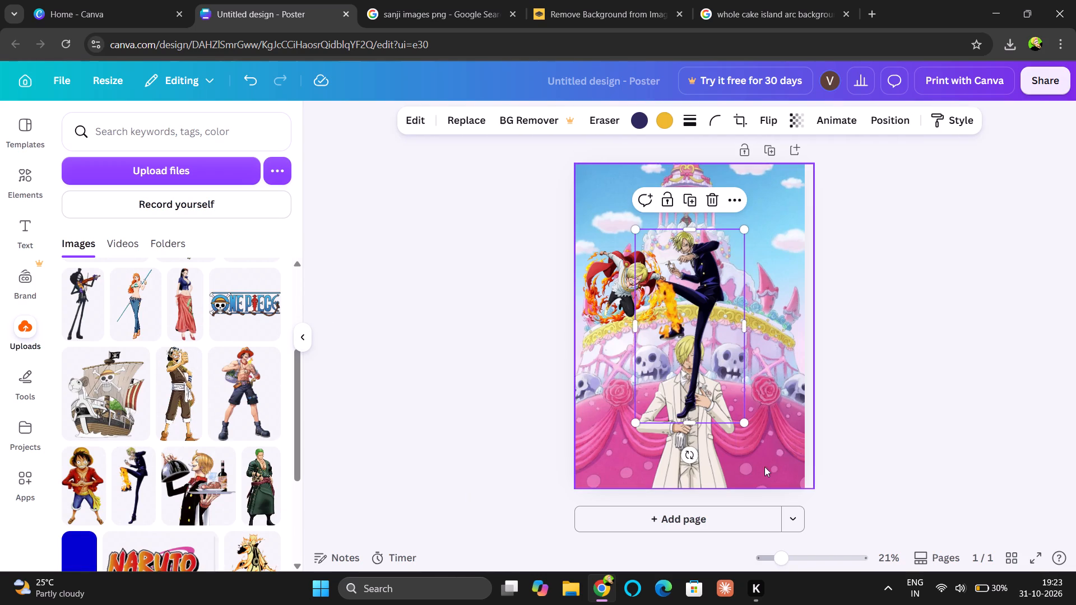
drag(698, 328, 776, 390)
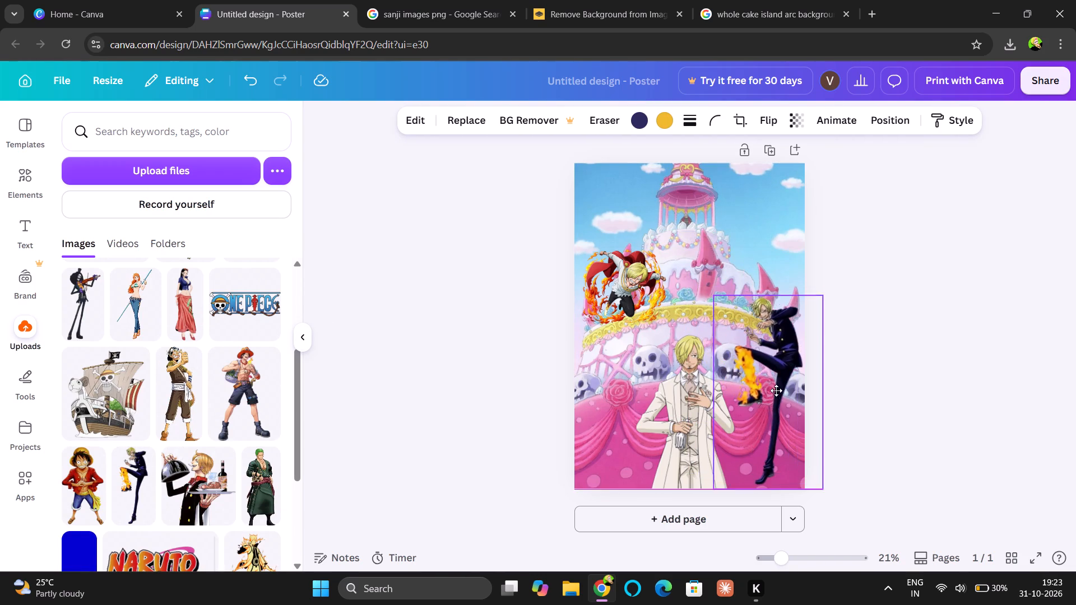
drag(776, 390, 776, 393)
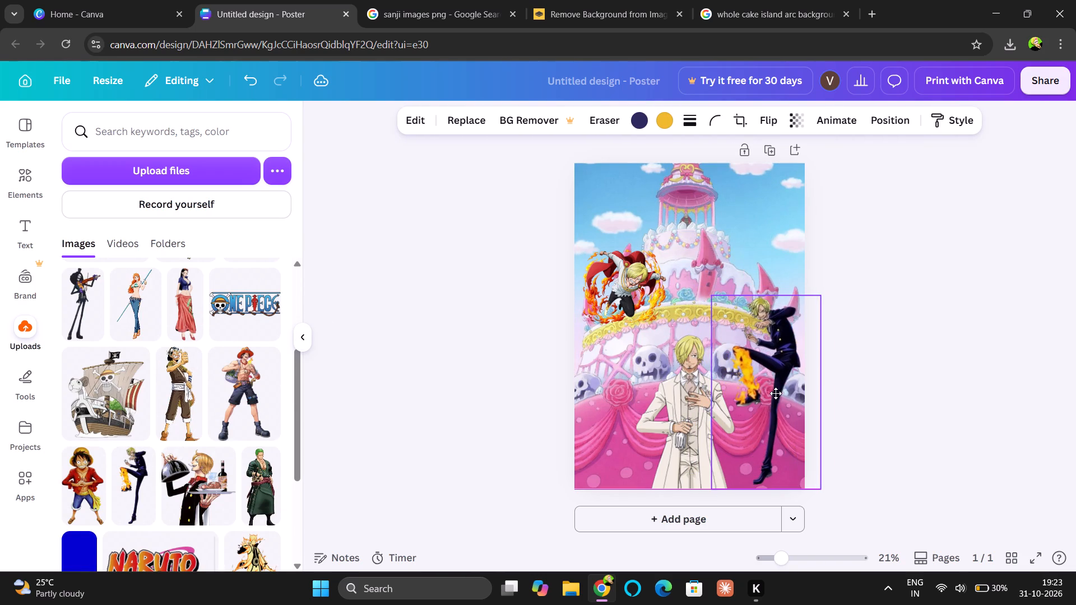
drag(776, 393, 776, 395)
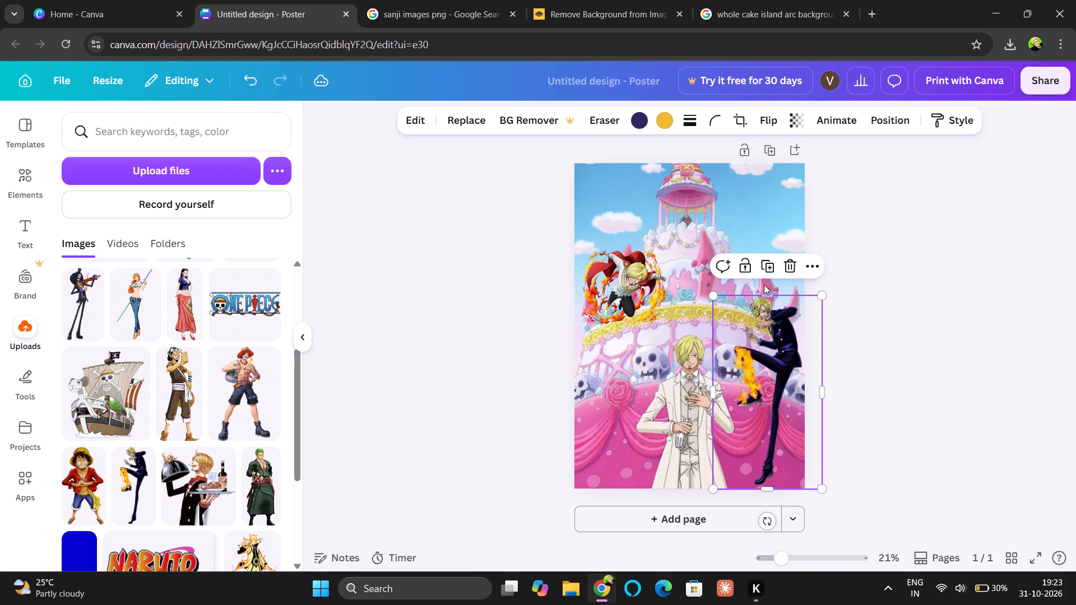
Shrink the kicking Sanji cutout to about 15.7 by 28.1 and shift it slightly left, beside the white-suited Sanji.
click(764, 293)
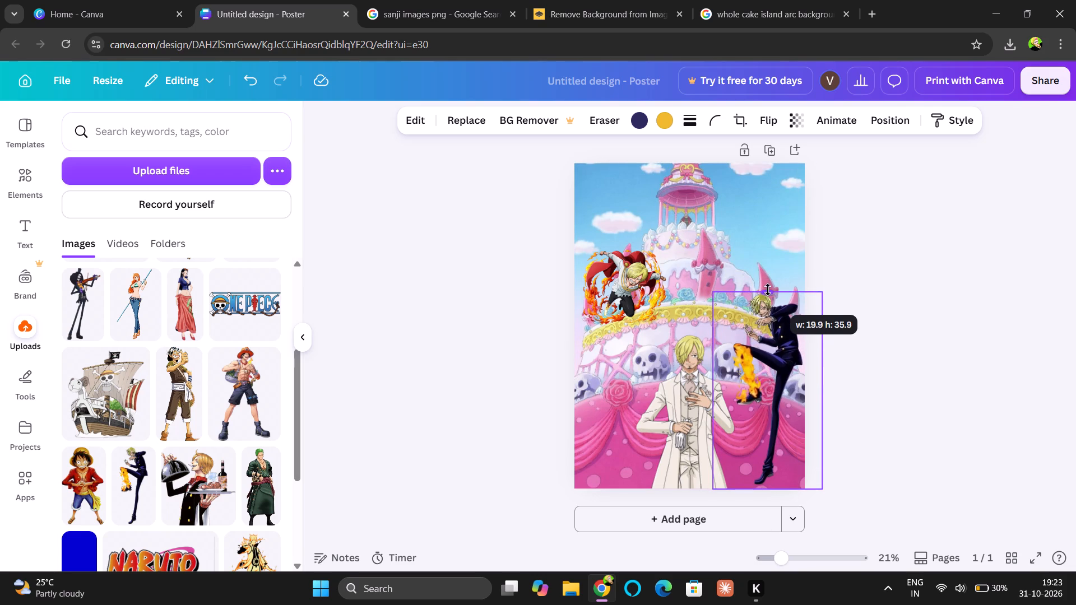
drag(713, 291, 738, 339)
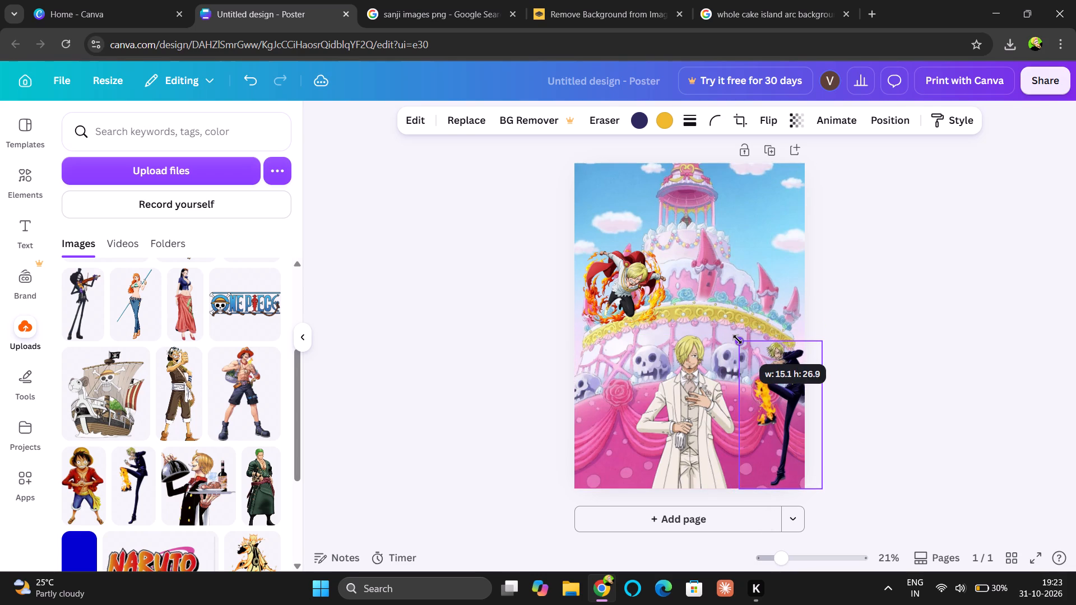
drag(738, 339, 734, 334)
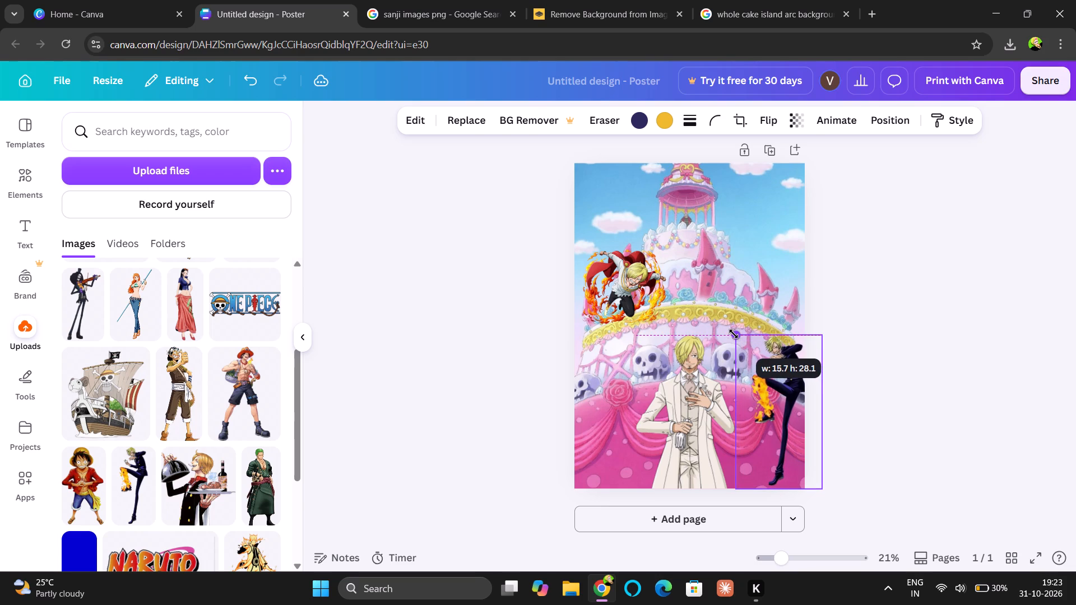
drag(734, 334, 734, 335)
drag(794, 390, 791, 392)
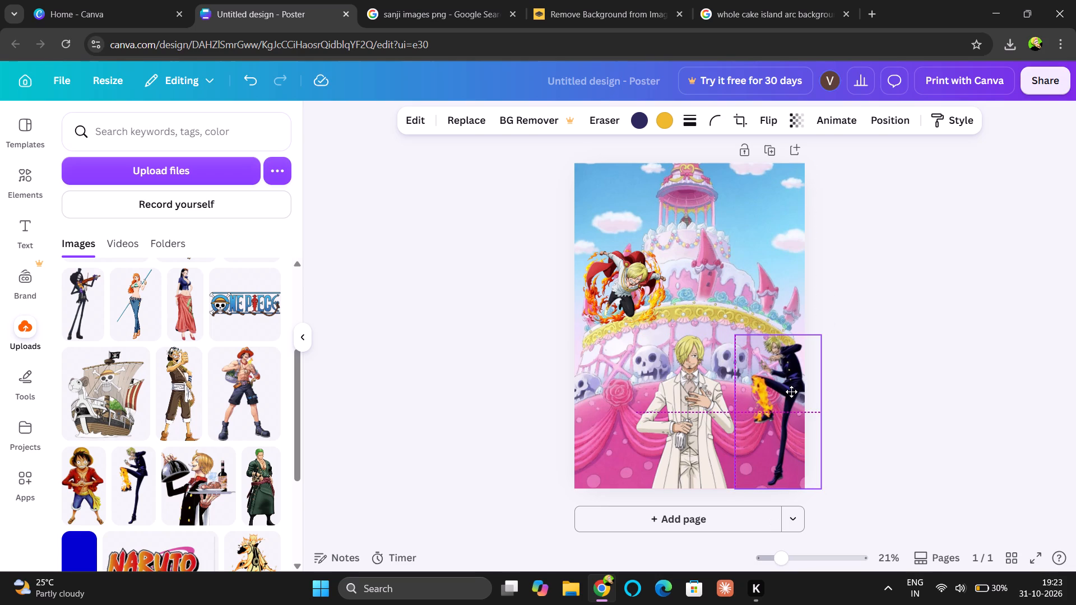
drag(791, 392, 788, 392)
click(877, 401)
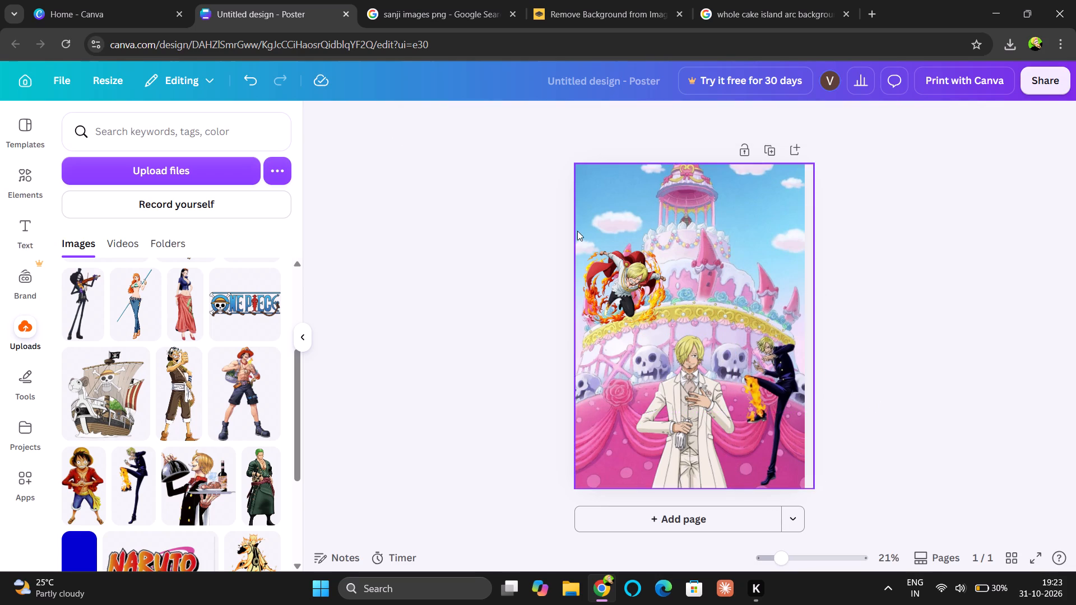
Save the flame-surrounded Sanji Vinsmoke render by DeviantArt from the Google "sanji images png" results to Downloads as images (2).
click(392, 18)
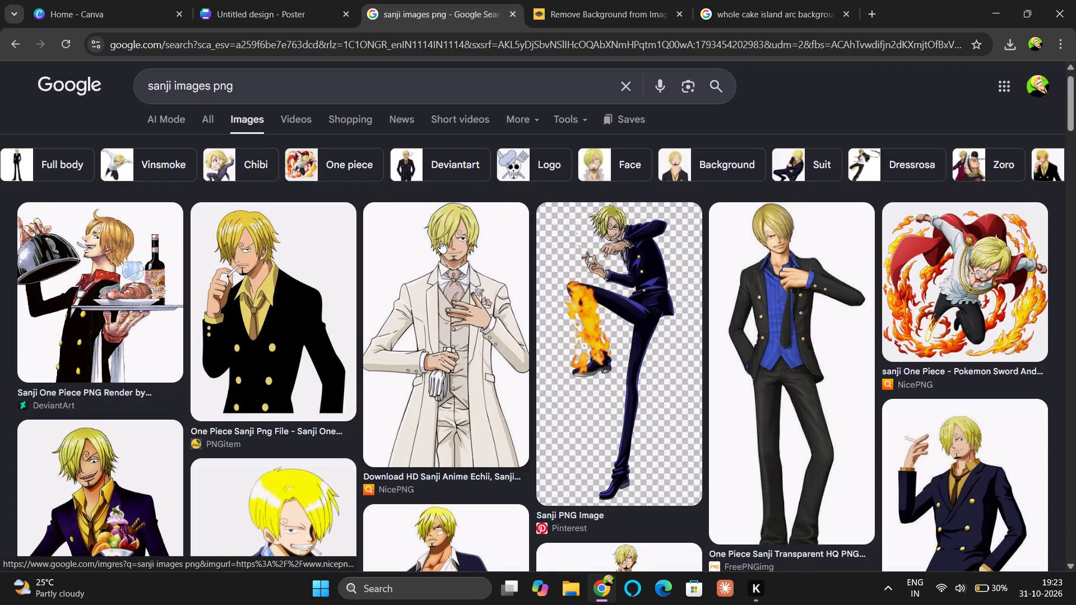
scroll(777, 341, down, 3)
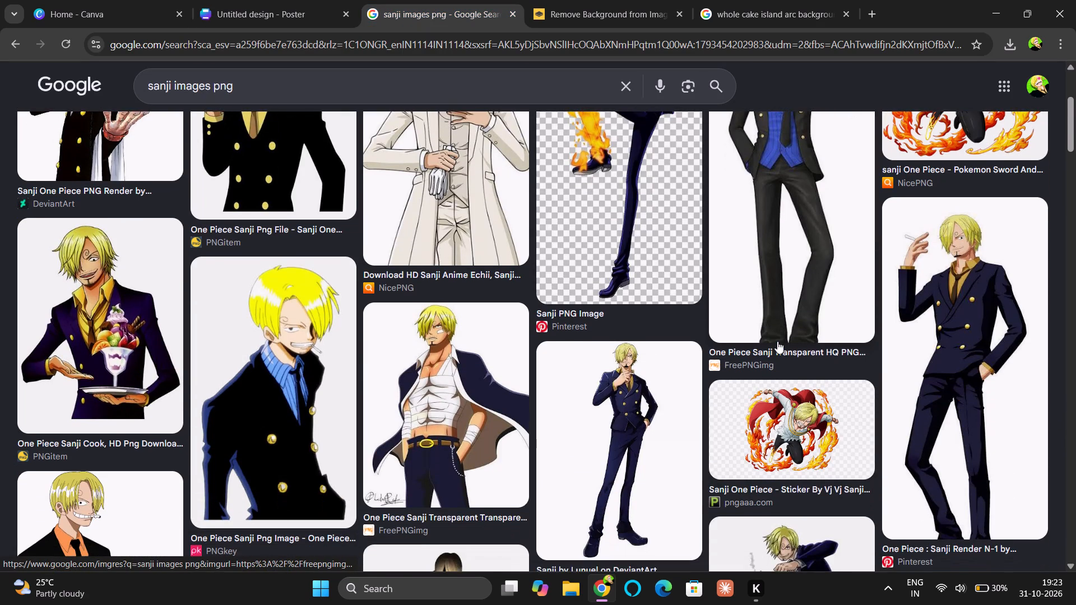
scroll(777, 341, down, 1)
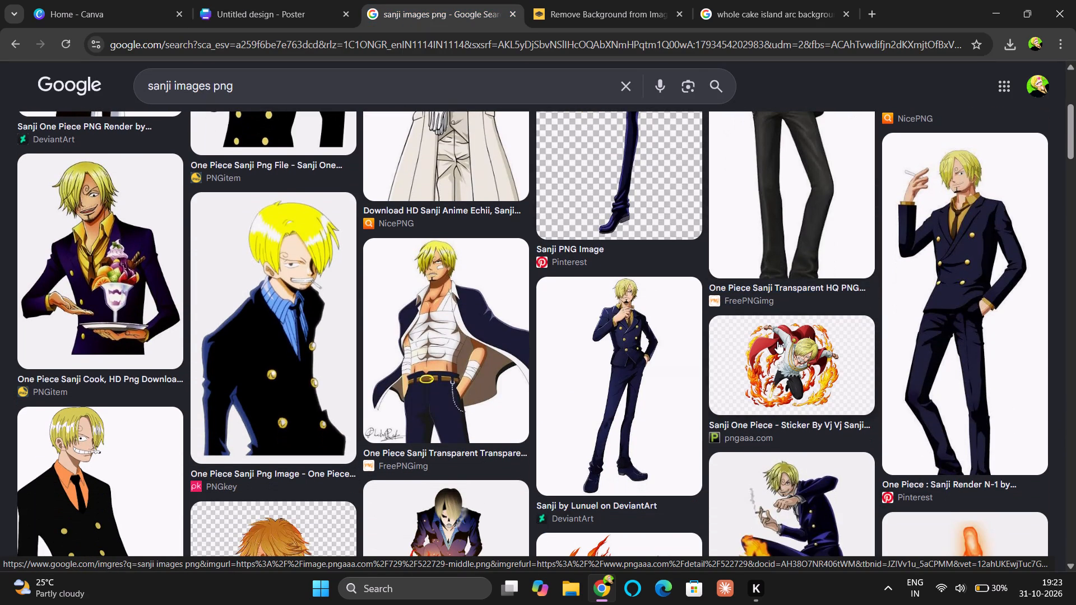
scroll(433, 417, down, 2)
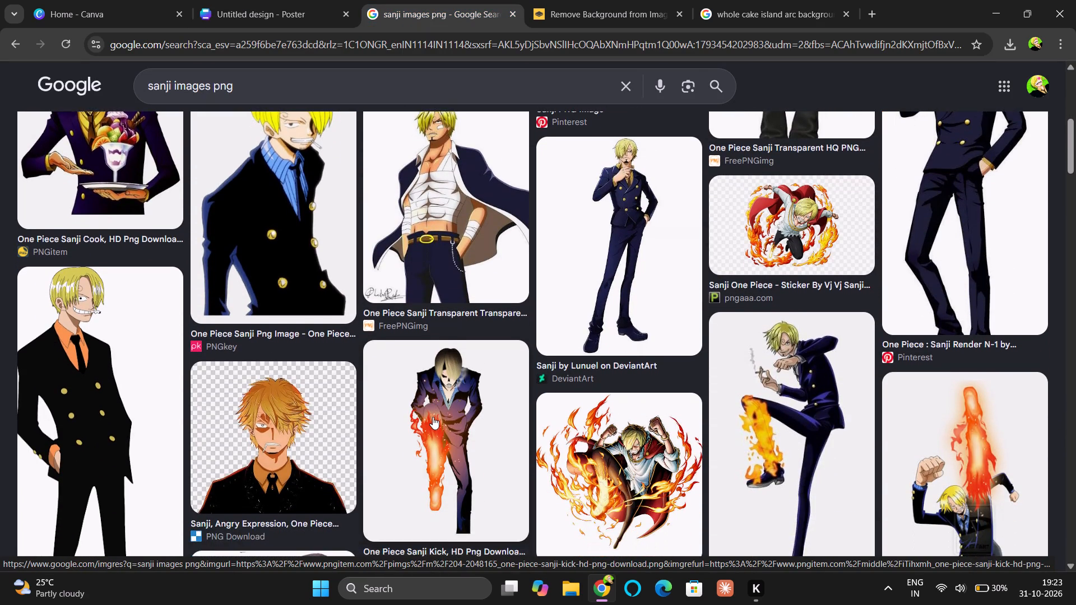
scroll(433, 417, down, 1)
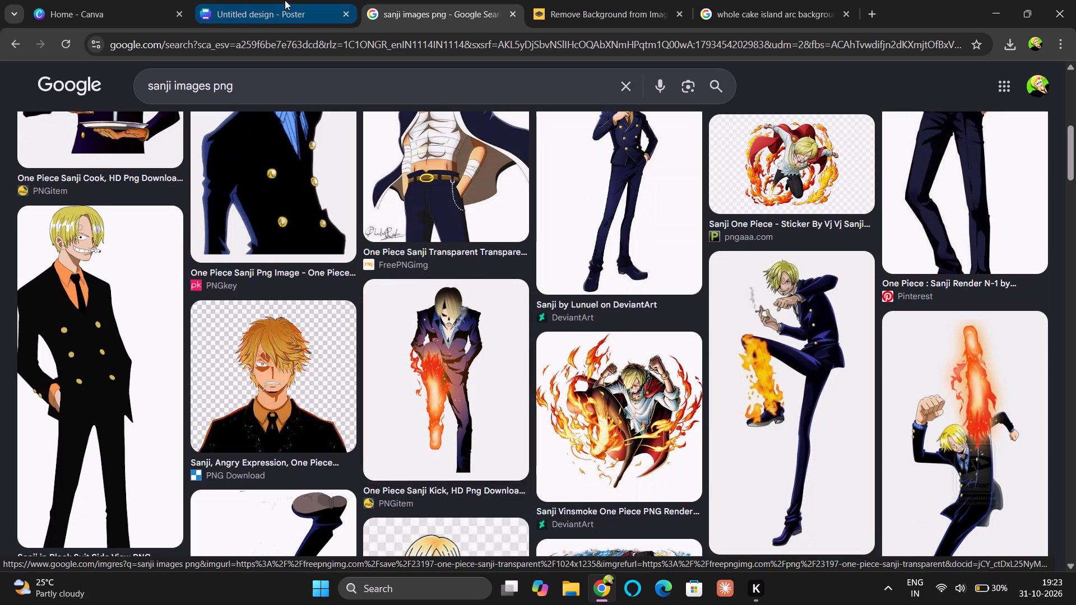
click(284, 0)
click(458, 4)
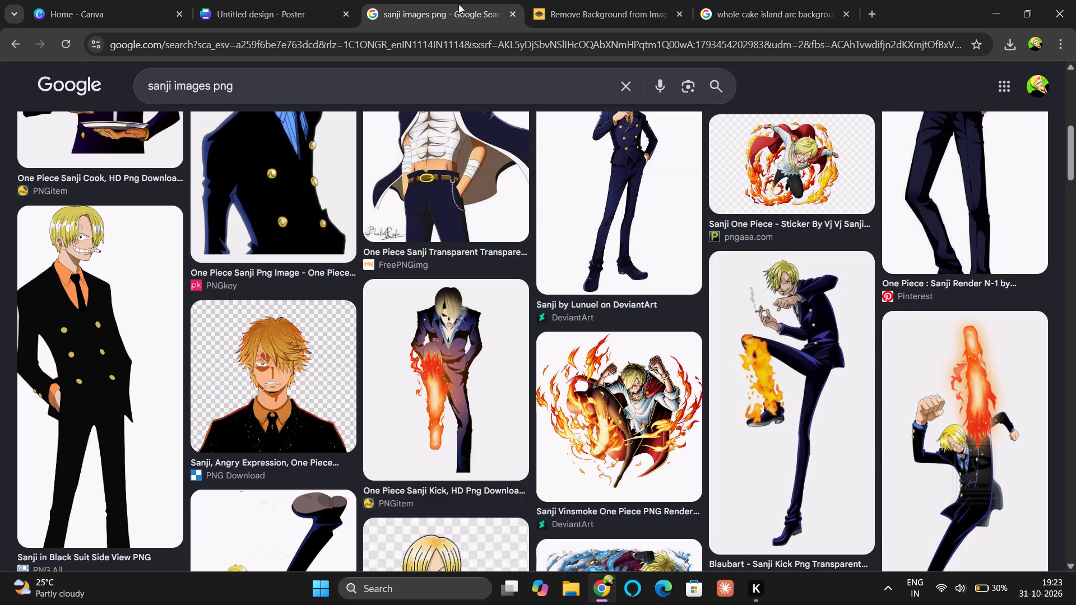
scroll(583, 377, down, 1)
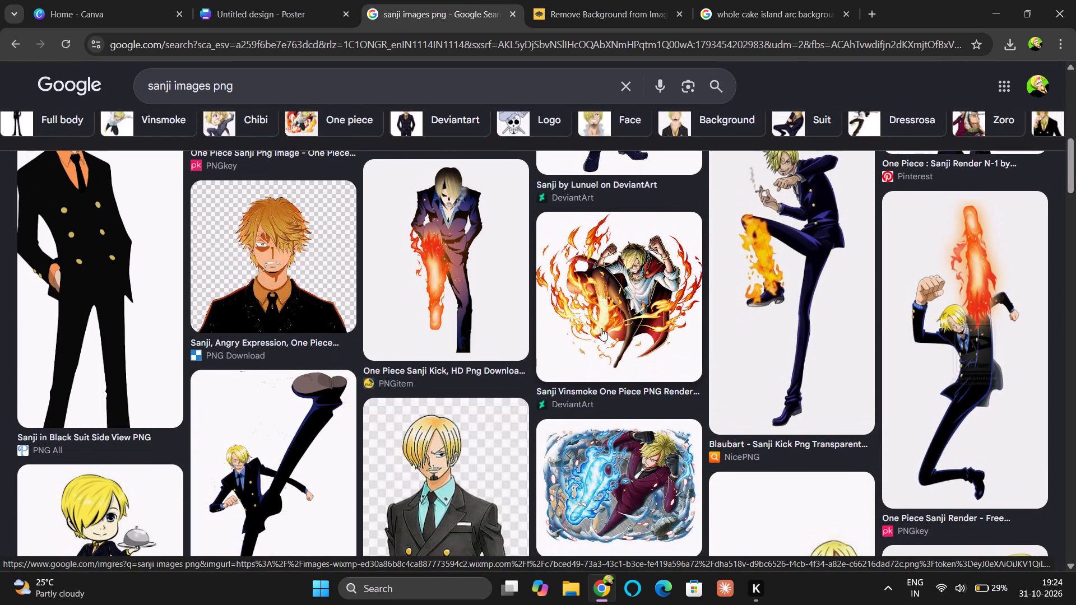
right_click(601, 328)
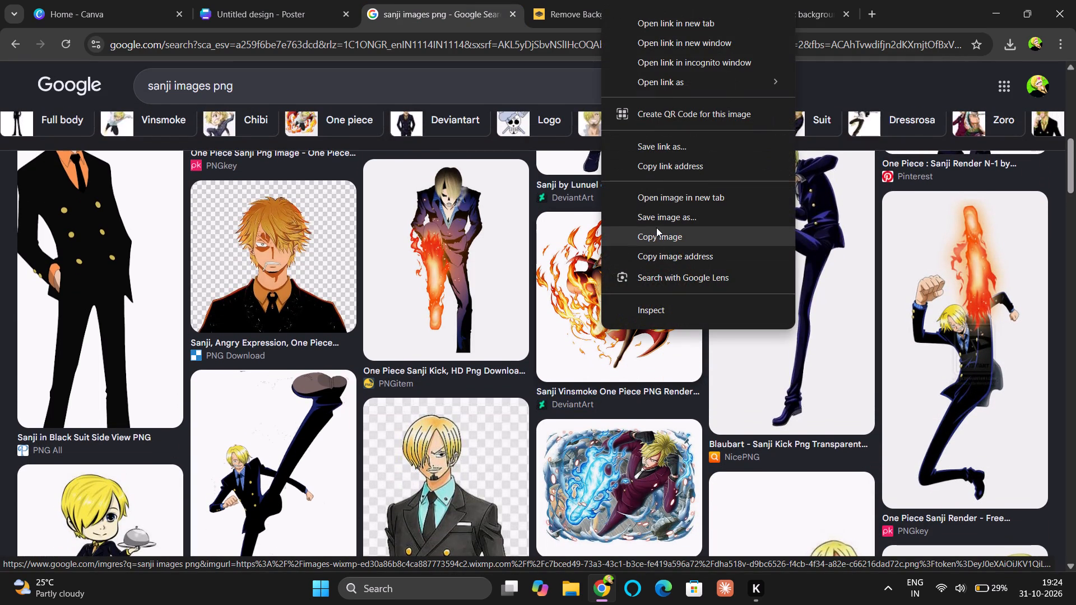
click(660, 224)
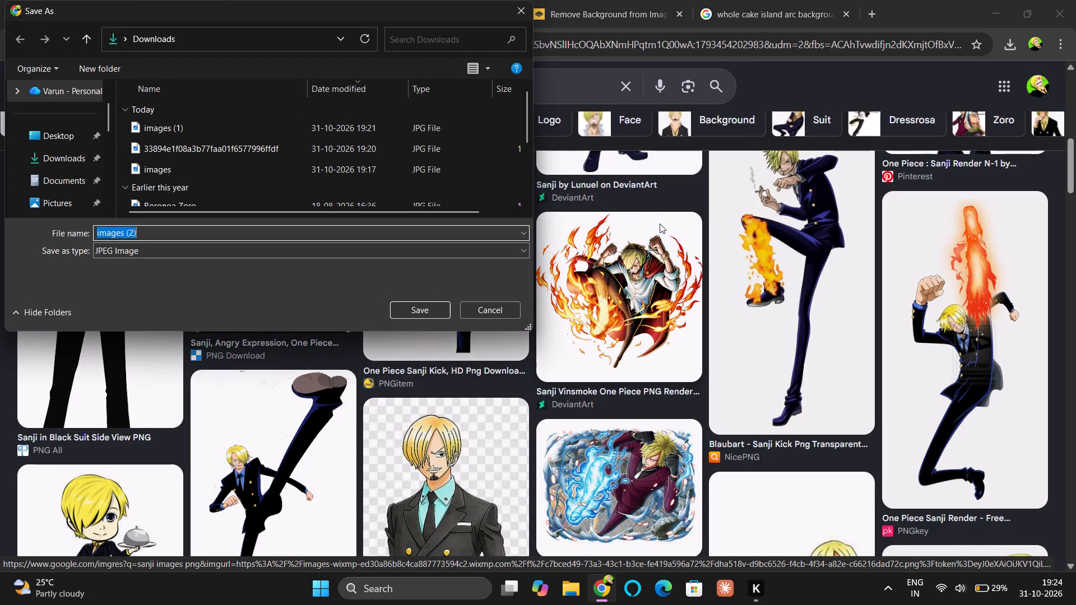
key(Return)
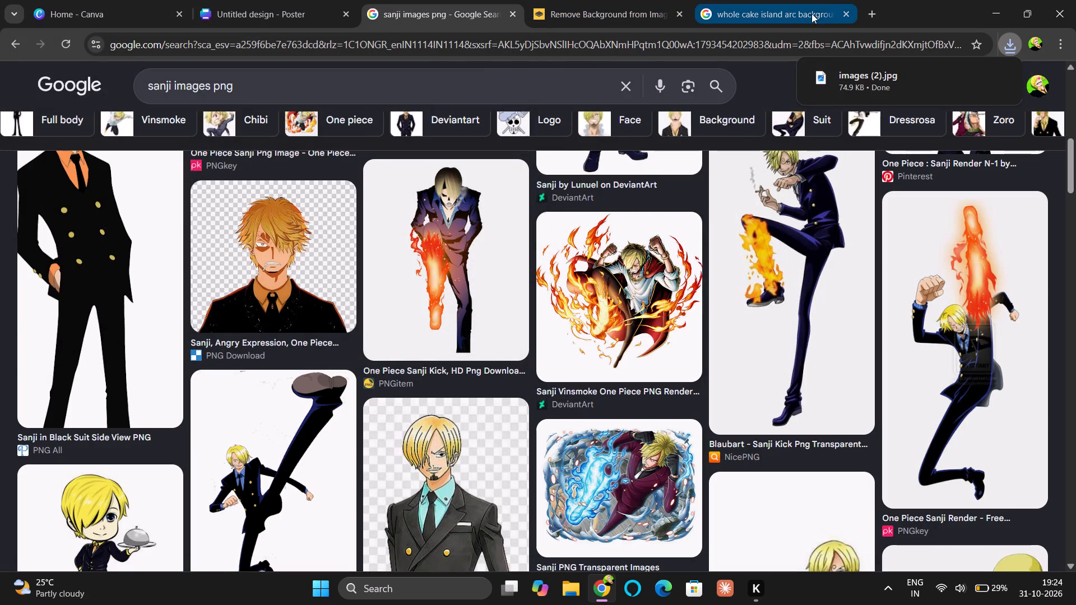
Close the Whole Cake Island search, remove the background from images (2) in remove.bg, and download the free 500 x 500 preview.
click(843, 13)
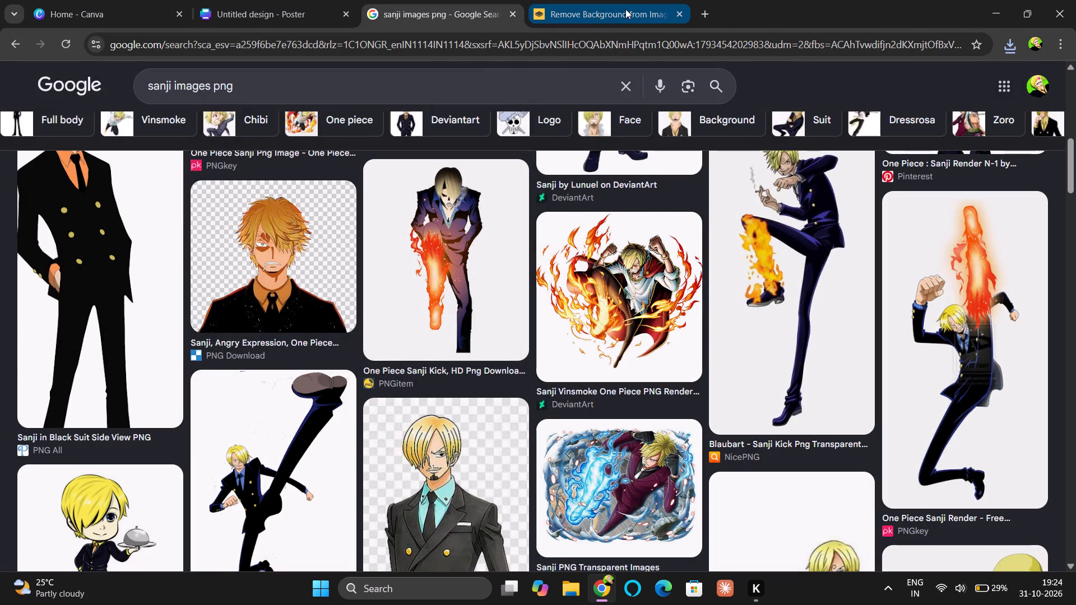
click(625, 9)
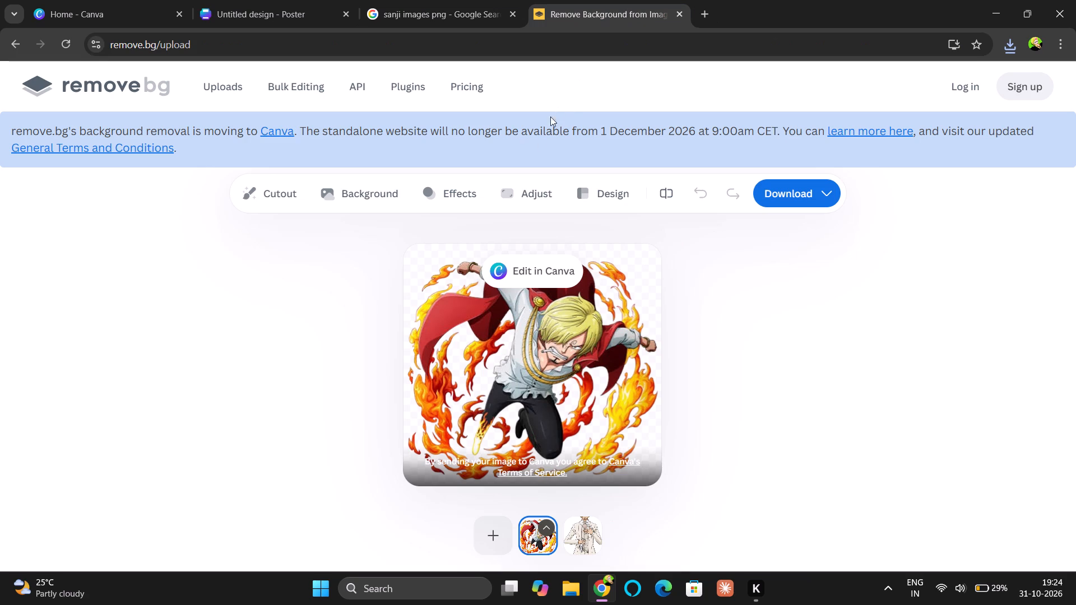
click(502, 542)
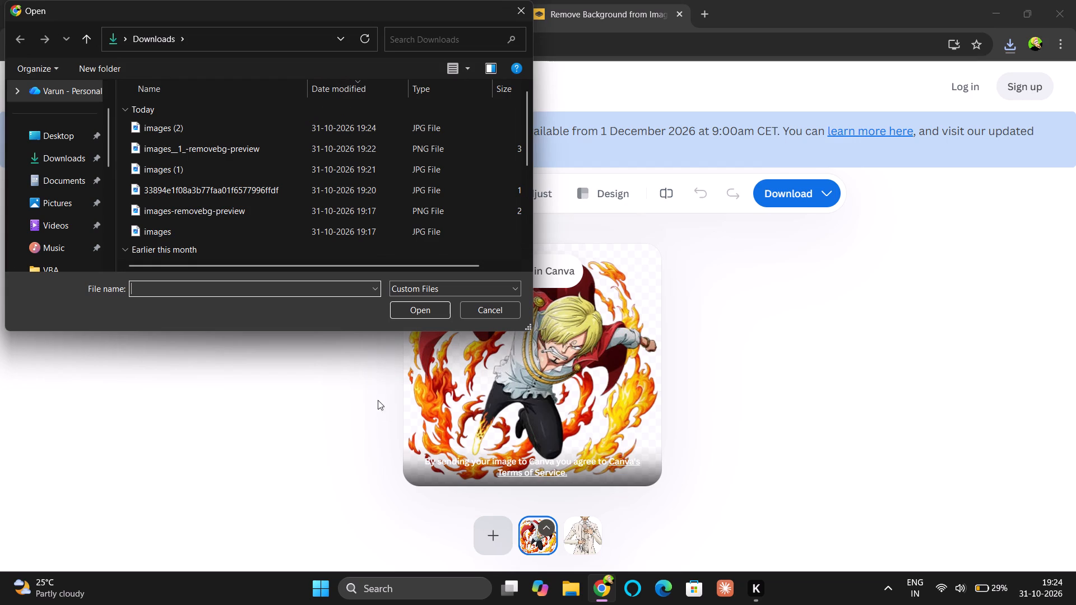
click(370, 124)
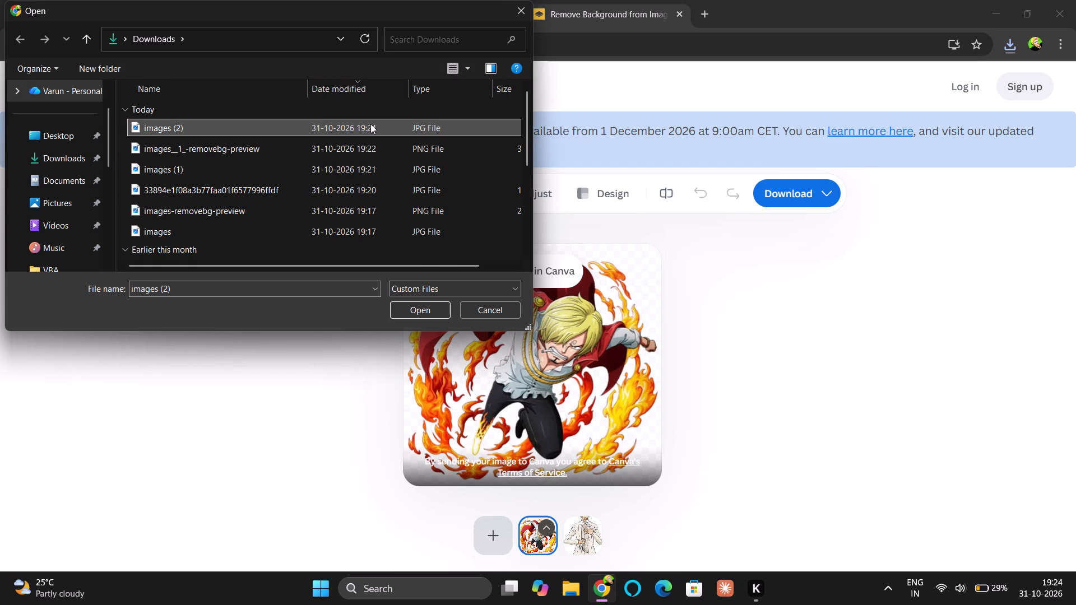
key(Return)
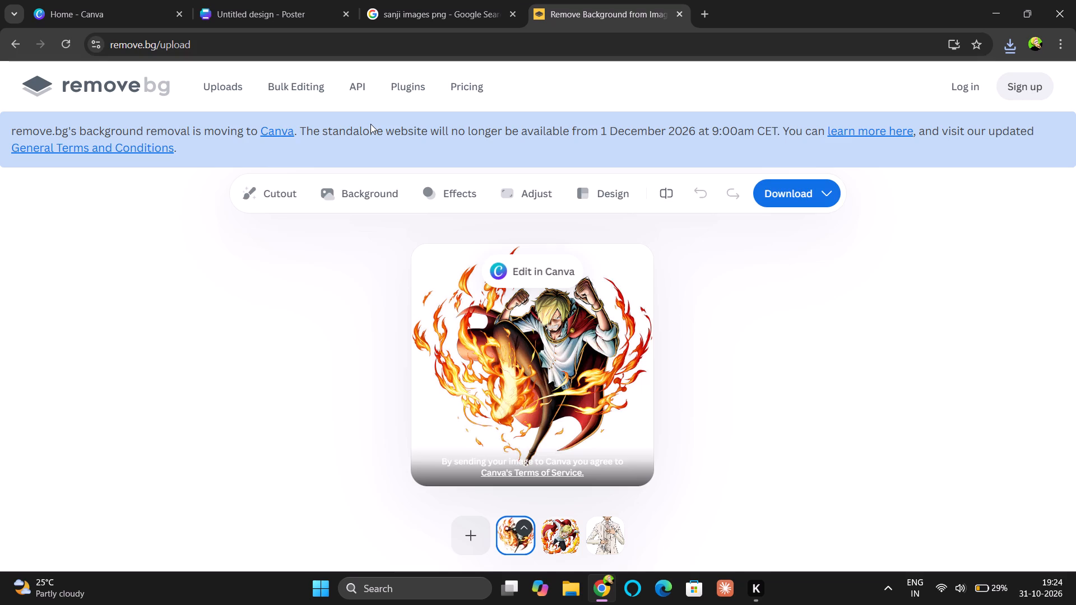
click(764, 184)
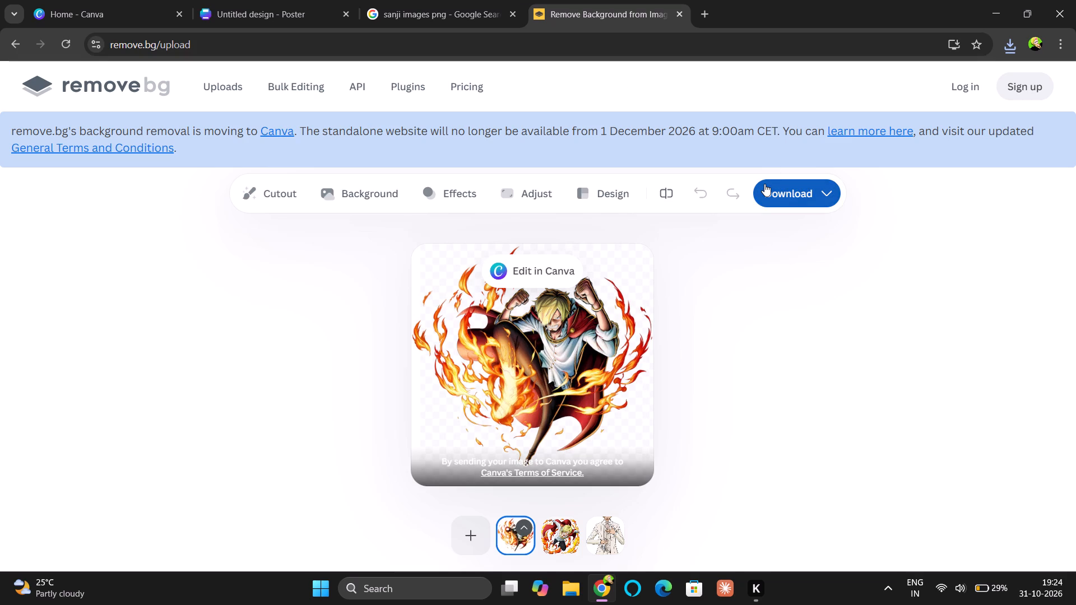
click(763, 225)
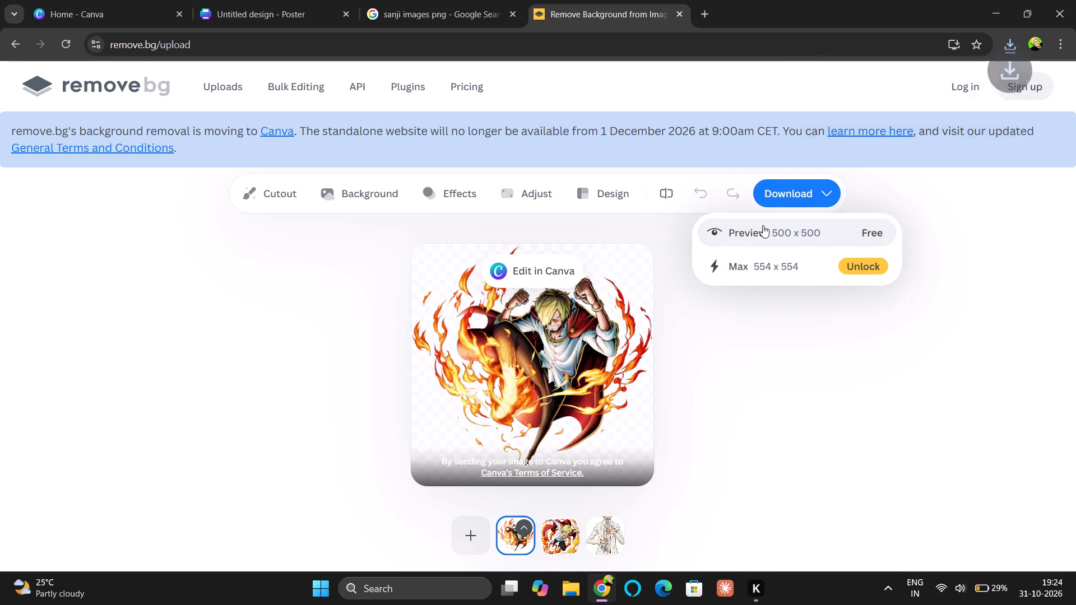
Upload images__2_-removebg-preview from Downloads to the Canva poster's image uploads.
click(288, 16)
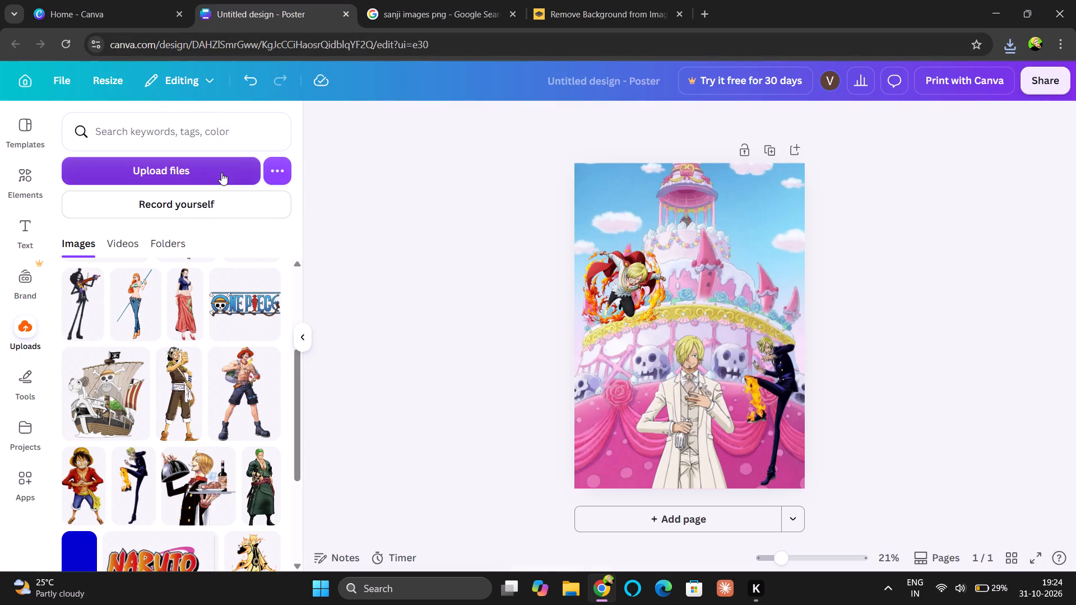
scroll(210, 343, up, 3)
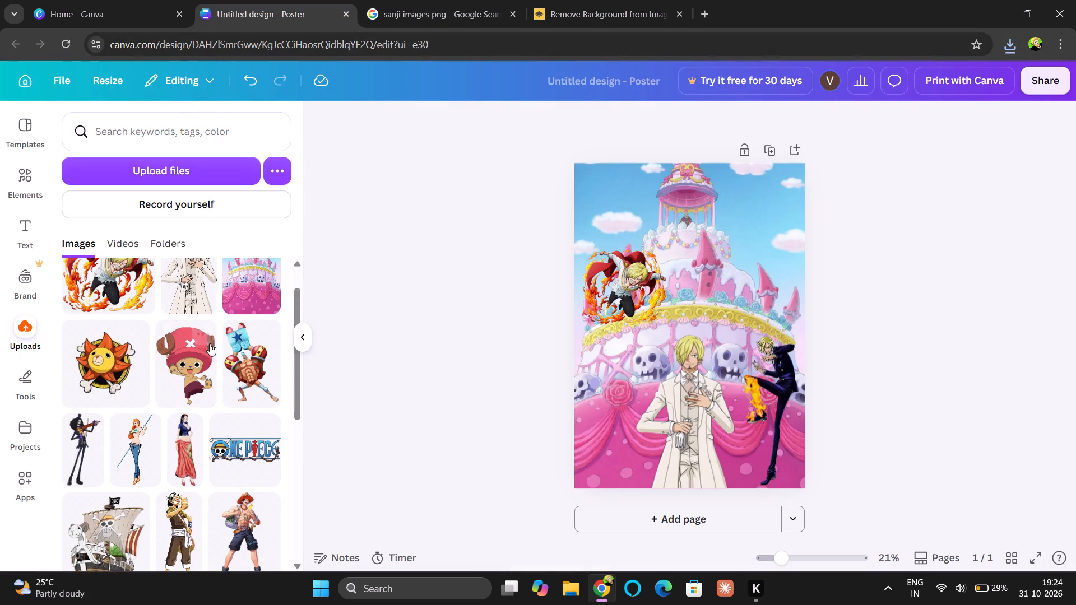
scroll(210, 343, up, 2)
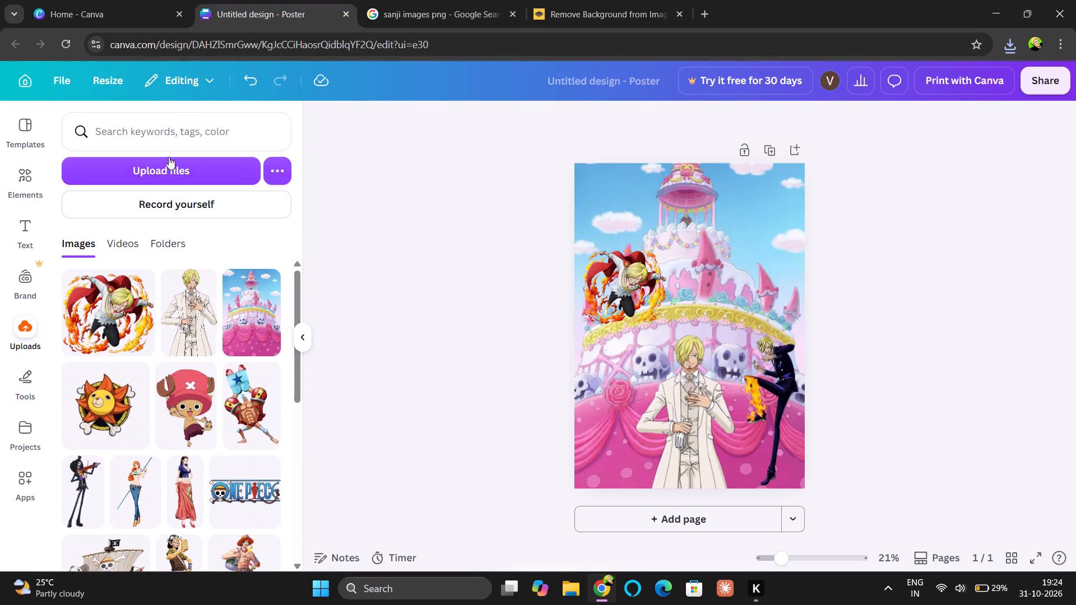
click(164, 172)
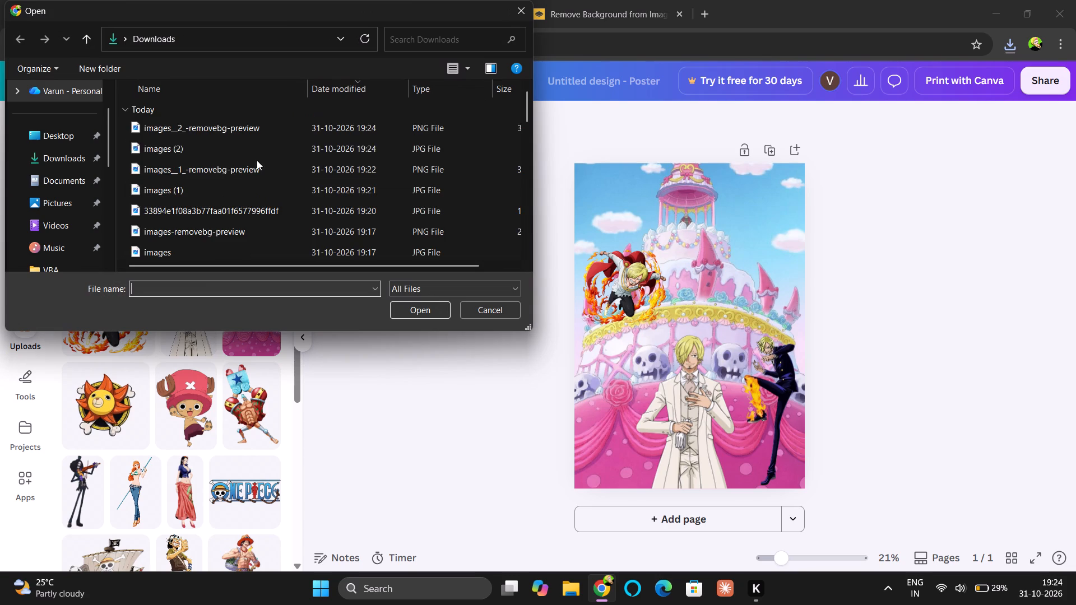
click(236, 133)
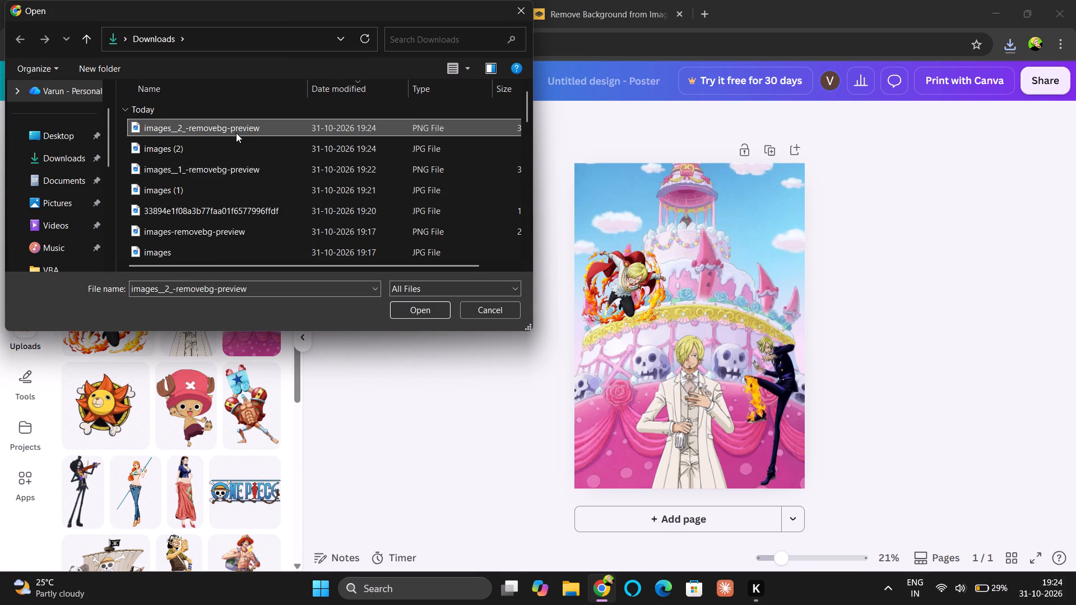
key(Return)
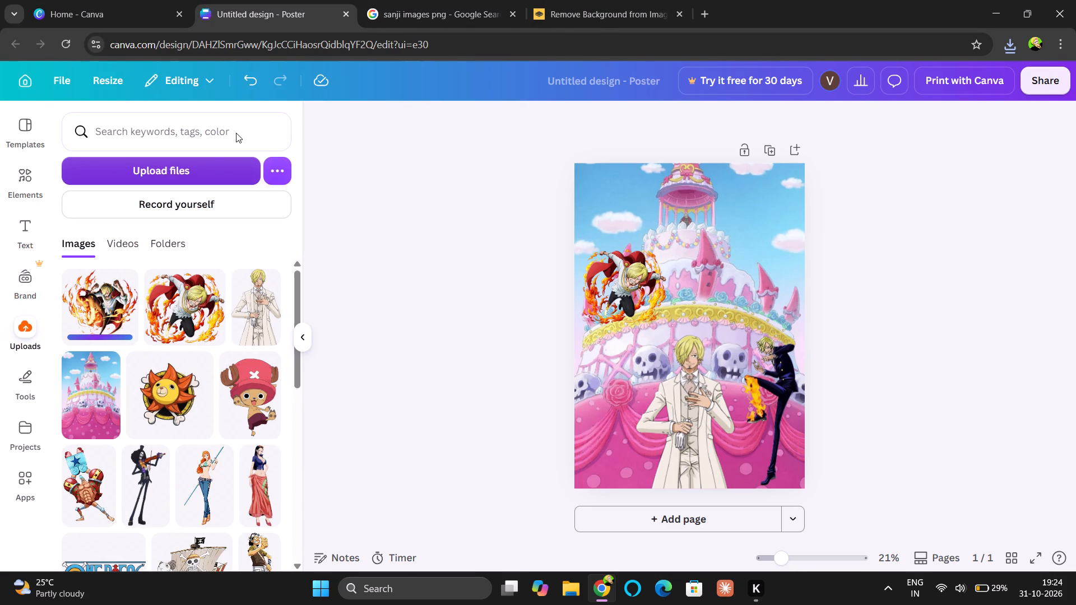
Add the newly uploaded flame-surrounded Sanji cutout to the poster, shrink it, and place it near the right edge above the kicking Sanji.
click(105, 322)
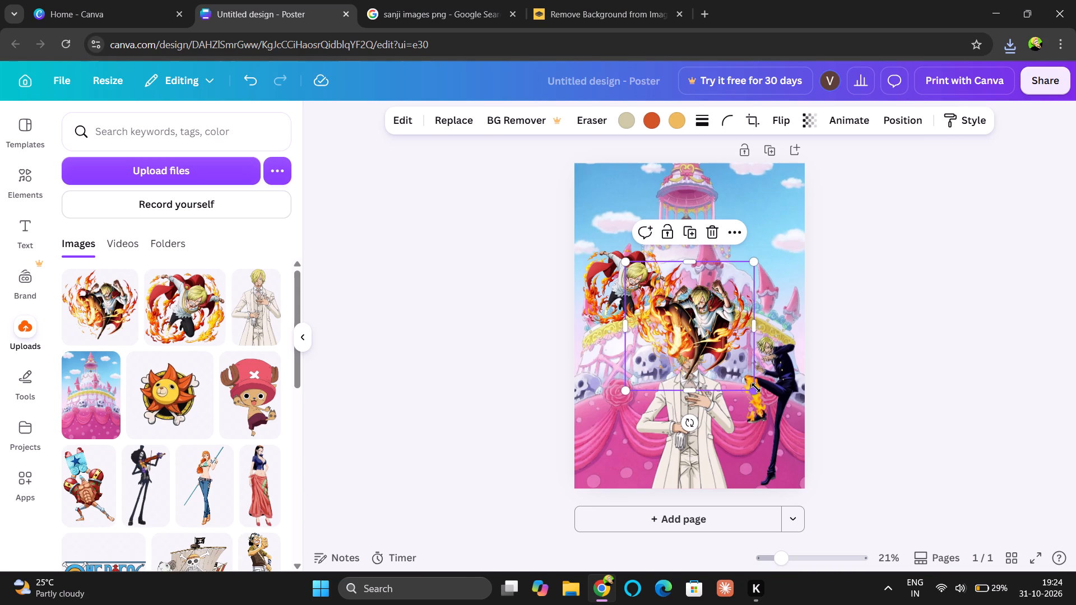
drag(757, 388, 721, 355)
drag(662, 301, 715, 277)
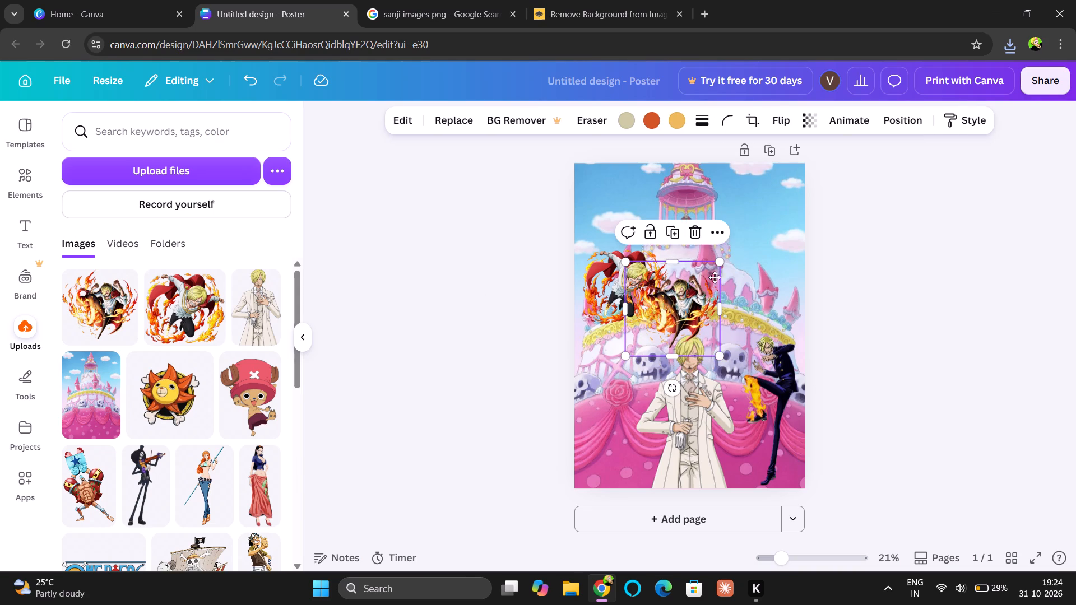
drag(715, 277, 758, 275)
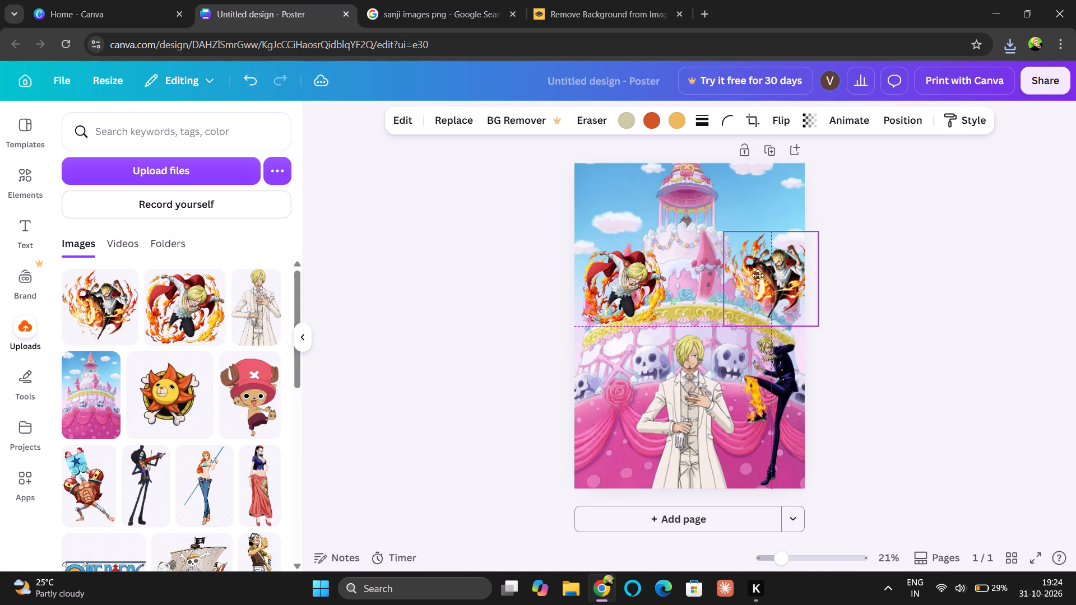
drag(758, 275, 753, 275)
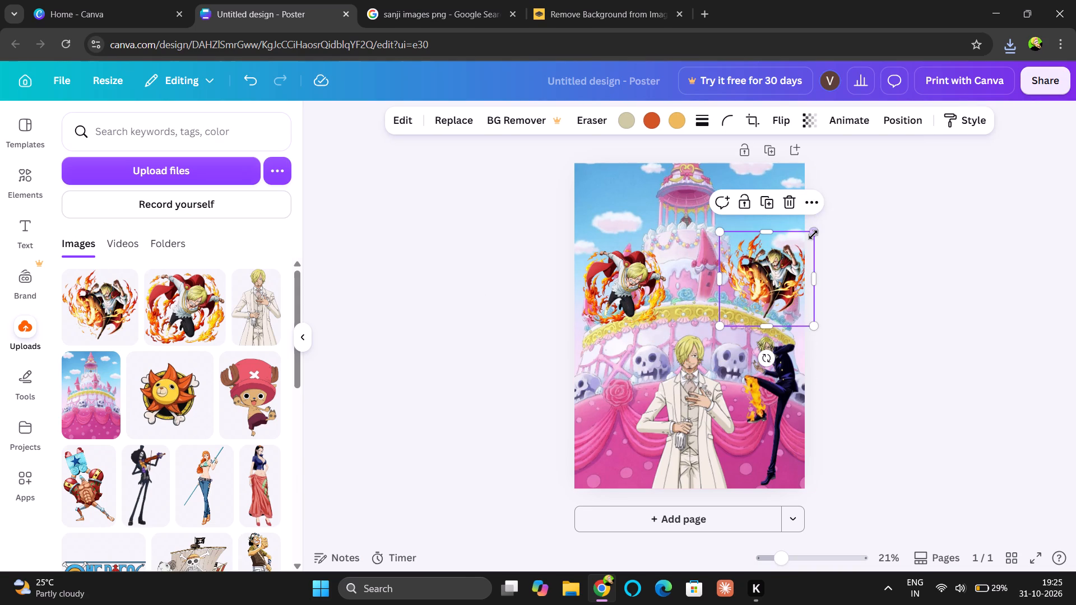
drag(814, 235, 810, 258)
click(861, 300)
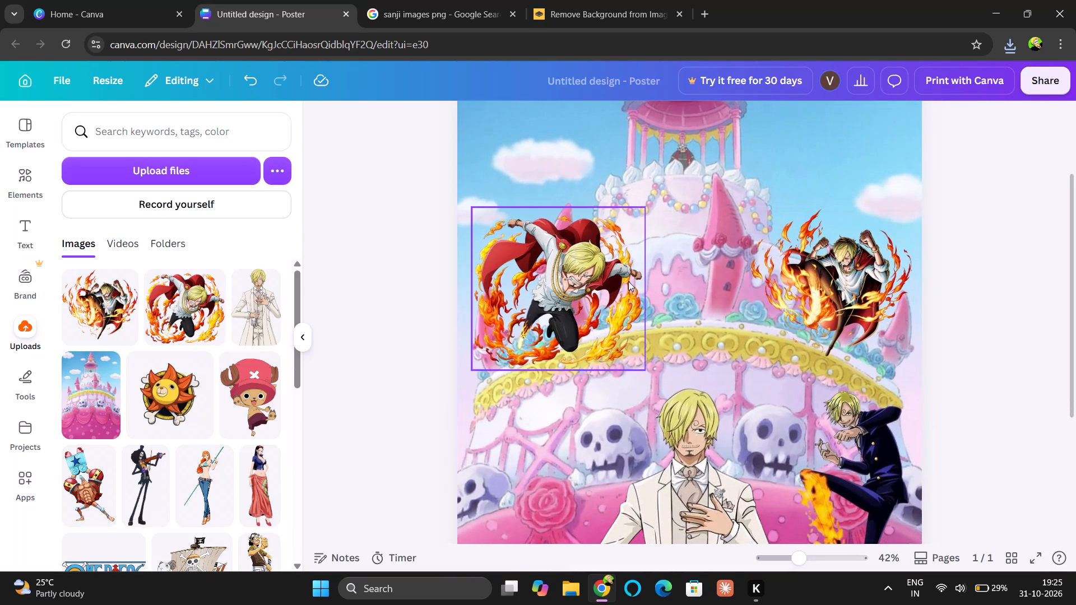
Shift the red-caped flaming Sanji cutout flush against the poster's left edge.
drag(604, 282, 590, 283)
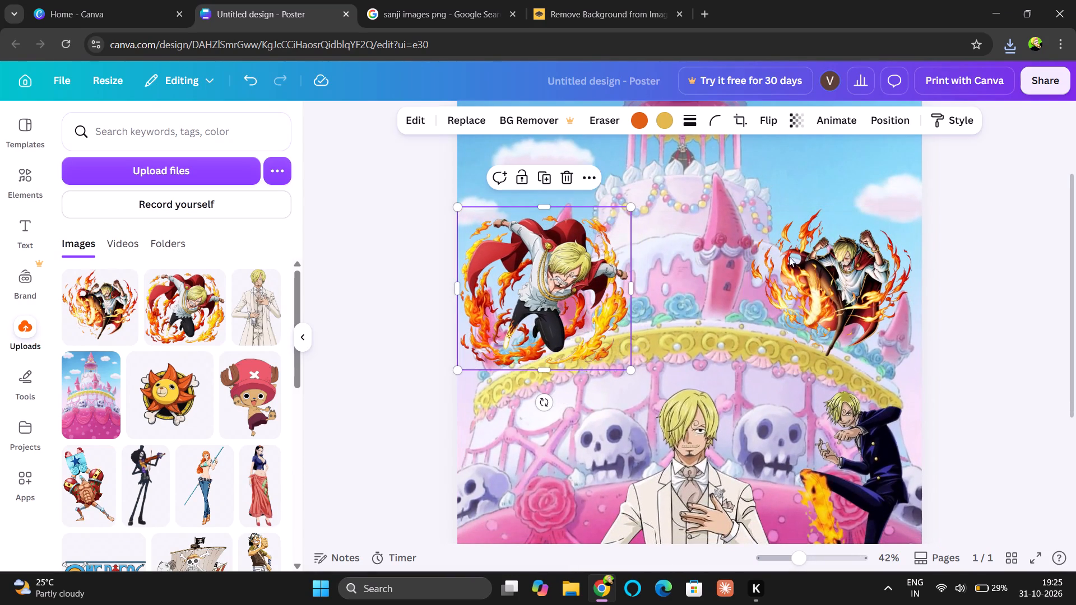
Align the flame-surrounded Sanji cutout level with the red-caped one and set it flush against the poster's right edge.
drag(879, 256, 754, 264)
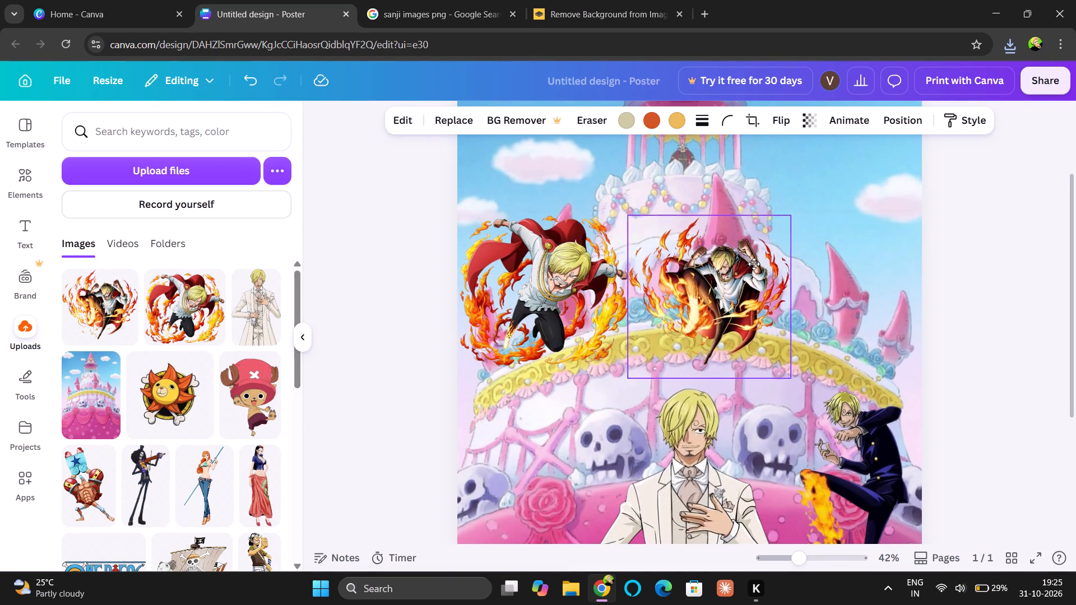
drag(754, 264, 748, 263)
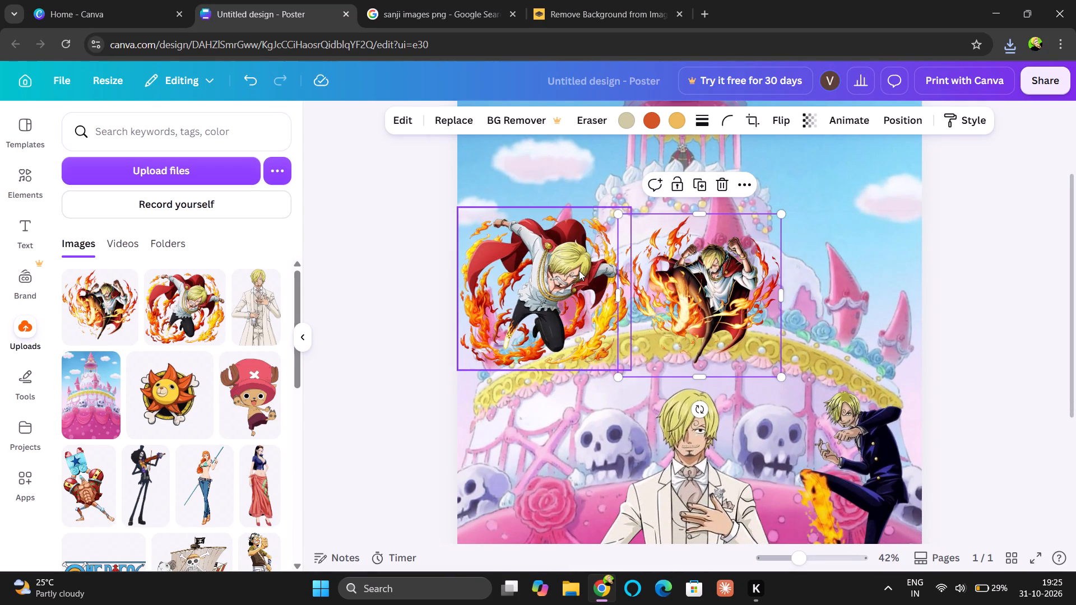
drag(749, 262, 749, 250)
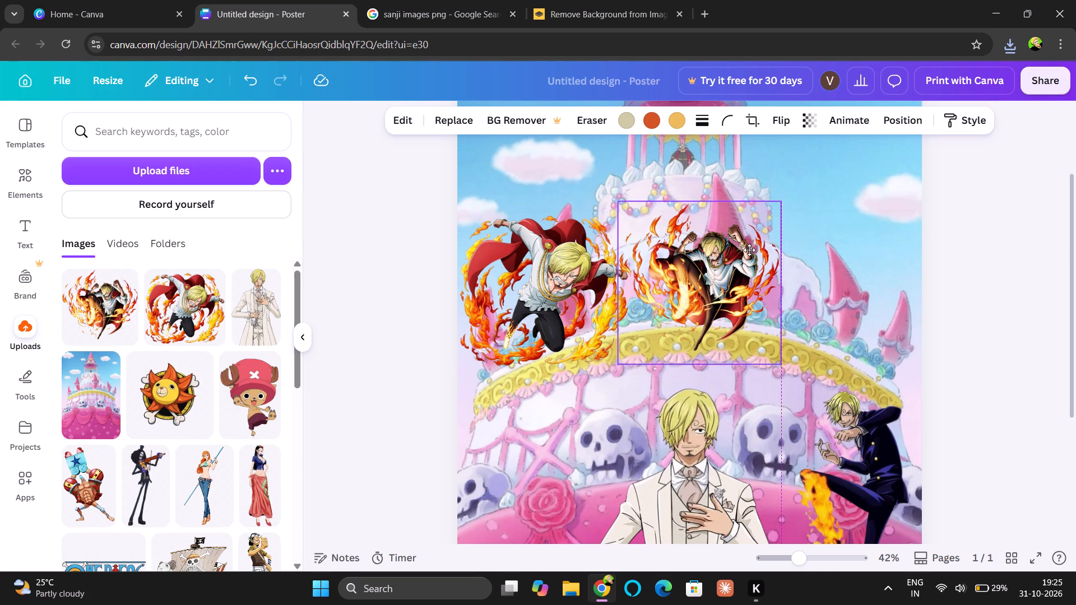
drag(749, 250, 748, 251)
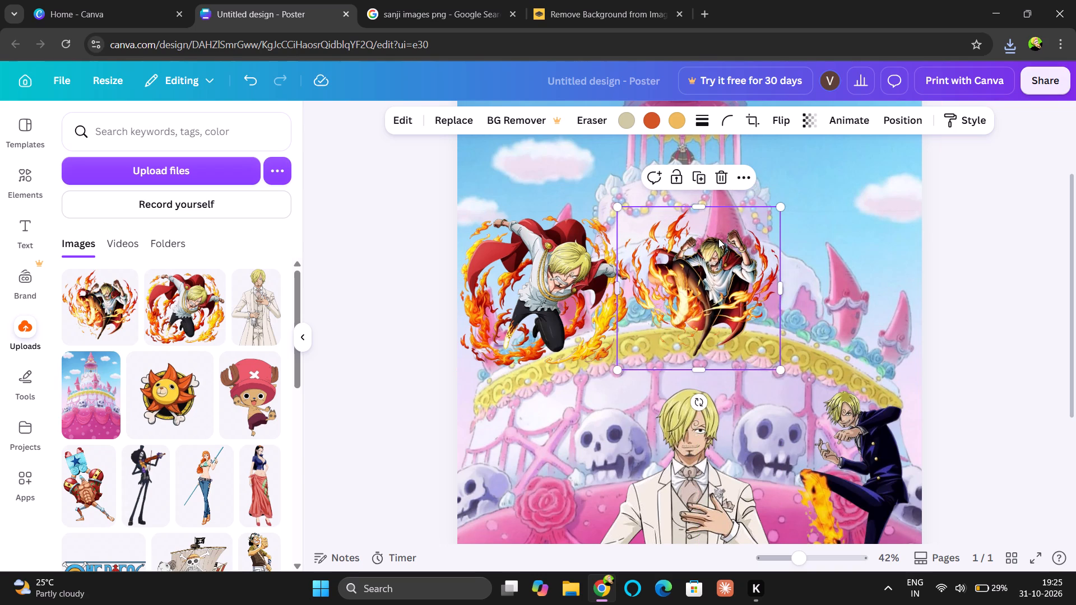
drag(718, 239, 863, 239)
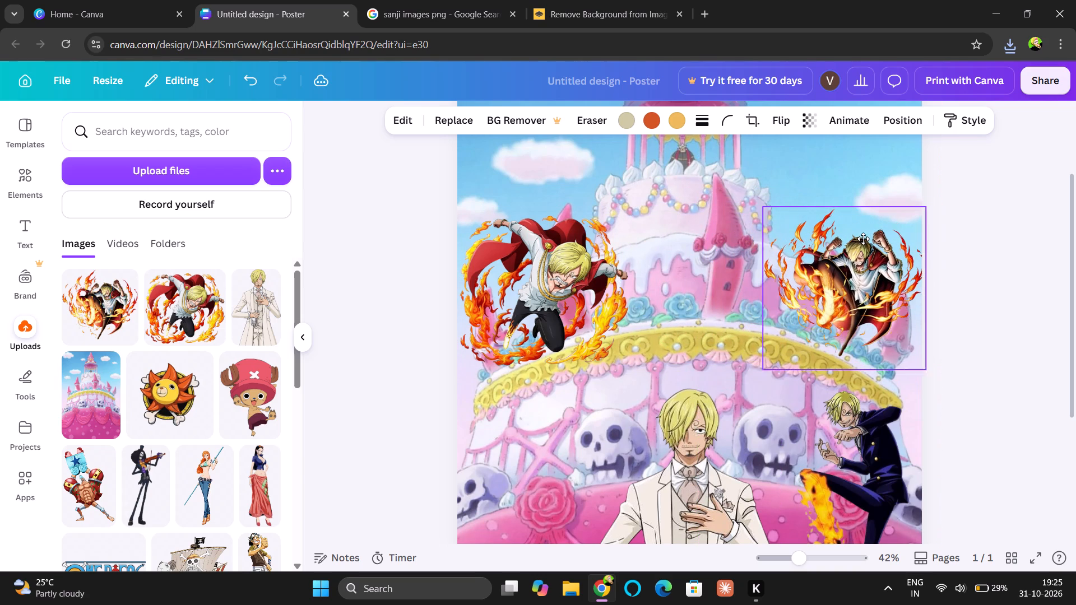
drag(863, 239, 860, 234)
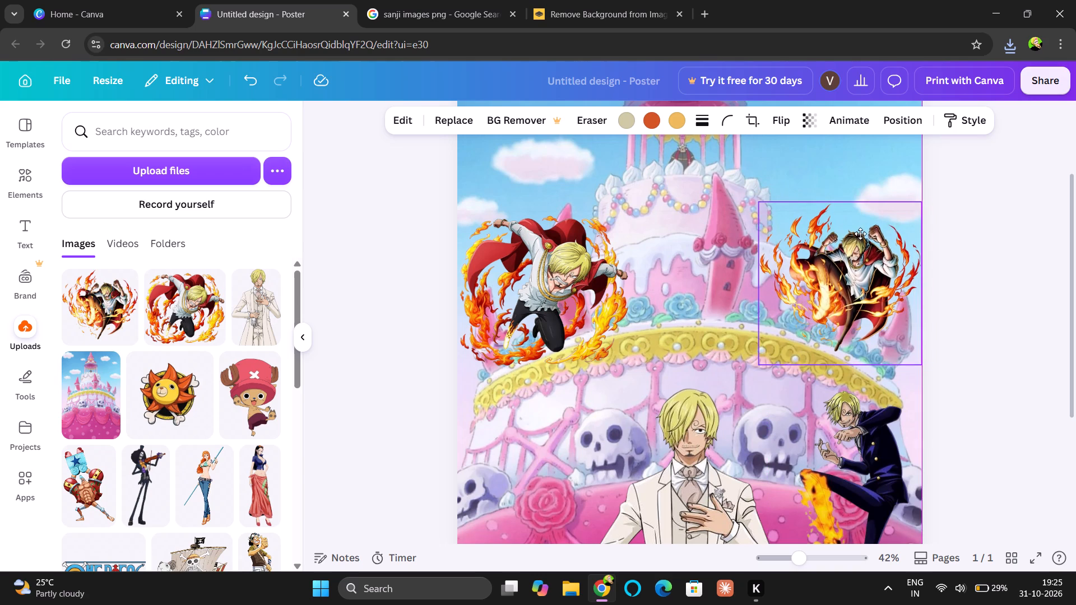
drag(860, 234, 859, 240)
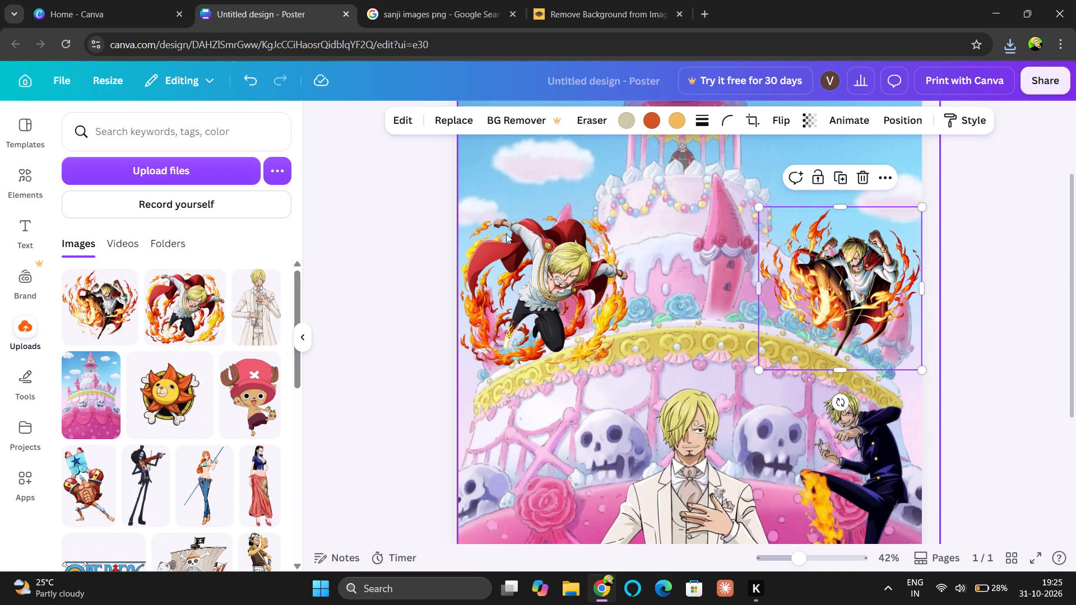
click(1046, 247)
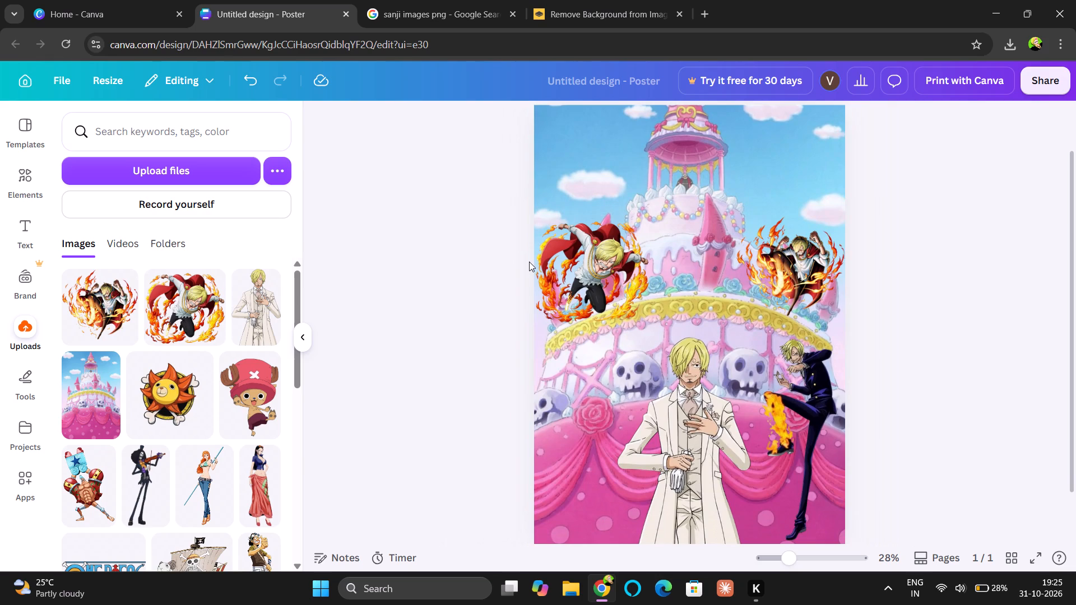
Find the "One Piece Sanji Render" picture of Sanji leaping with a flaming leg in the Google image results and save it to Downloads.
click(417, 18)
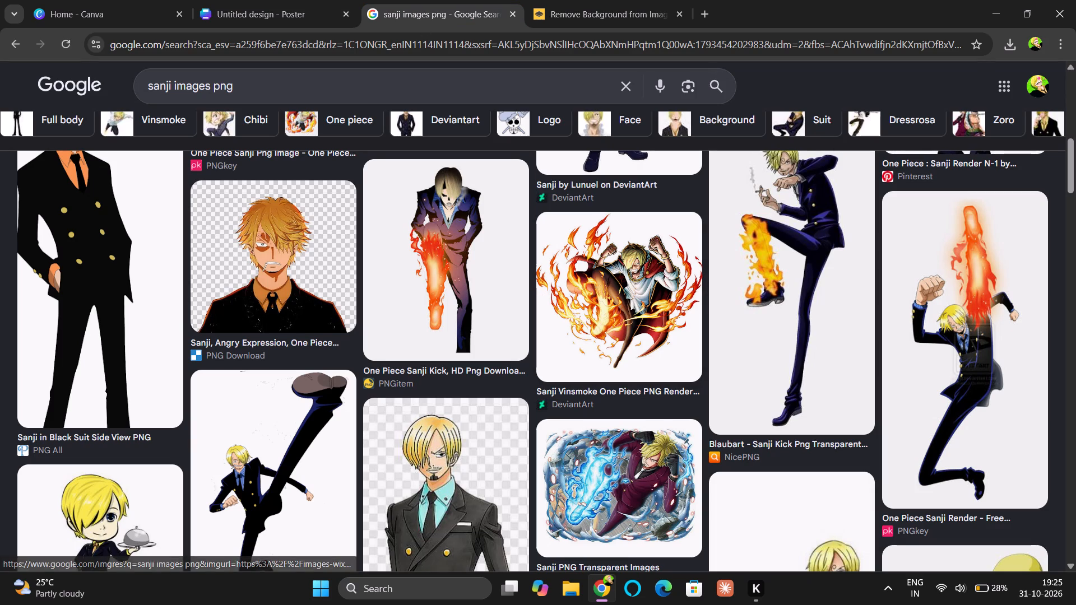
click(321, 4)
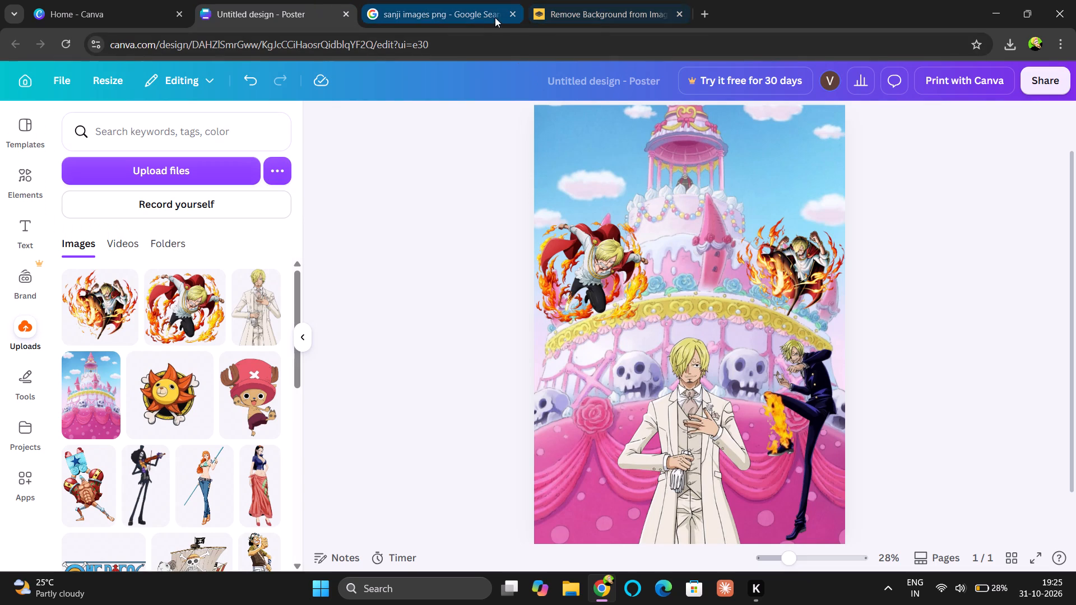
click(485, 20)
scroll(925, 339, down, 2)
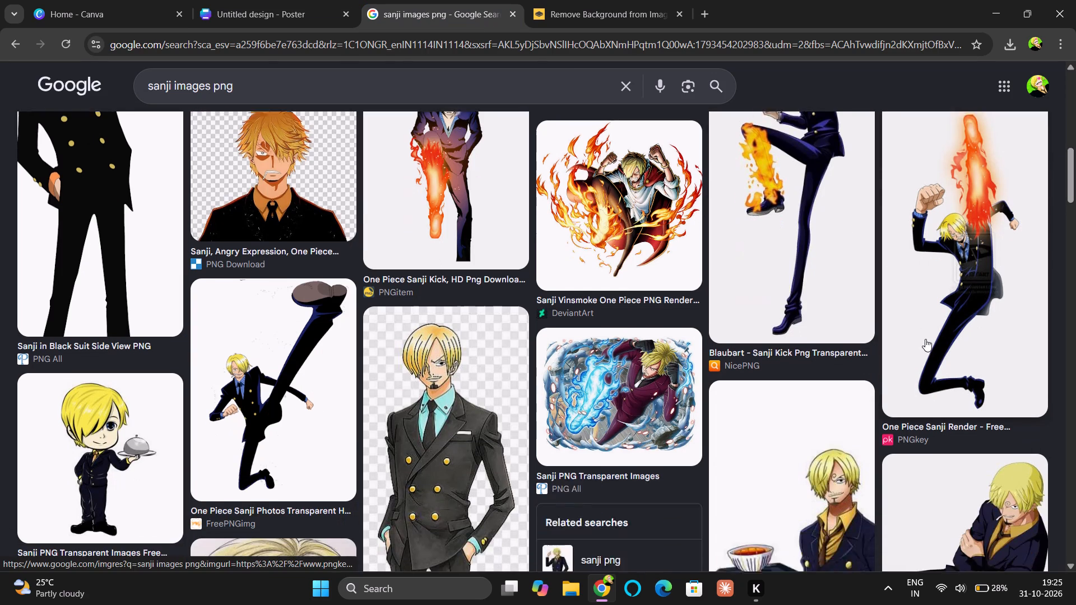
scroll(925, 339, down, 5)
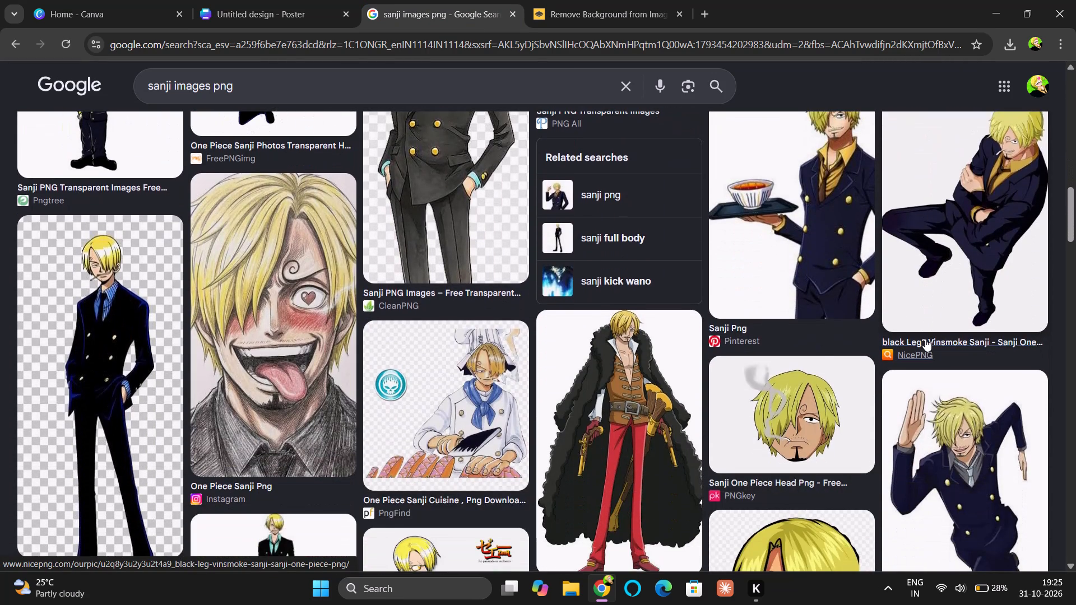
scroll(925, 339, right, 1)
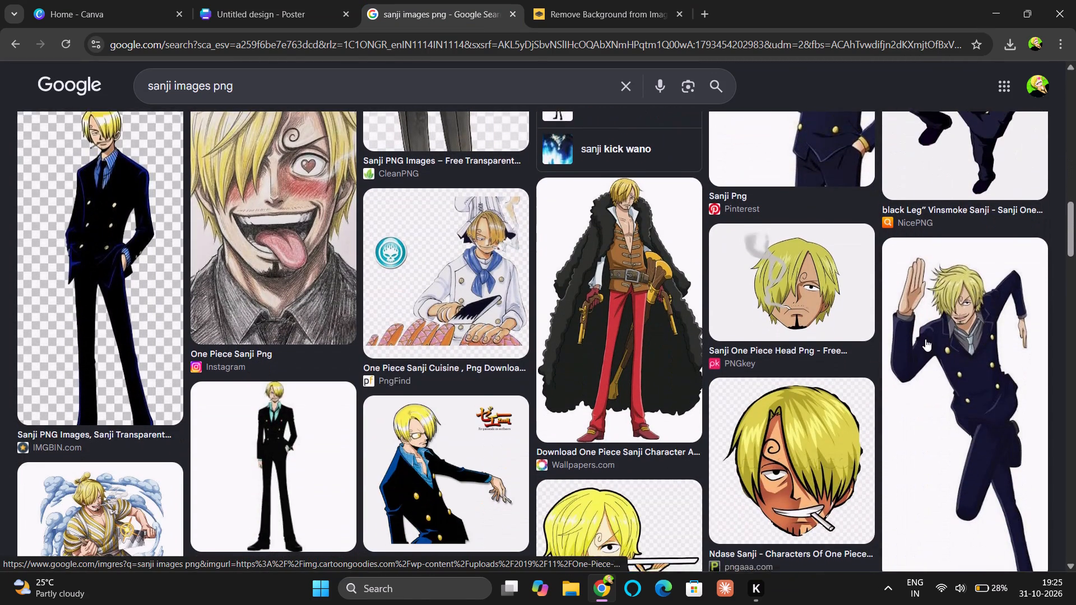
scroll(925, 339, right, 1)
scroll(925, 339, down, 1)
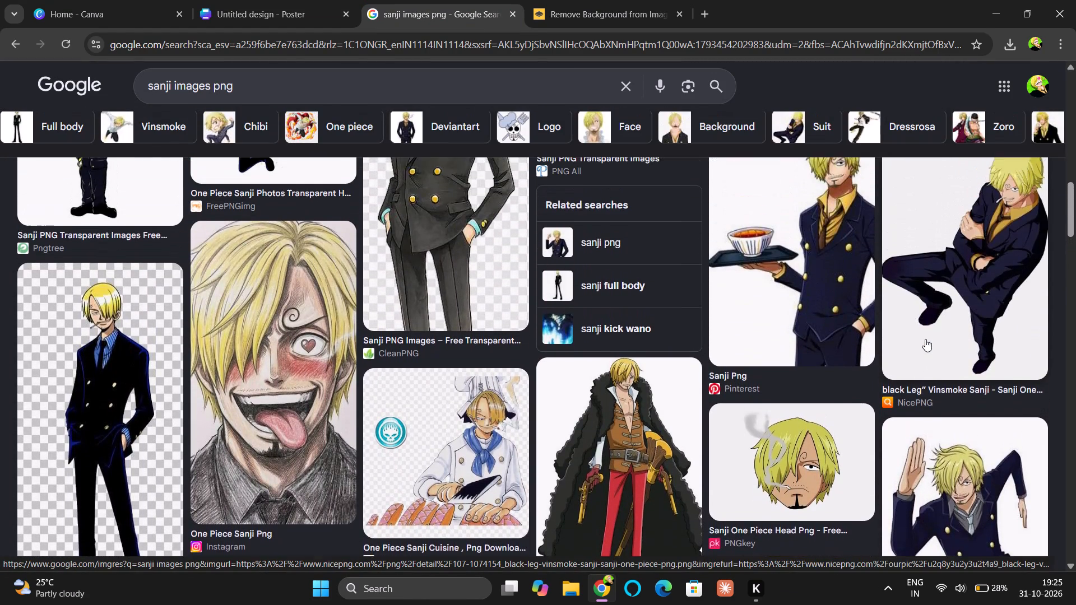
scroll(925, 339, down, 1)
scroll(925, 339, up, 3)
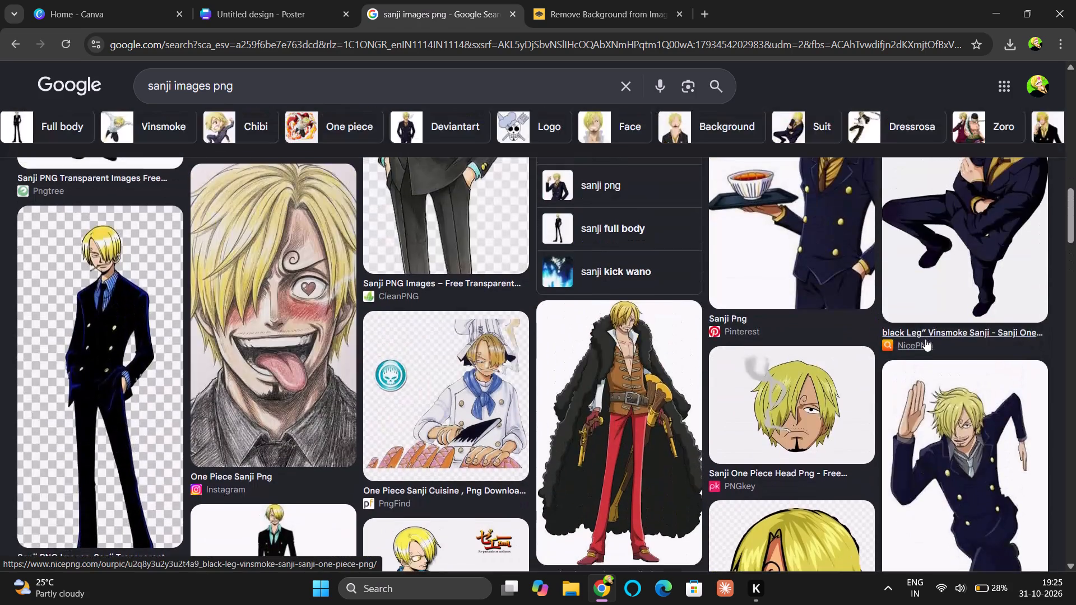
scroll(925, 339, up, 3)
scroll(925, 339, down, 1)
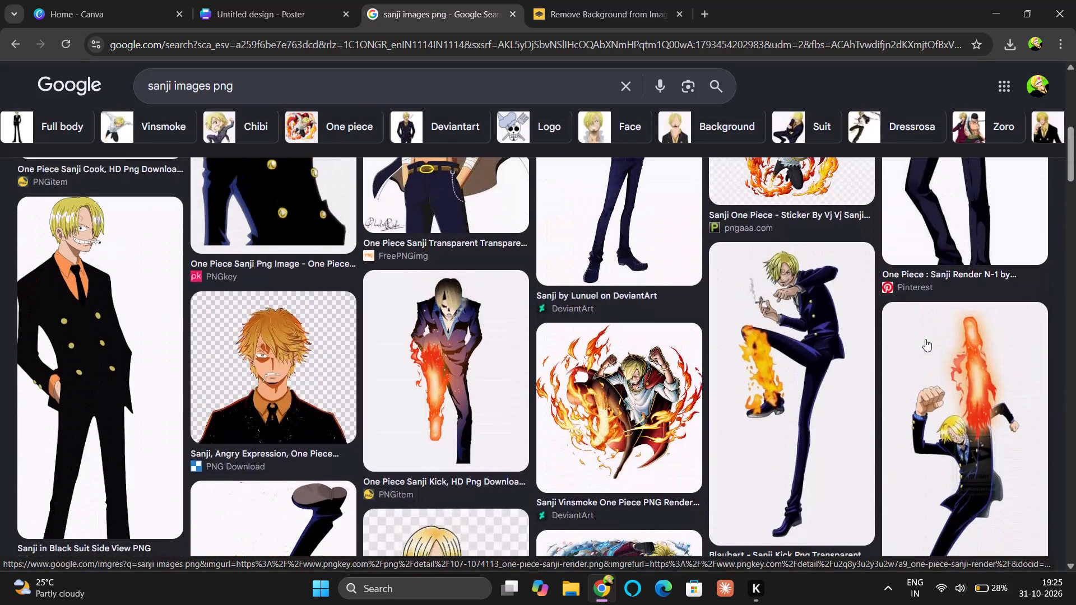
scroll(925, 339, down, 1)
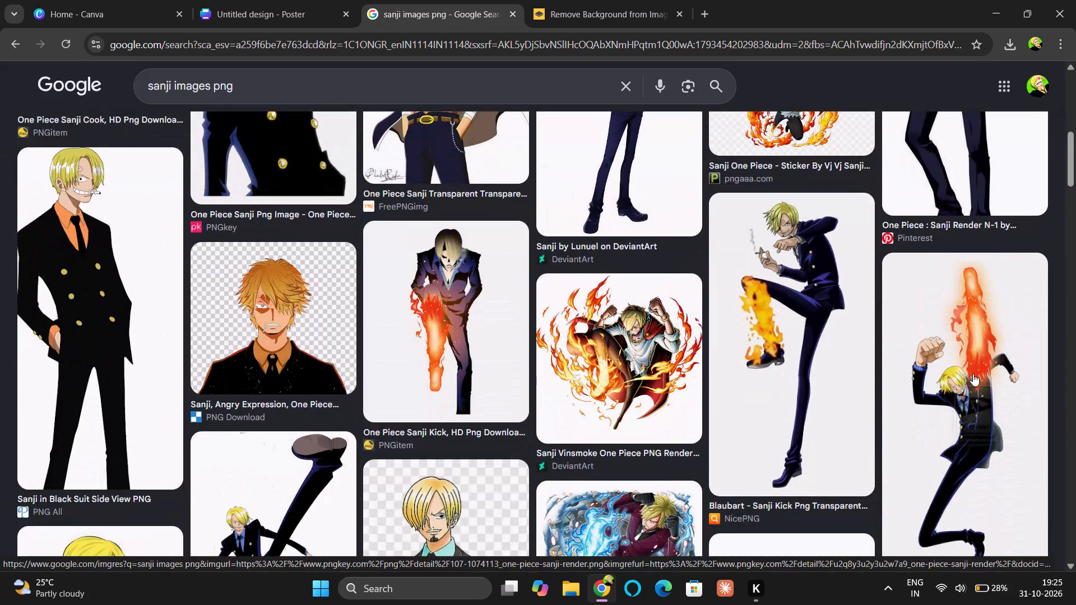
right_click(973, 374)
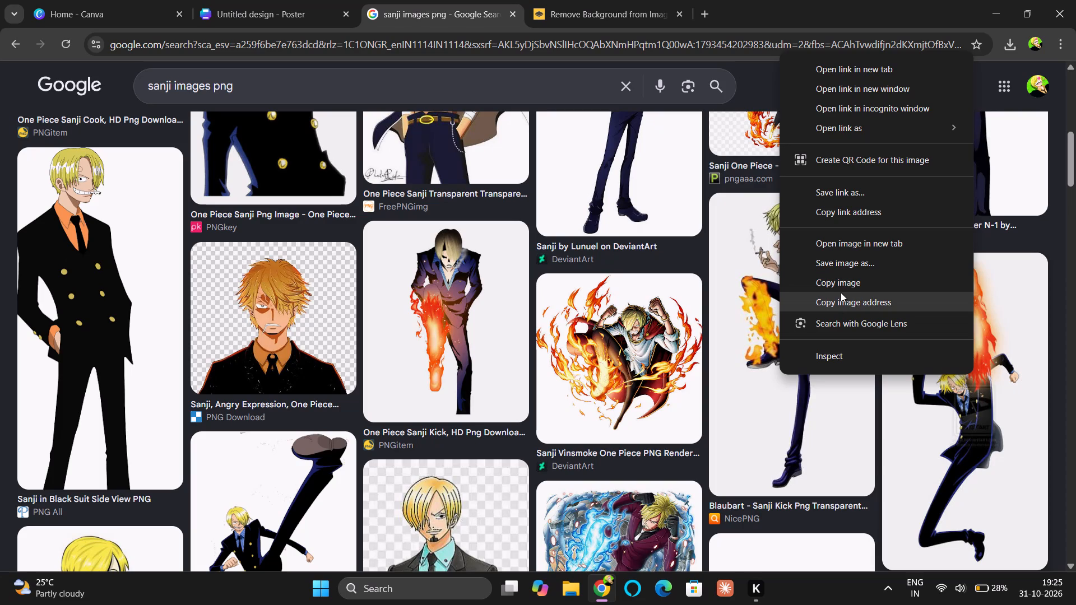
click(852, 269)
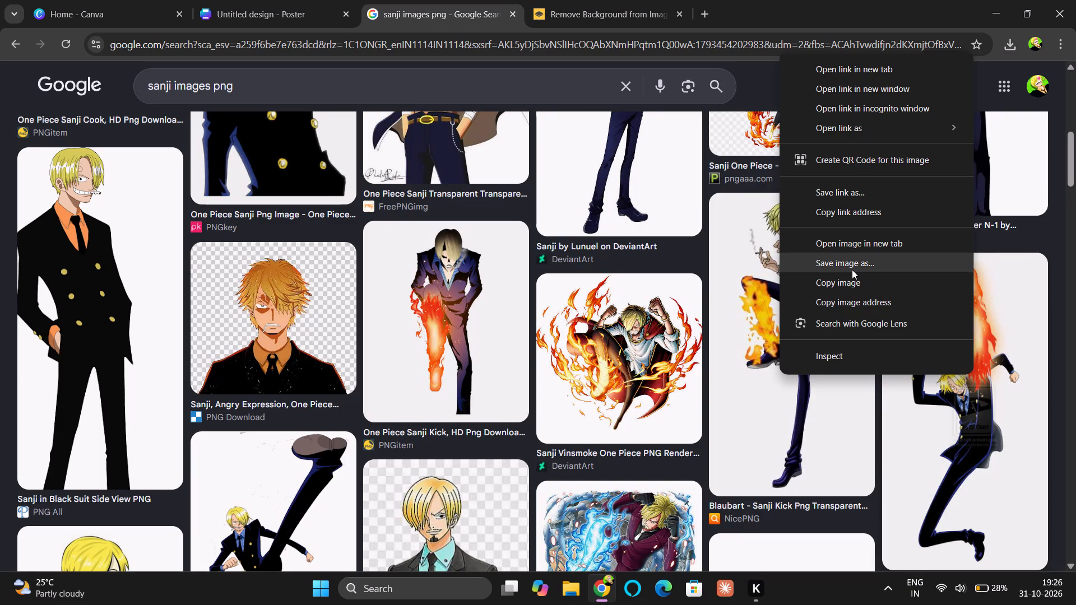
key(Return)
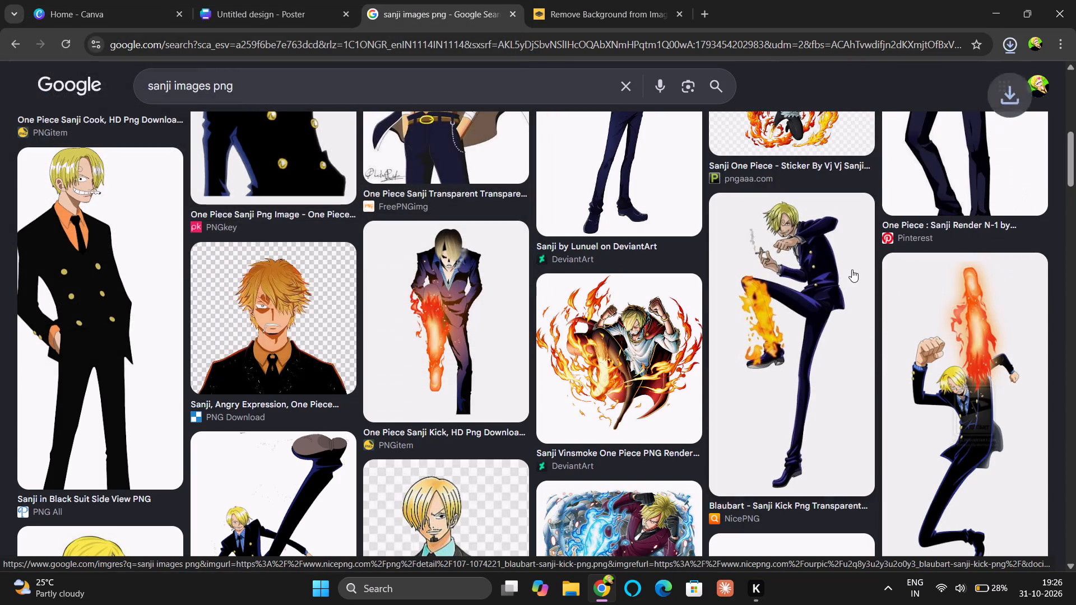
Remove the background from images (3) in remove.bg and download the free preview version of the cutout.
click(575, 15)
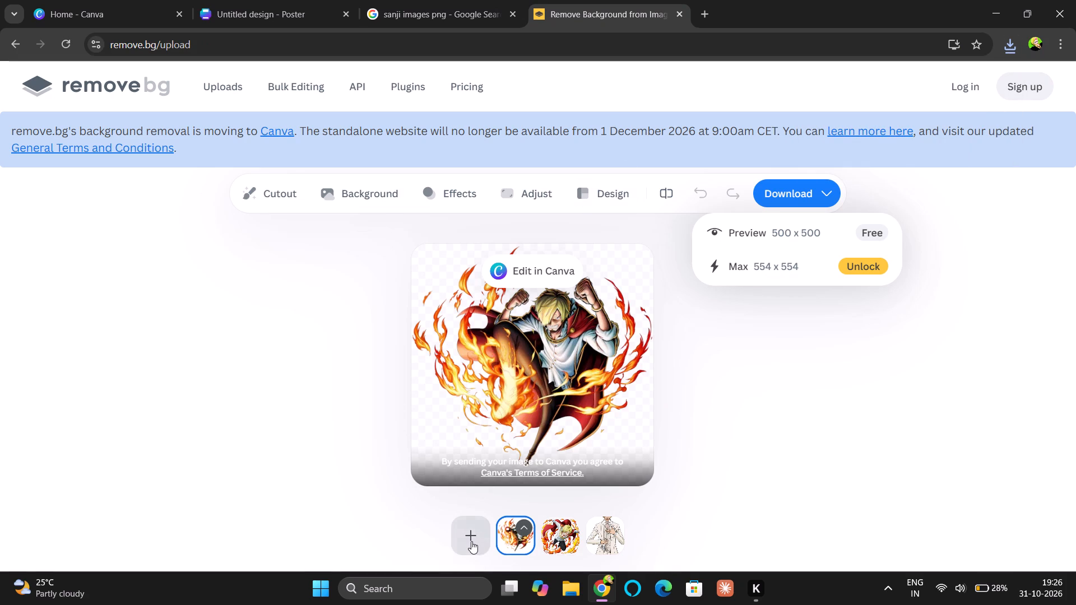
click(472, 542)
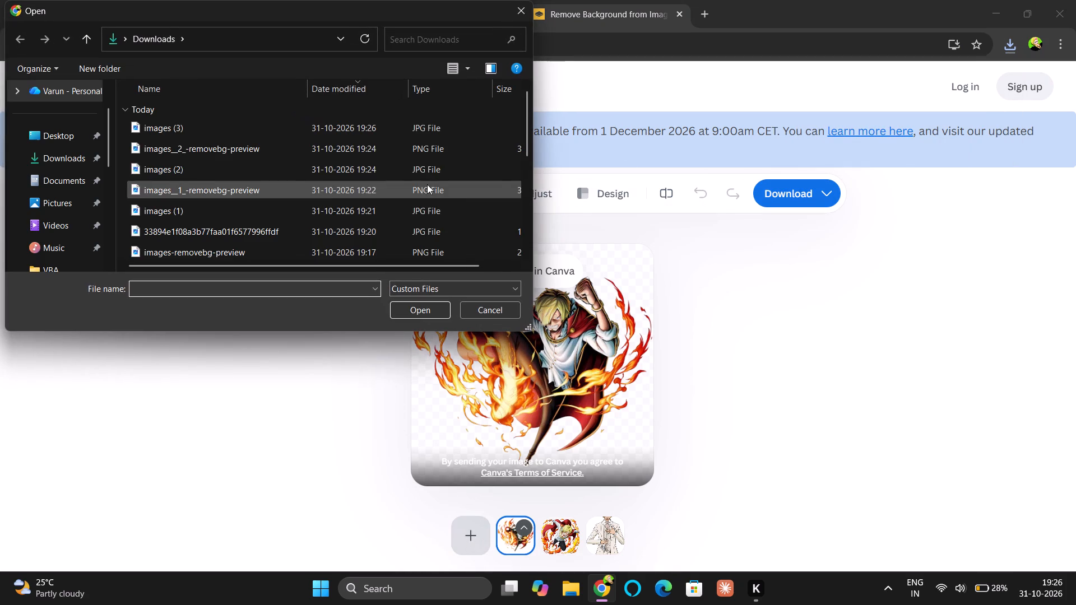
click(344, 132)
key(Return)
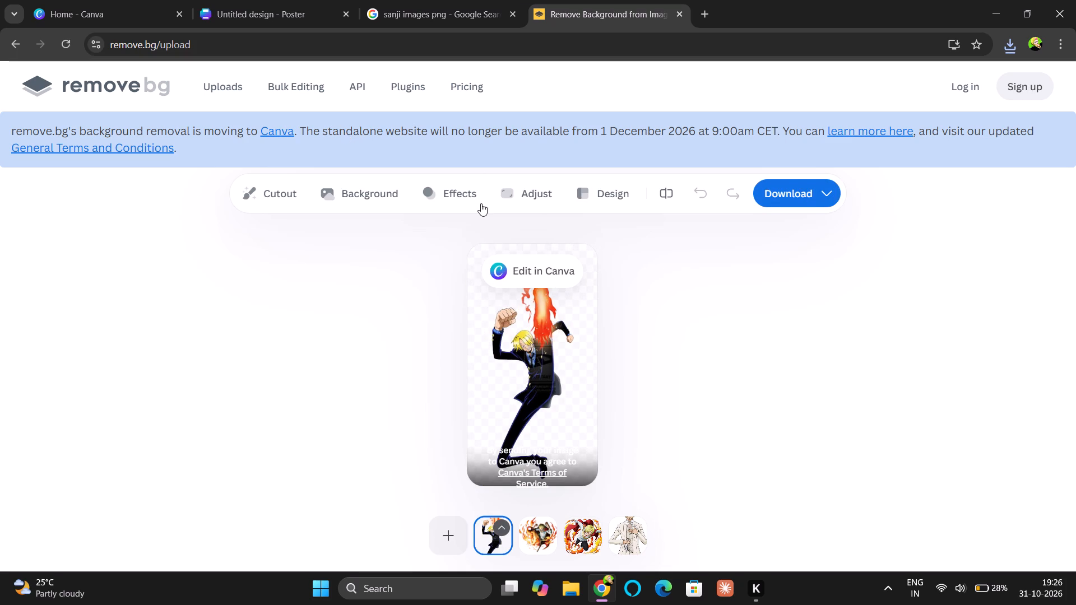
click(780, 205)
click(762, 243)
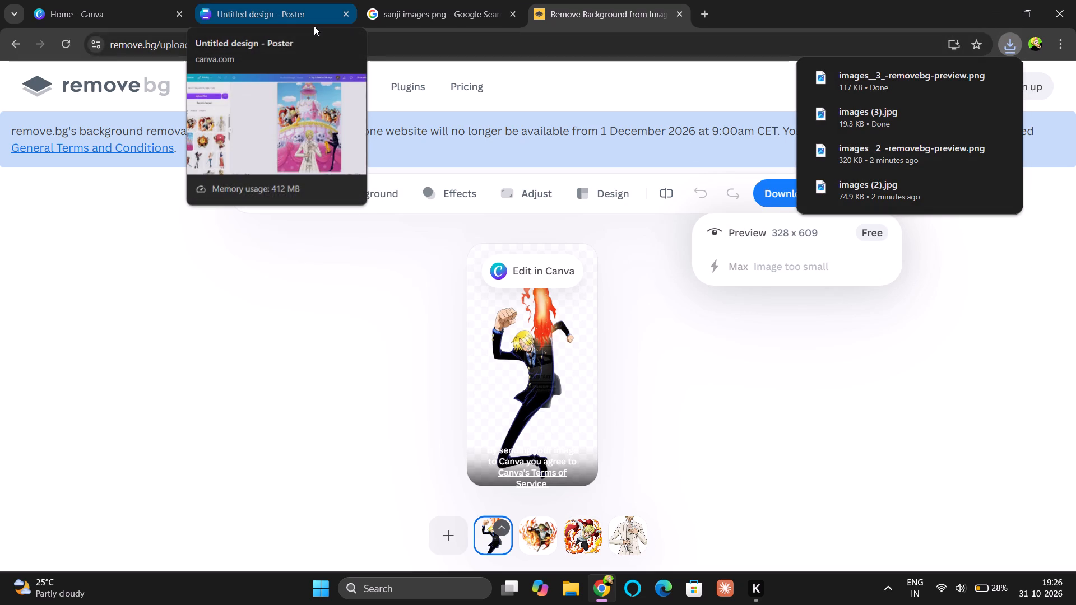
Upload images__3_-removebg-preview from Downloads to the Canva poster's image uploads.
click(314, 26)
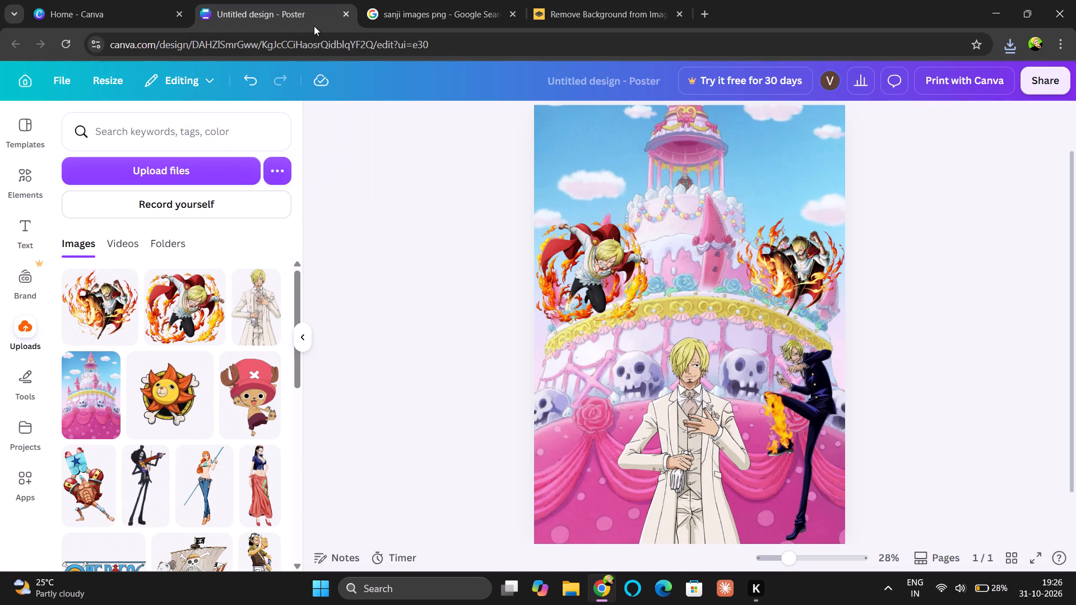
click(183, 163)
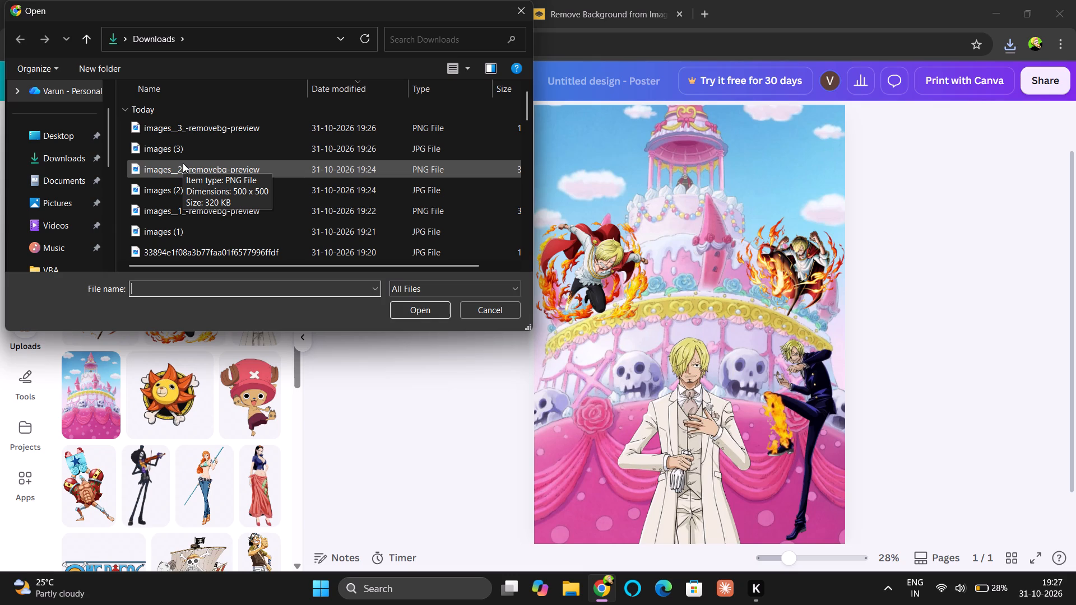
click(192, 132)
key(Return)
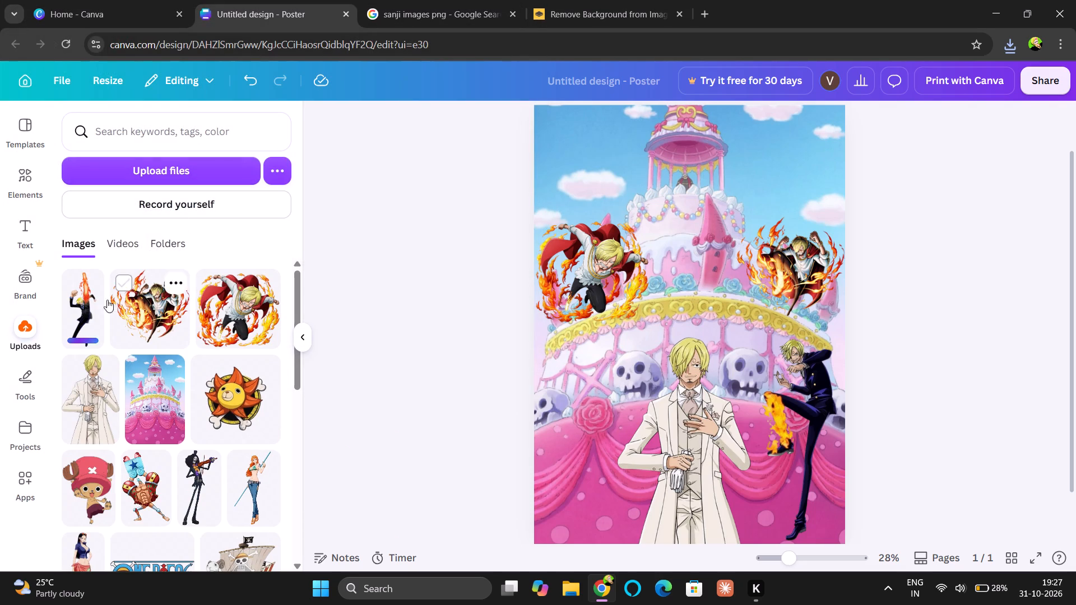
Add the newly uploaded leaping Sanji cutout to the poster, shrink it, and center it flush against the poster's top edge.
click(90, 302)
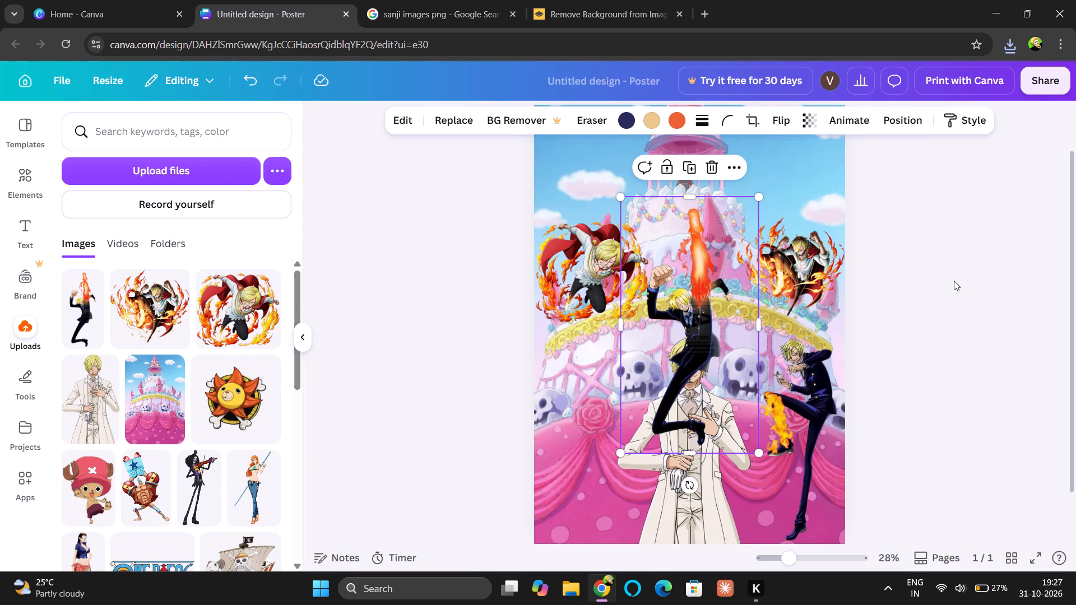
scroll(954, 281, up, 2)
drag(691, 364, 688, 268)
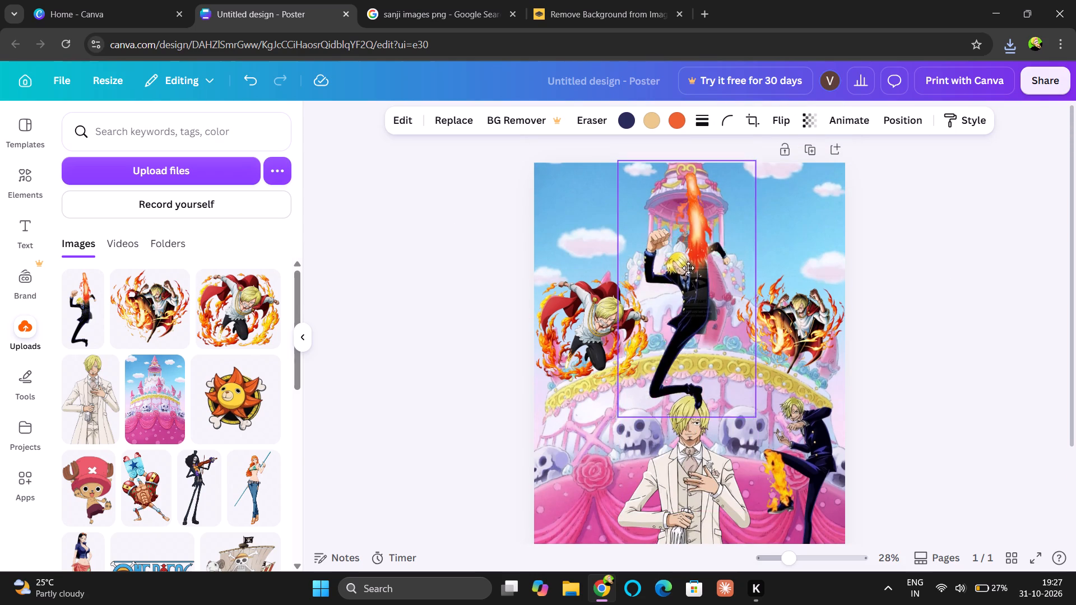
drag(688, 268, 698, 248)
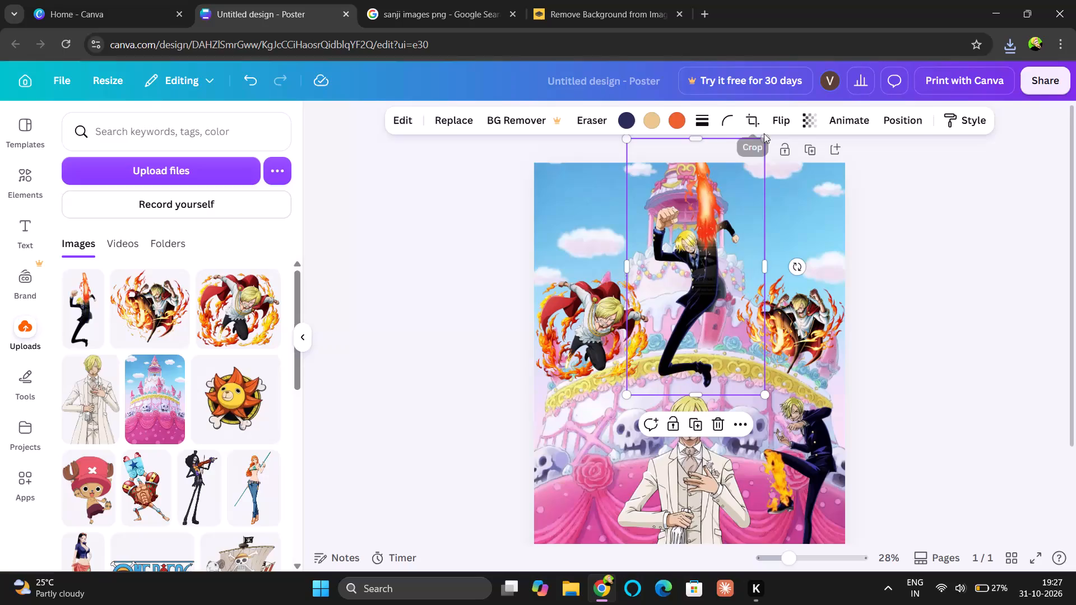
drag(763, 136, 763, 175)
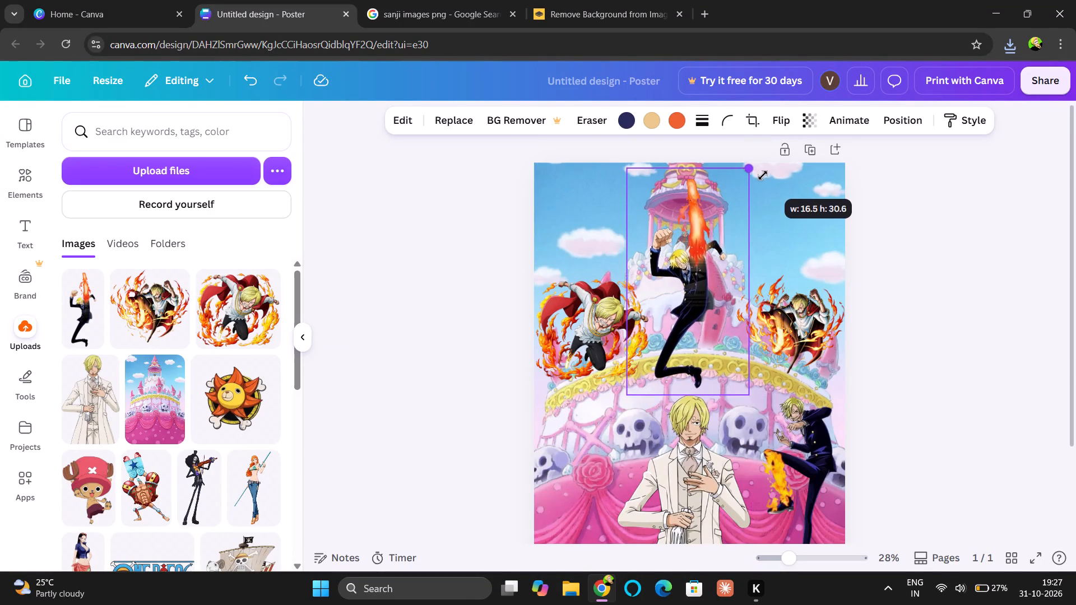
drag(763, 175, 756, 212)
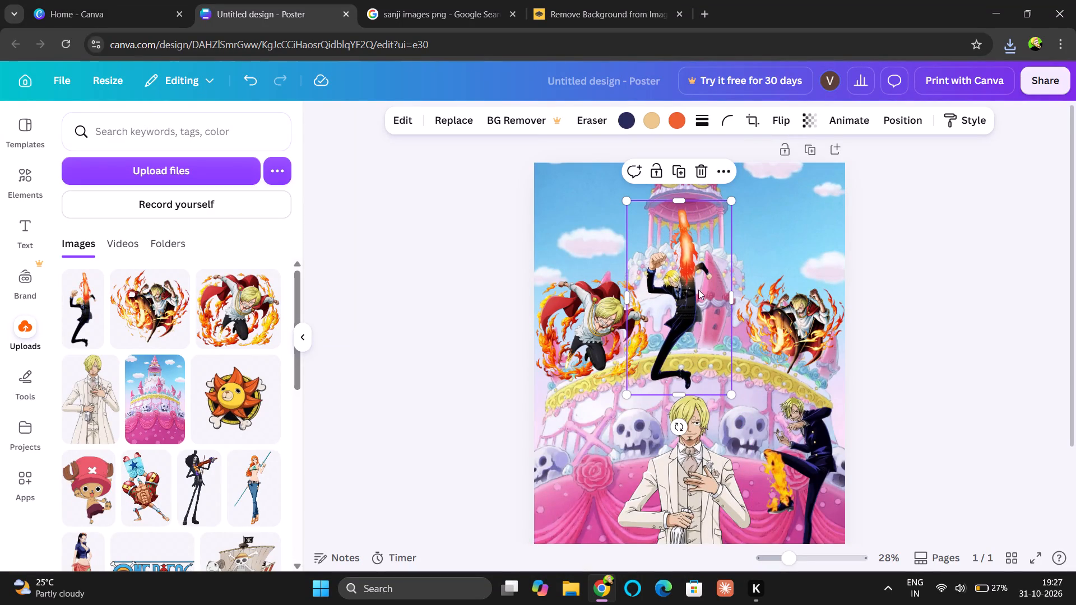
drag(673, 320, 684, 284)
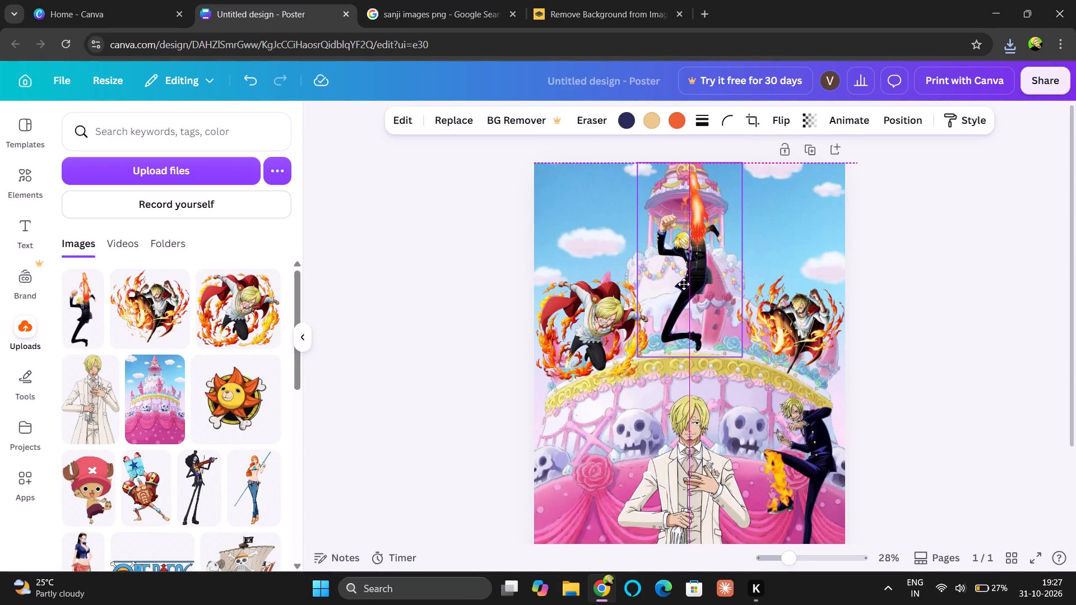
drag(684, 284, 683, 302)
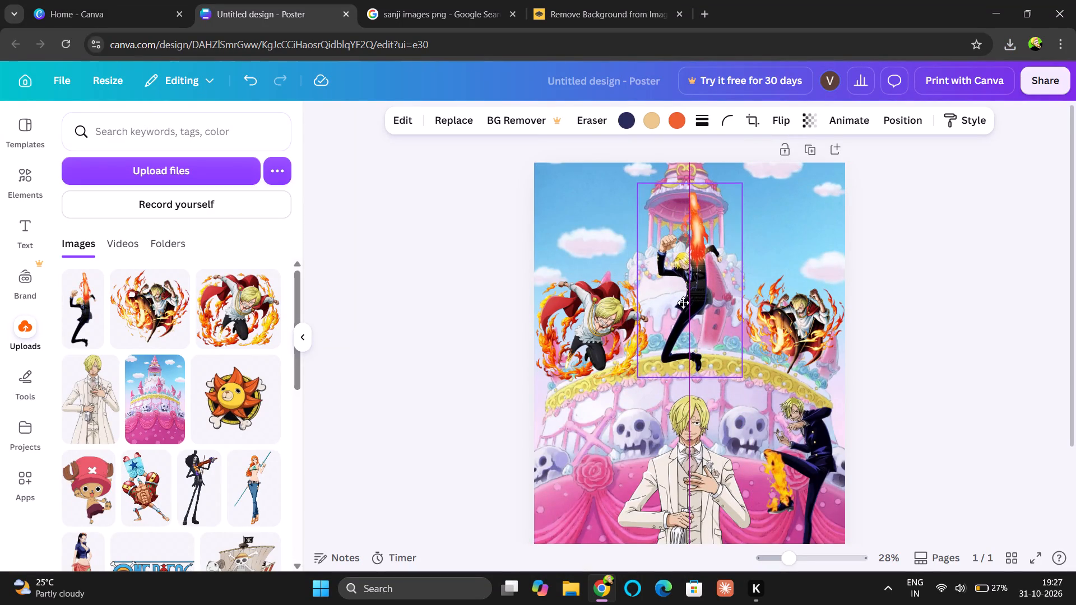
drag(683, 302, 690, 295)
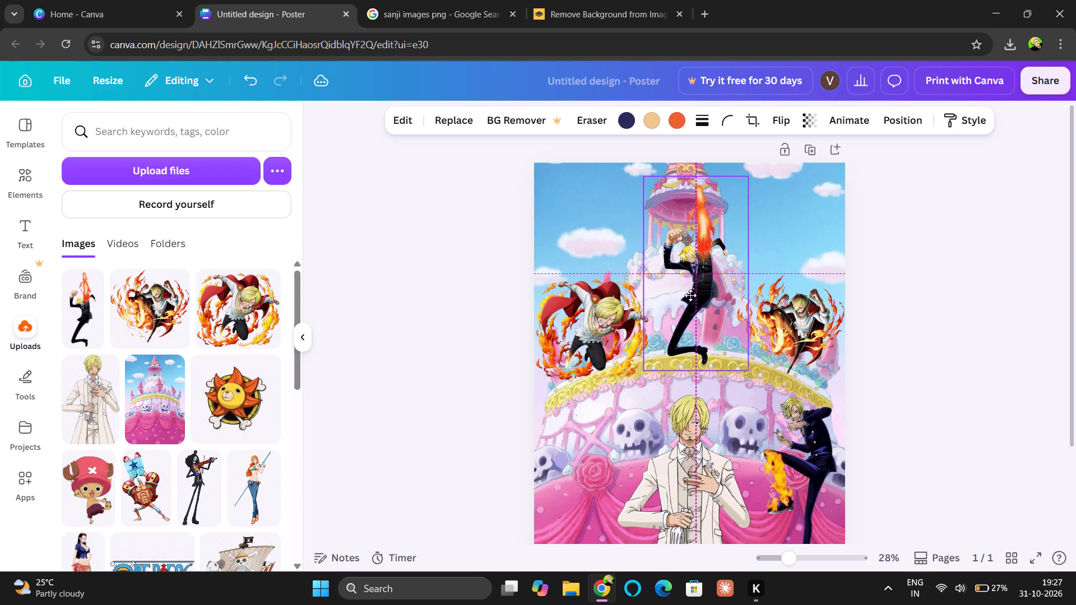
drag(690, 295, 685, 286)
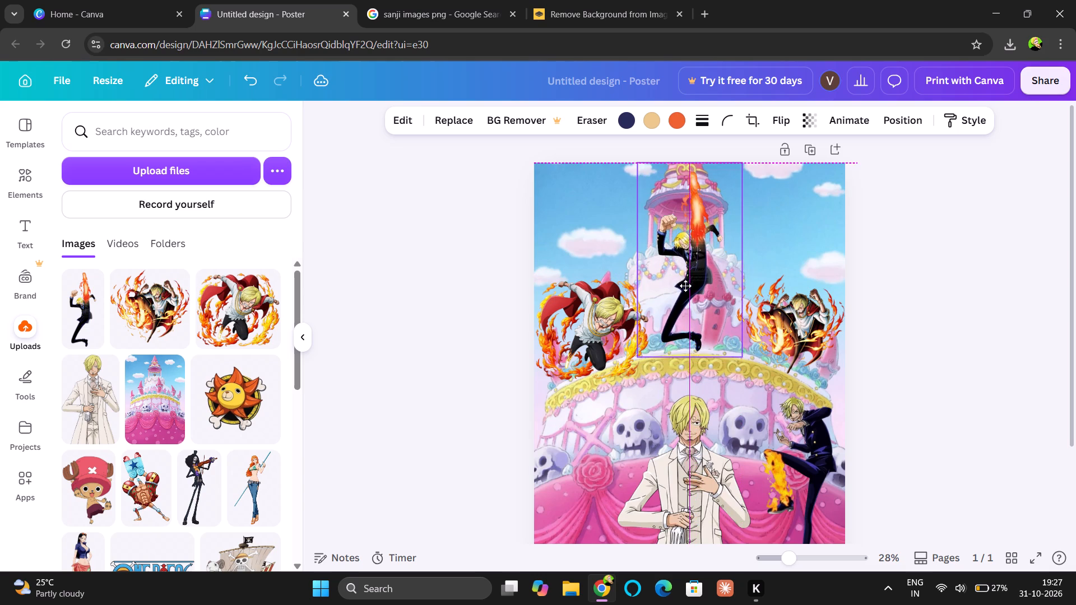
drag(685, 286, 685, 283)
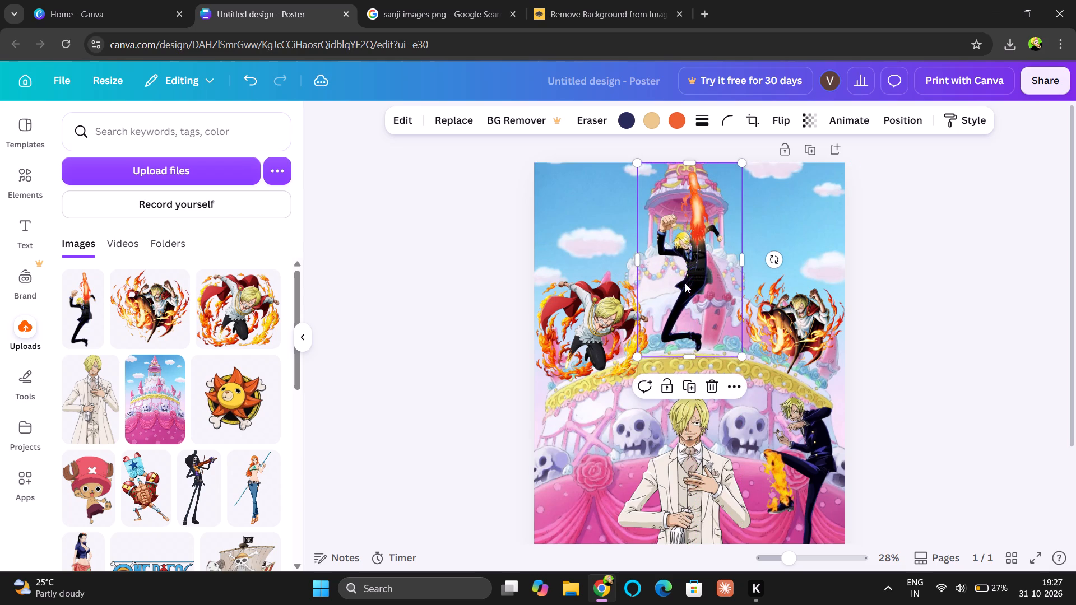
click(970, 337)
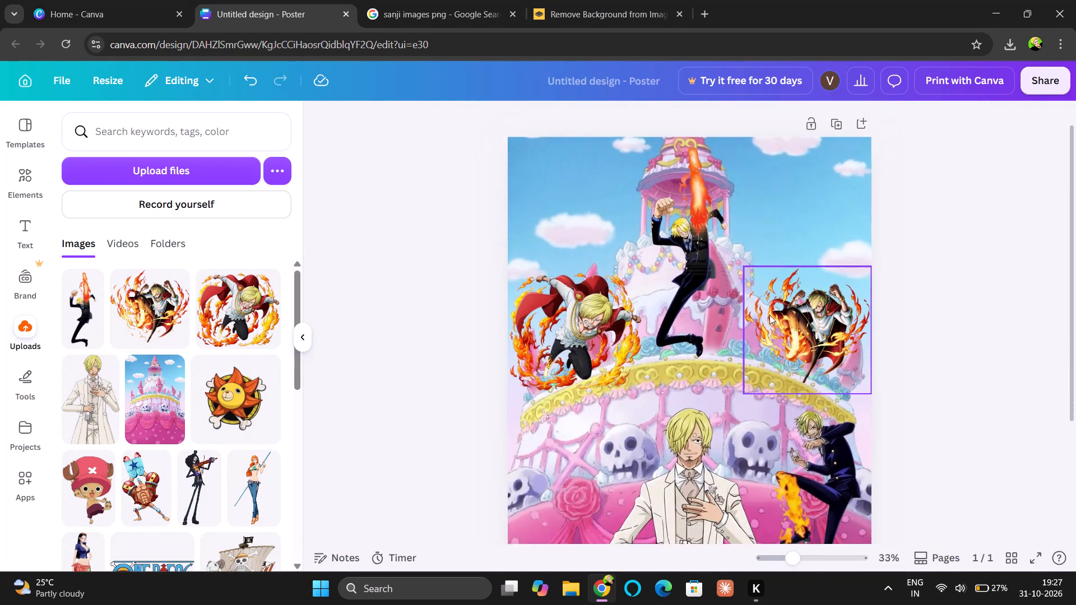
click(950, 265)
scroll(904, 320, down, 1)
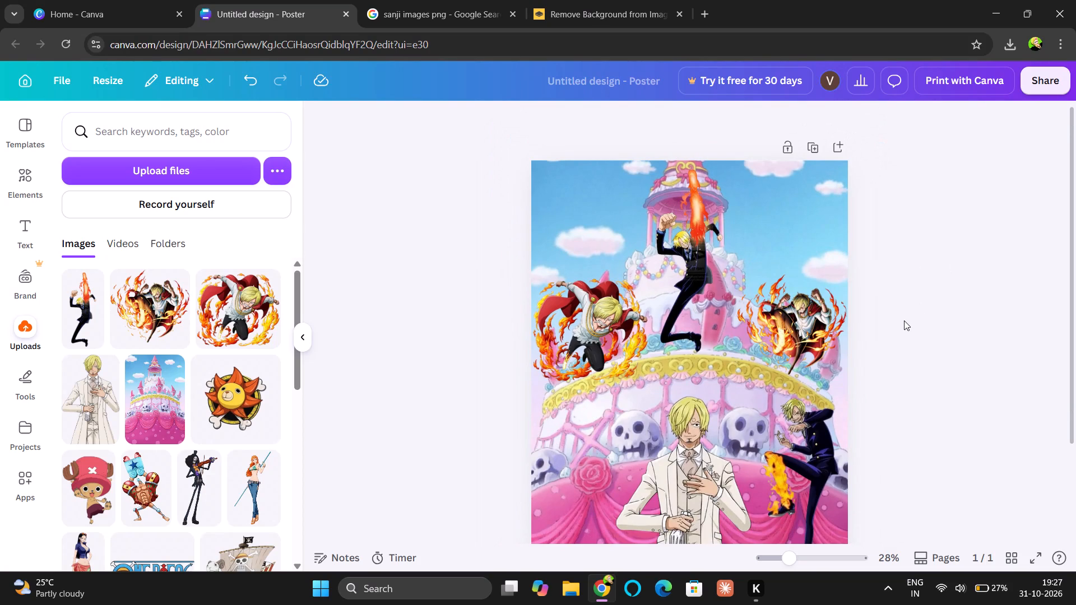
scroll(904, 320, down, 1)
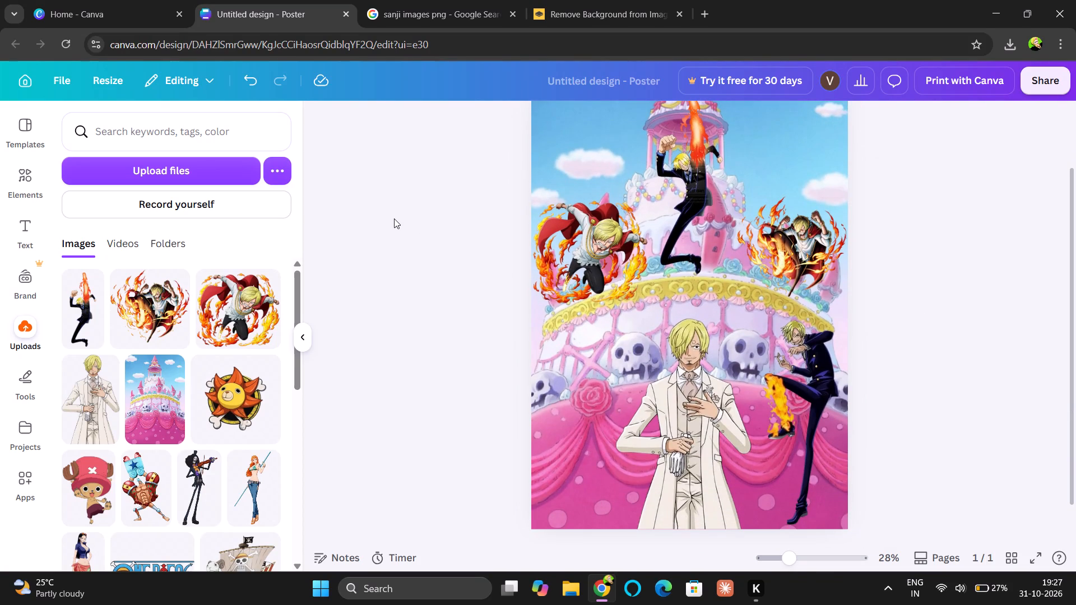
Find the "Vinsmoke Sanji, HD Png Download" picture of Sanji in a black cape in the Google image results and save it to Downloads.
click(393, 8)
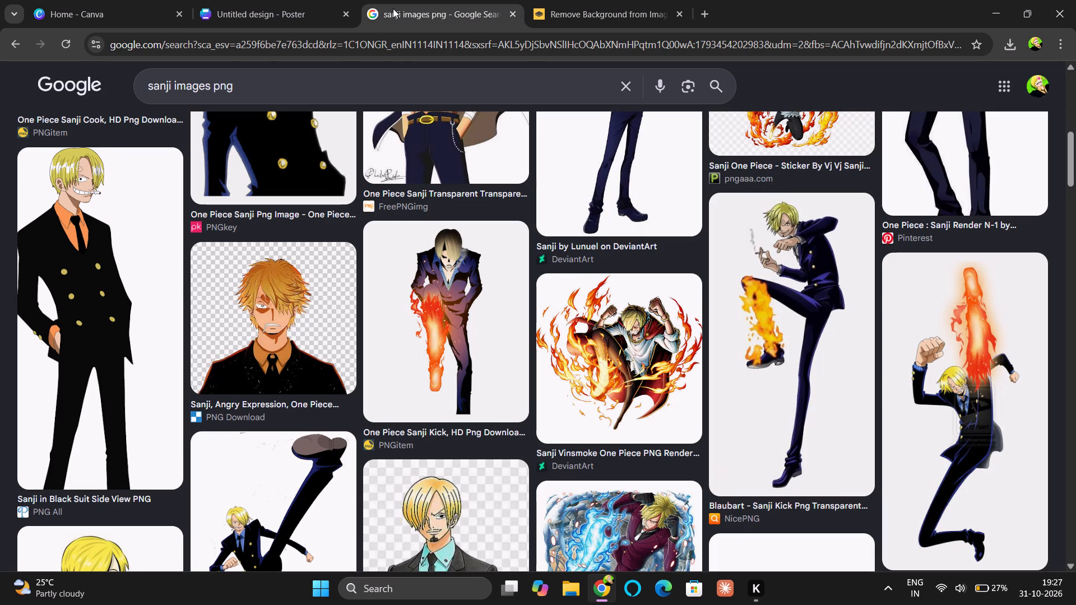
scroll(508, 224, down, 3)
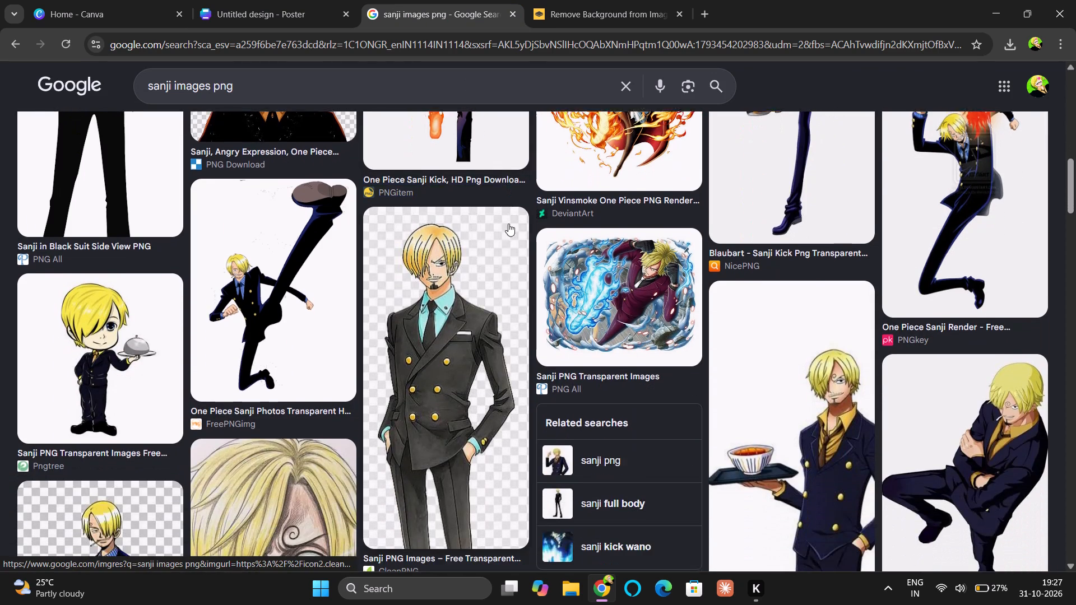
scroll(508, 224, down, 4)
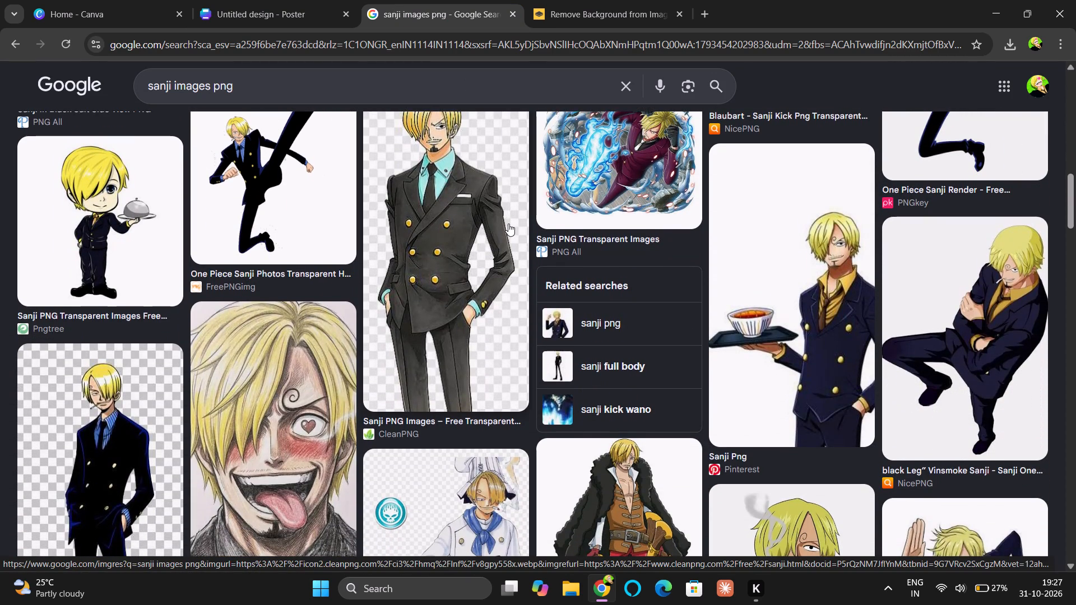
scroll(508, 224, down, 3)
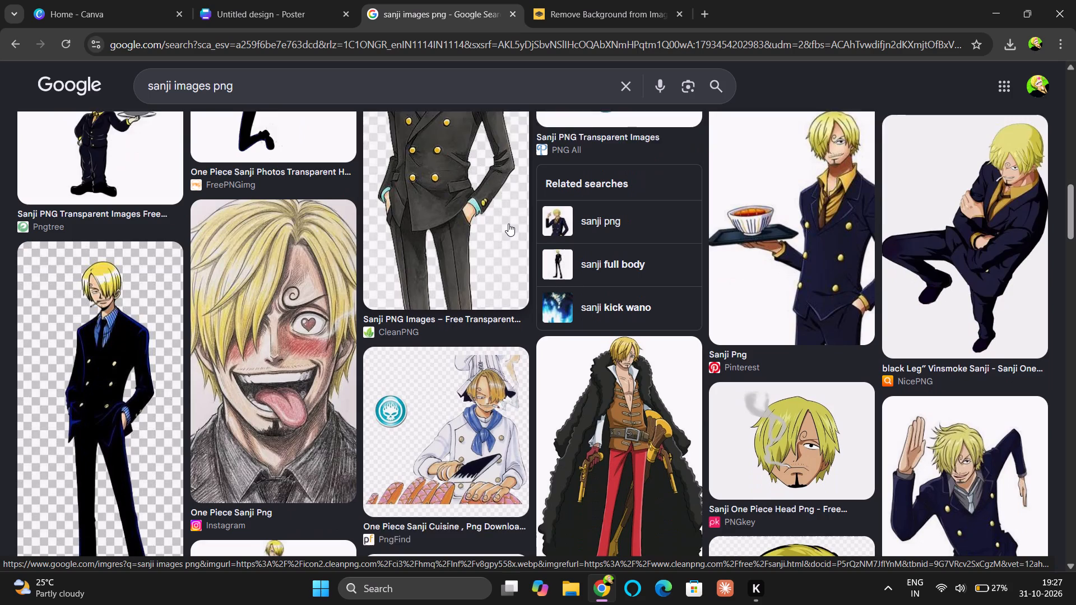
scroll(508, 224, down, 4)
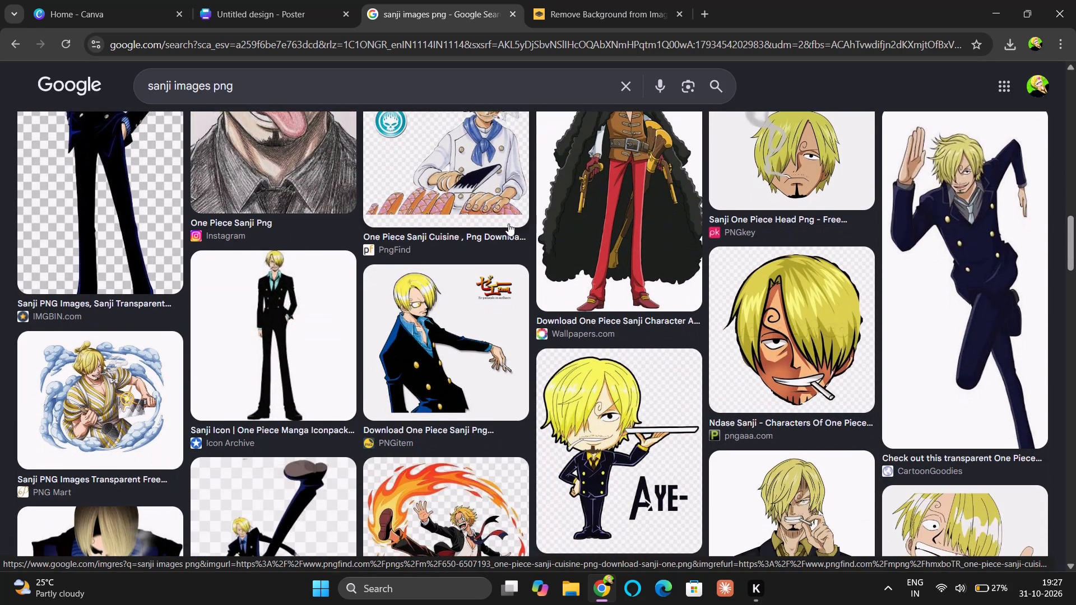
scroll(508, 224, down, 4)
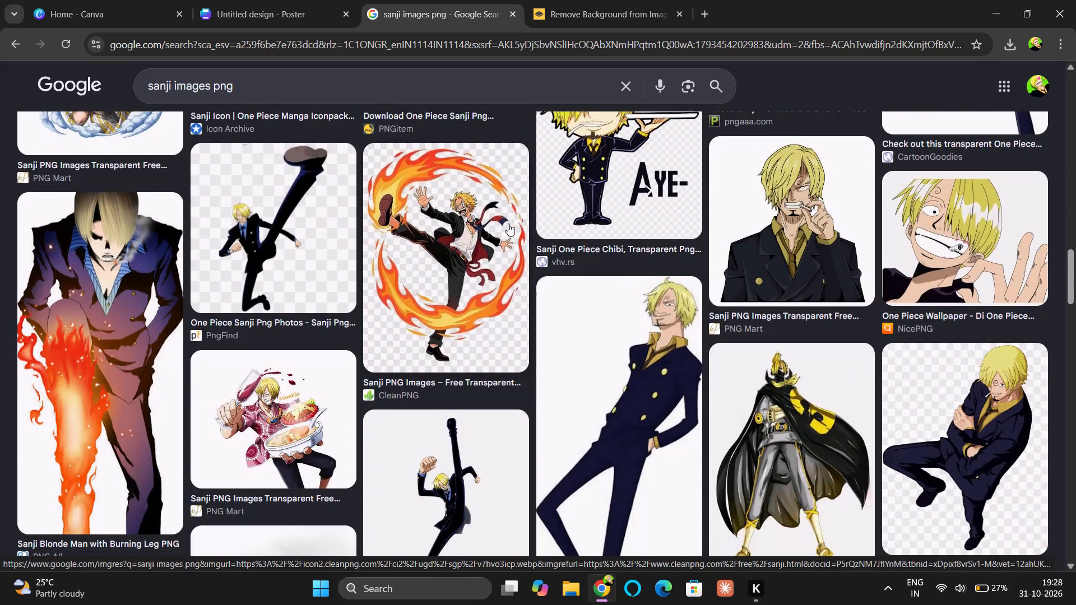
scroll(508, 224, down, 1)
click(308, 6)
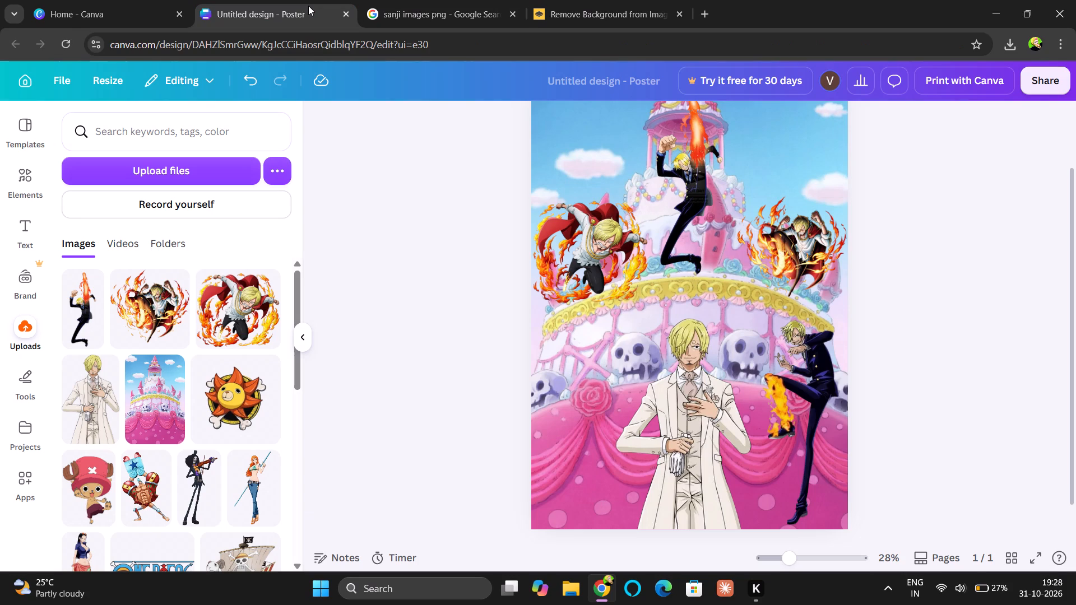
click(395, 7)
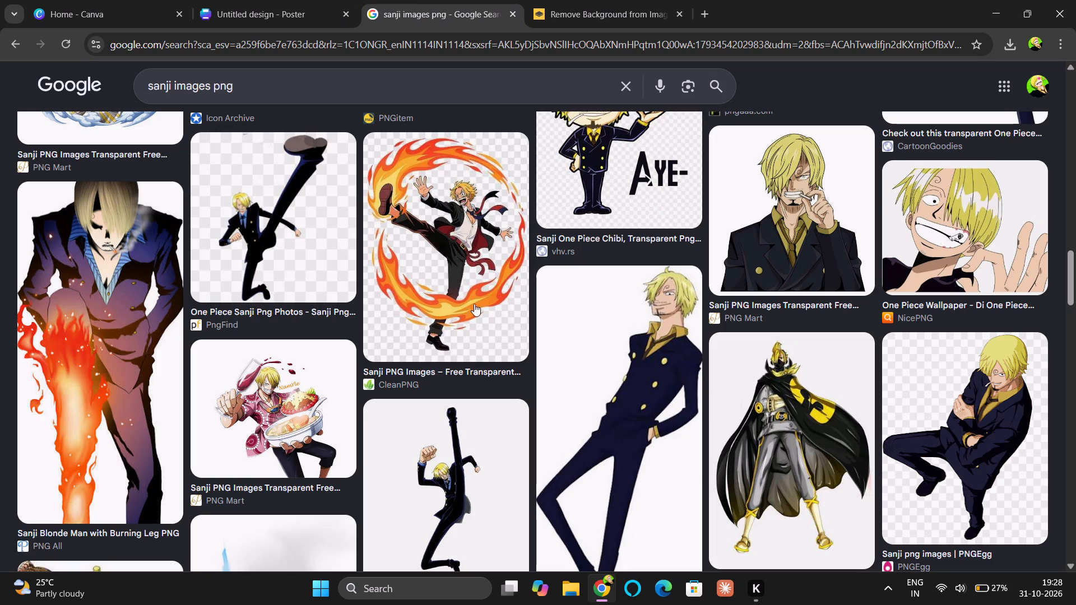
scroll(477, 315, down, 3)
scroll(477, 315, up, 1)
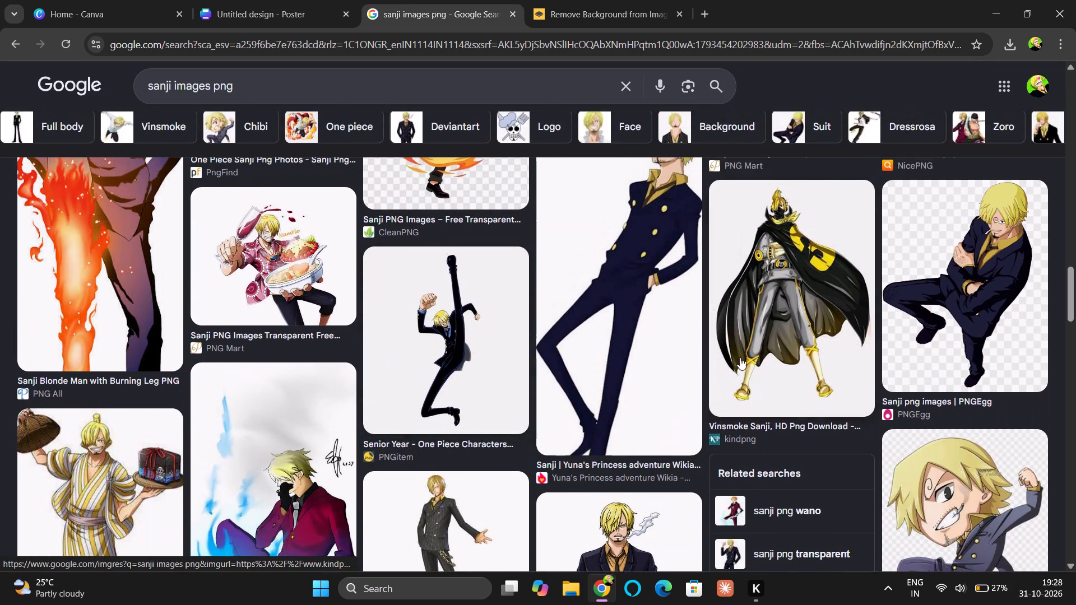
right_click(769, 351)
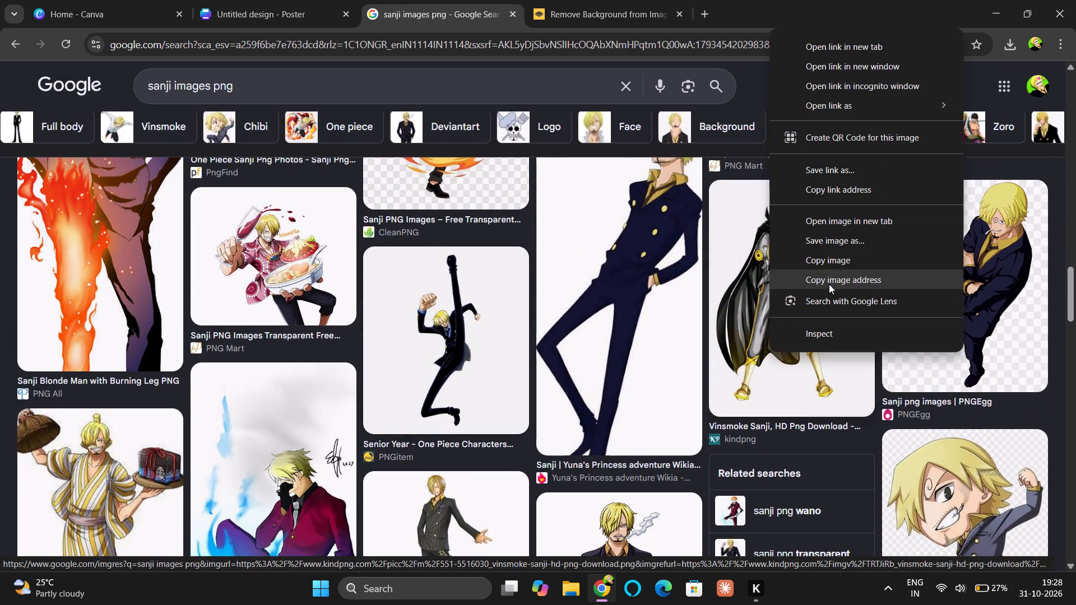
click(840, 245)
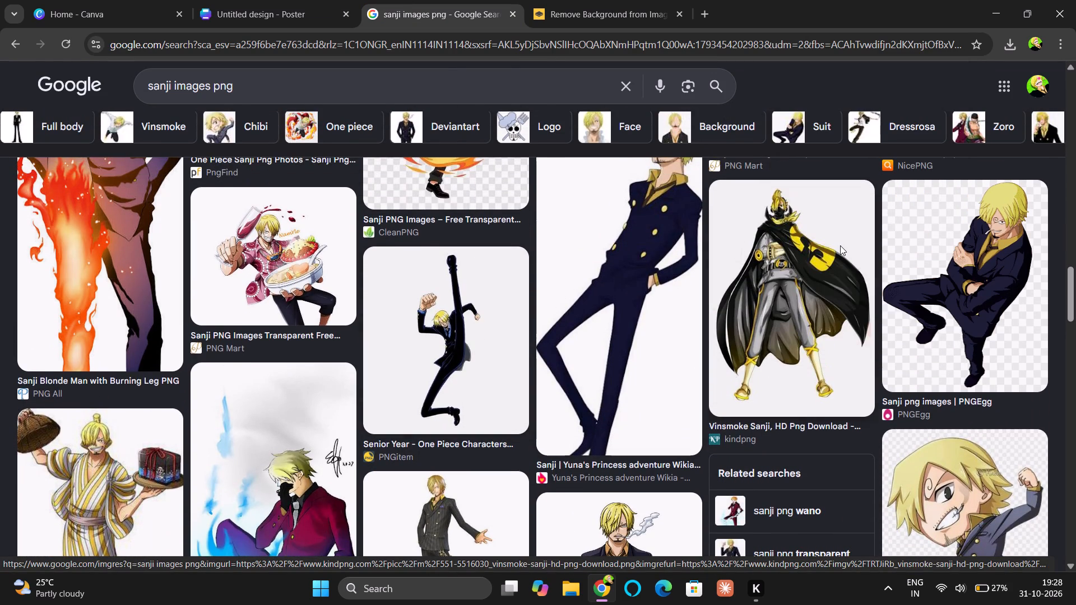
key(Return)
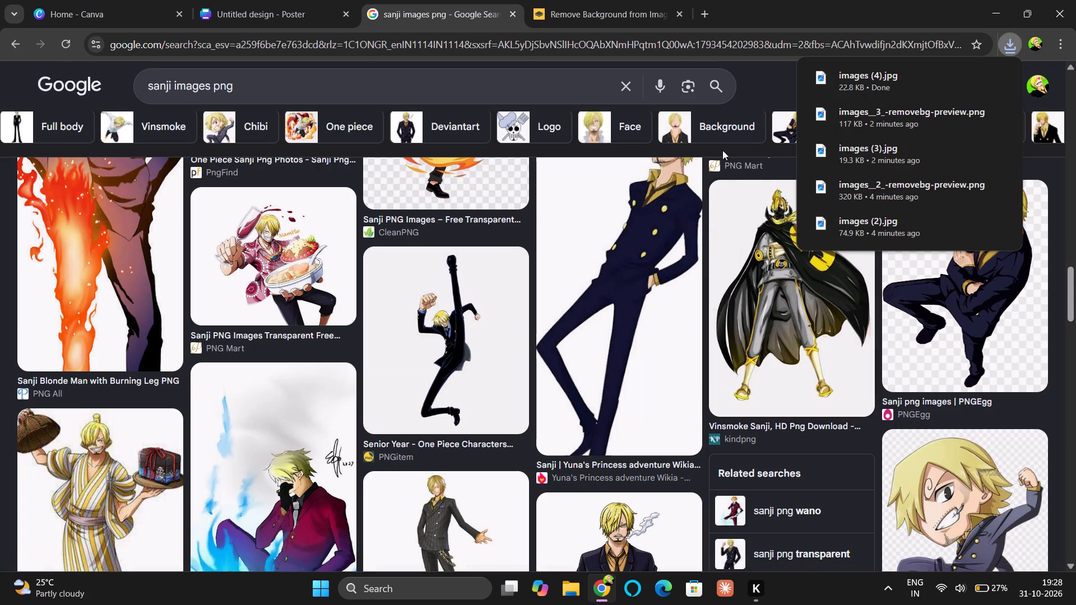
Remove the background from images (4) in remove.bg and download the free preview version of the cutout.
click(633, 20)
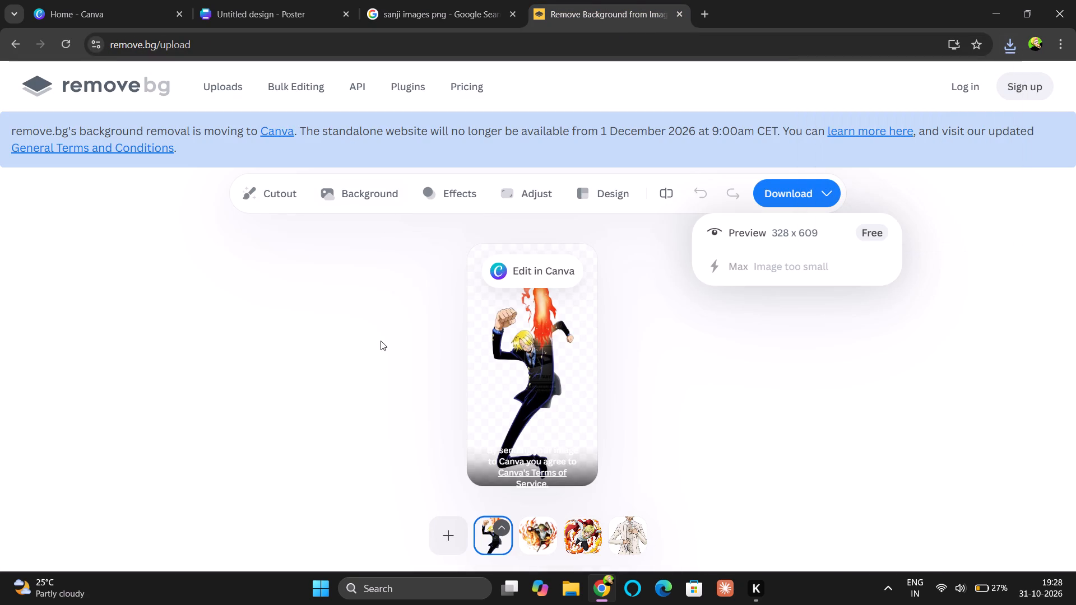
click(443, 528)
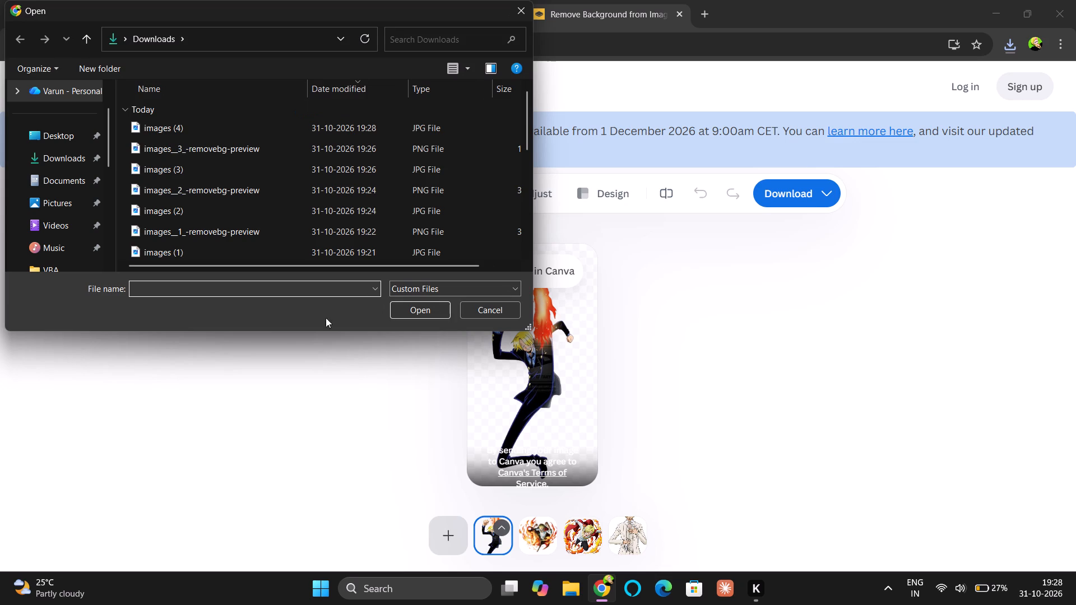
click(327, 127)
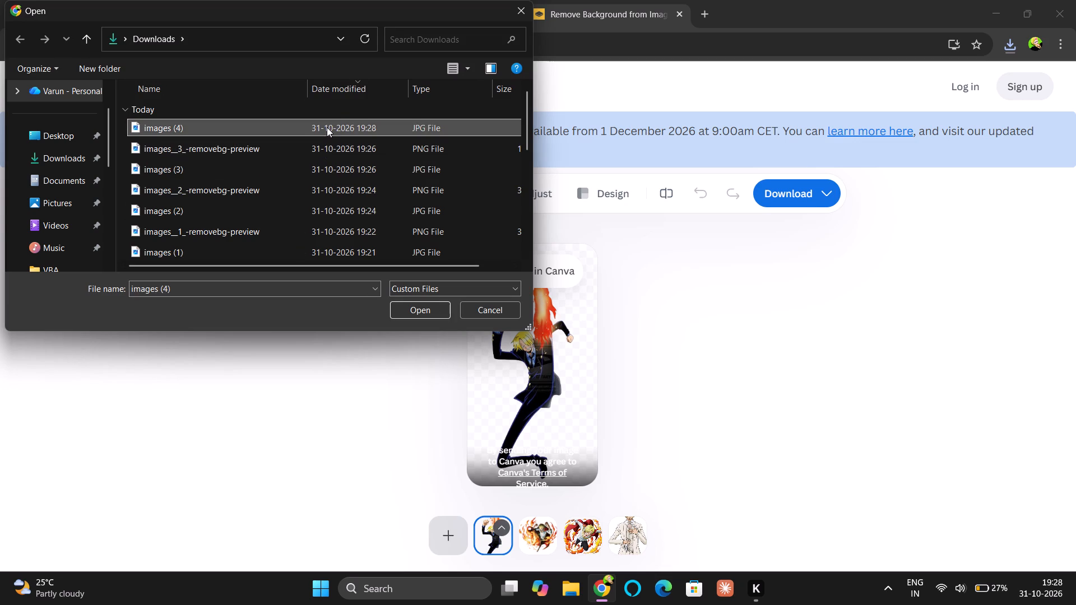
key(Return)
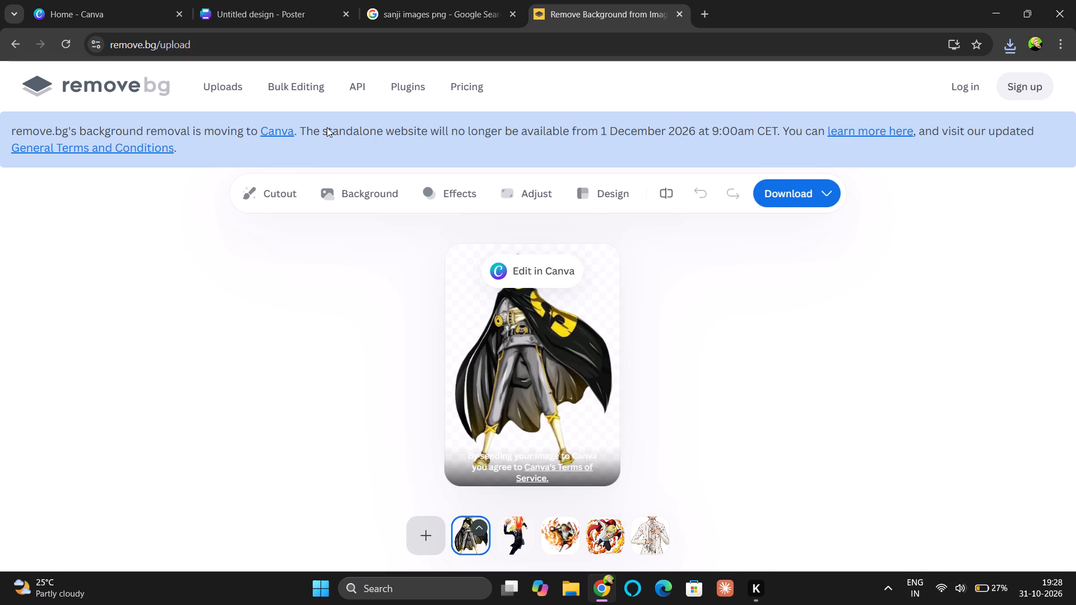
click(771, 196)
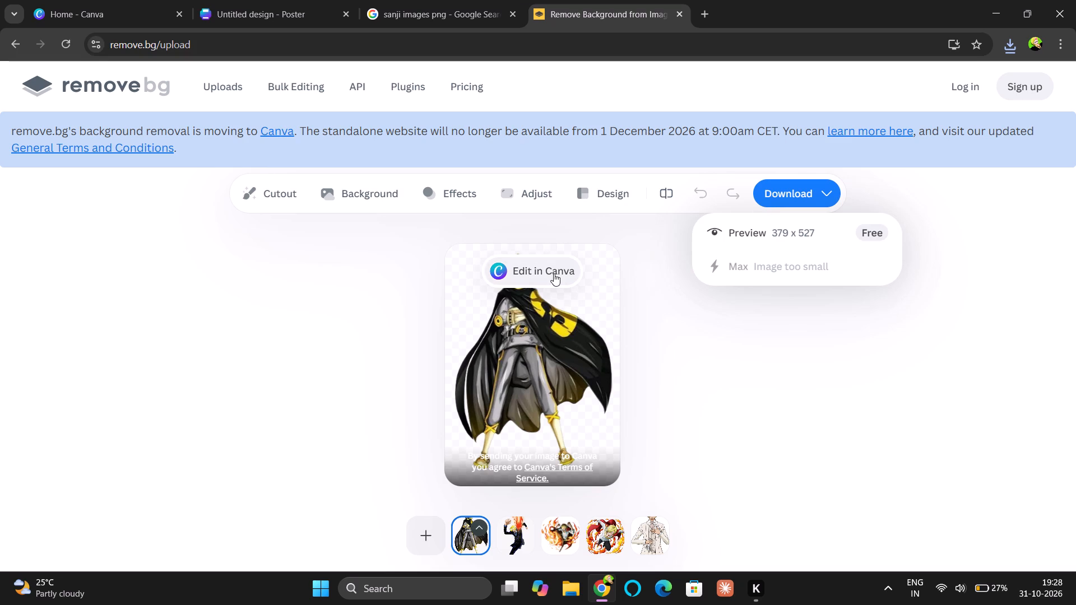
click(802, 240)
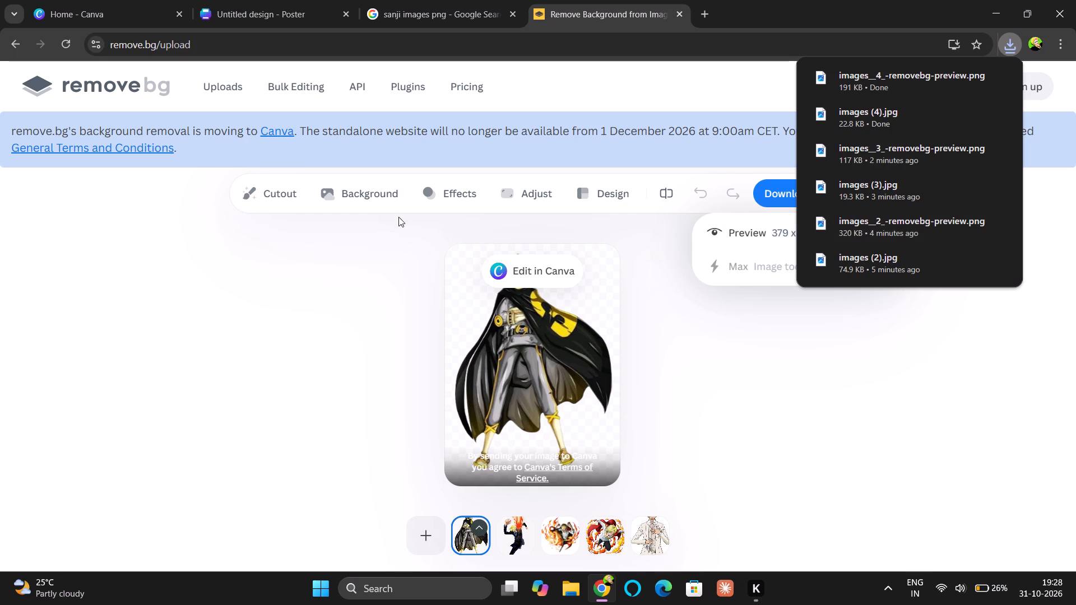
click(251, 297)
Upload images__4_-removebg-preview from Downloads to the Canva poster's image uploads.
click(274, 1)
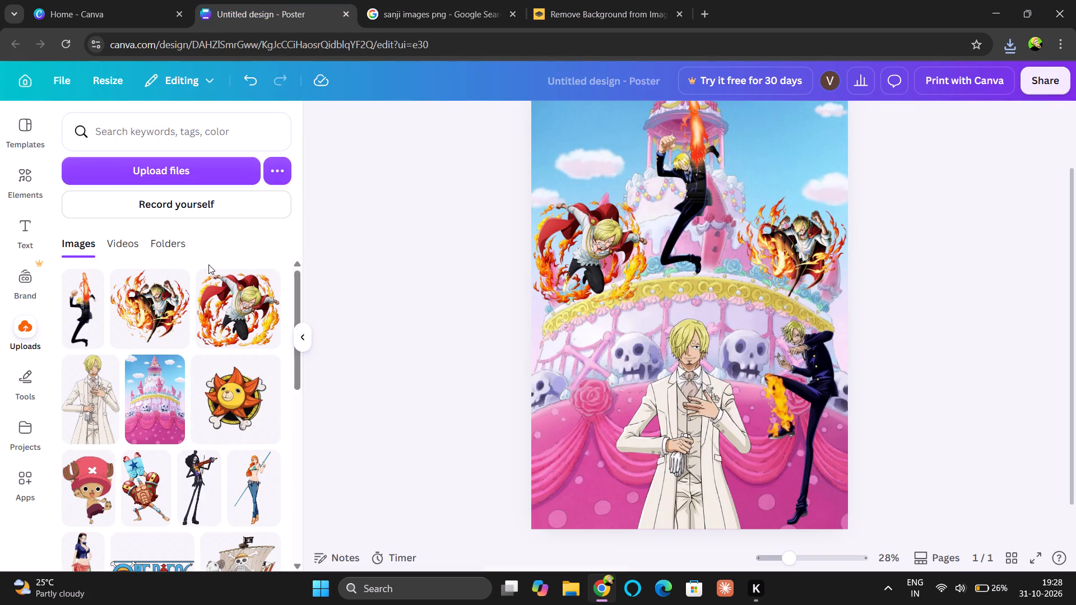
click(171, 172)
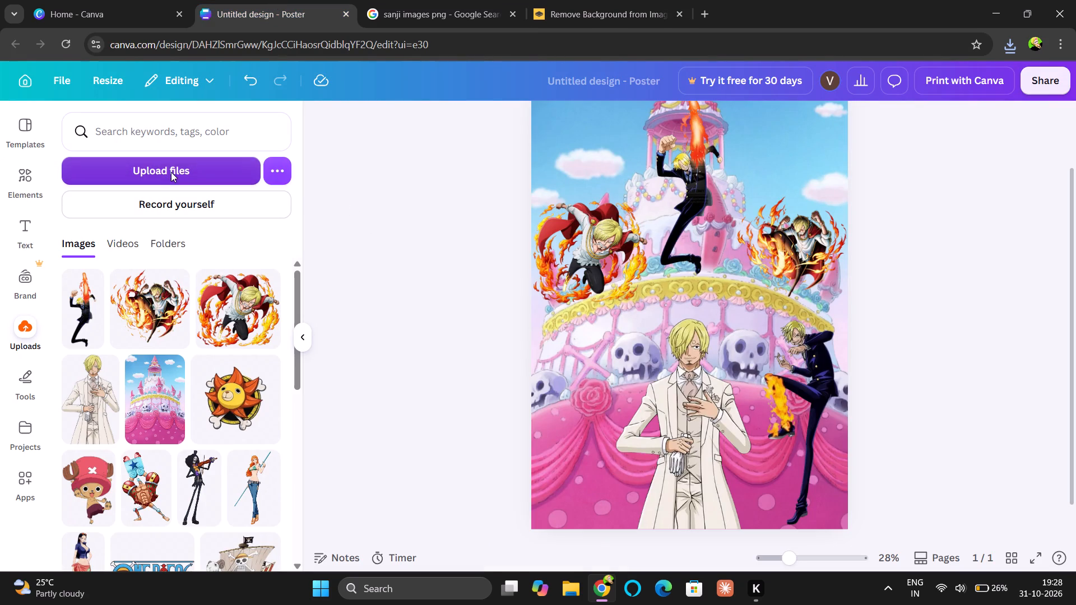
click(257, 136)
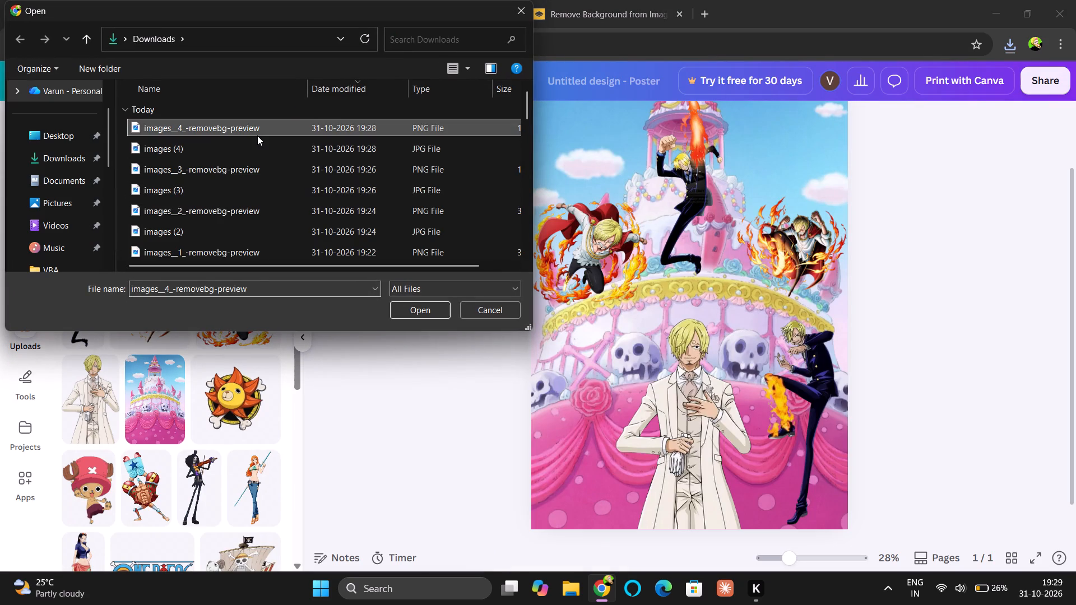
key(Return)
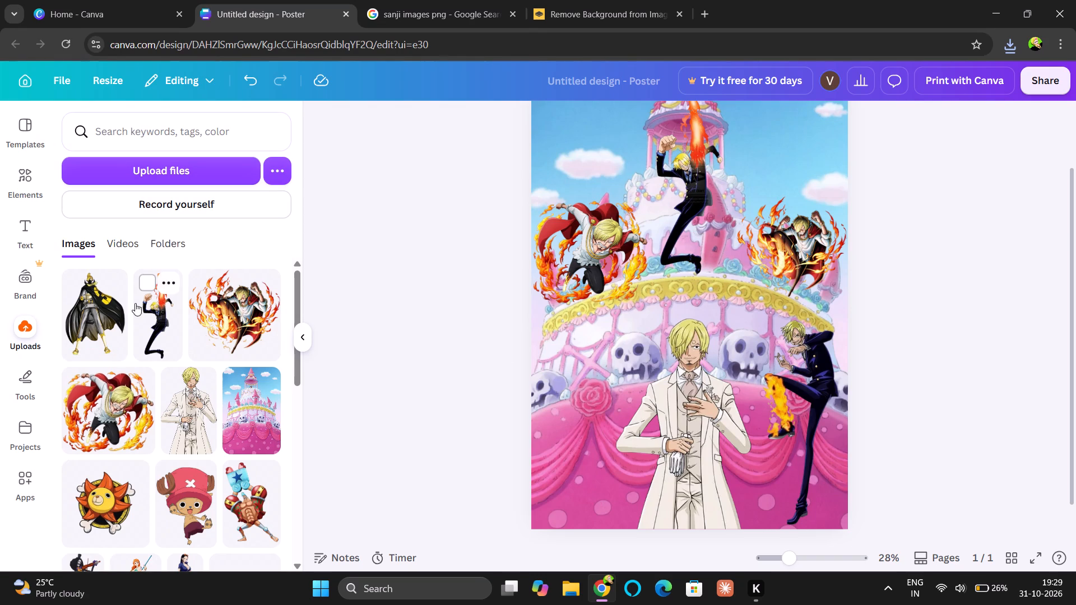
Add the newly uploaded caped Sanji cutout to the poster and shift the white-suited Sanji slightly right along the bottom edge to make room.
click(120, 311)
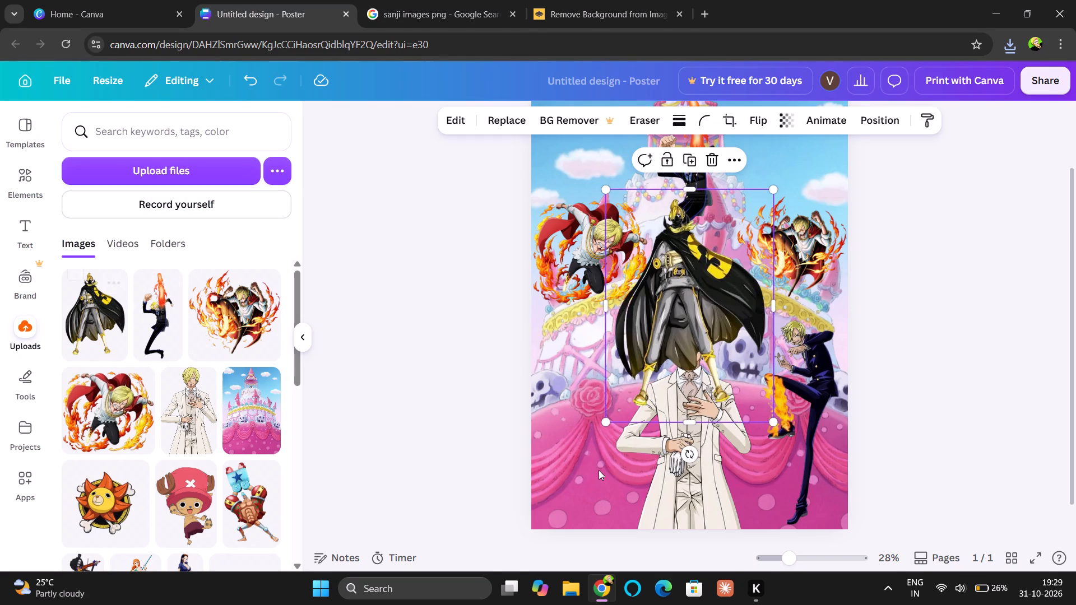
drag(699, 473, 716, 473)
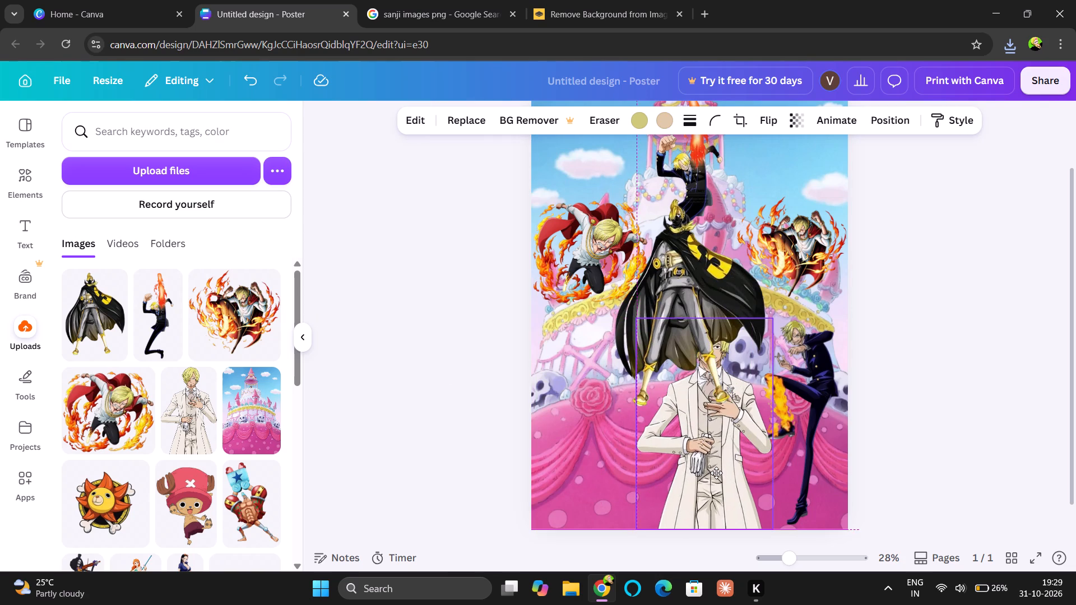
drag(716, 473, 712, 473)
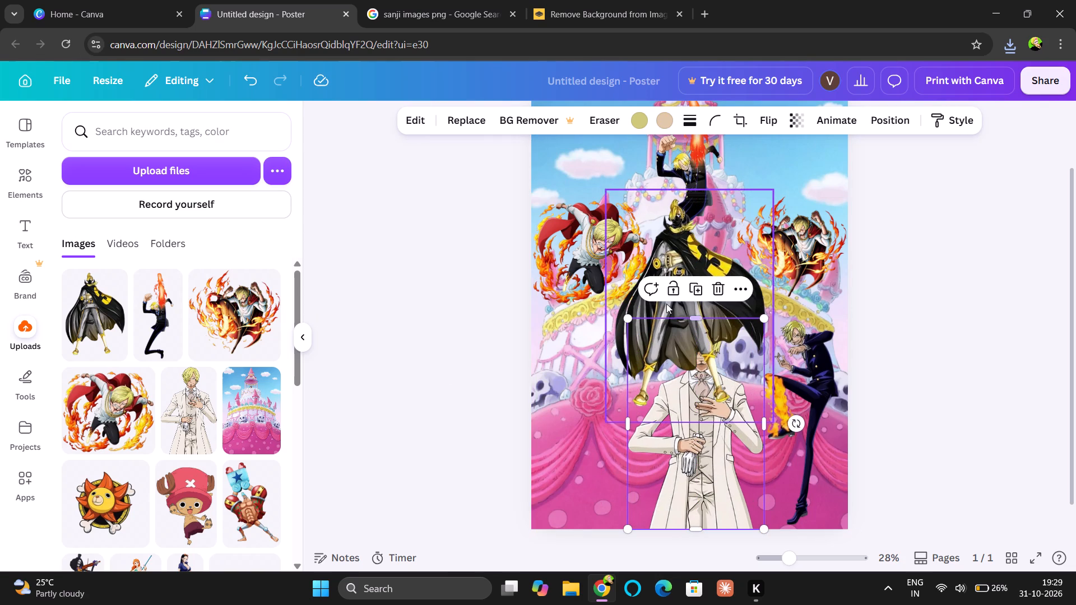
Move the caped Sanji into the poster's bottom-left corner beside the white-suited Sanji, shrinking it slightly to about 22 wide by 30 high.
drag(679, 237, 592, 272)
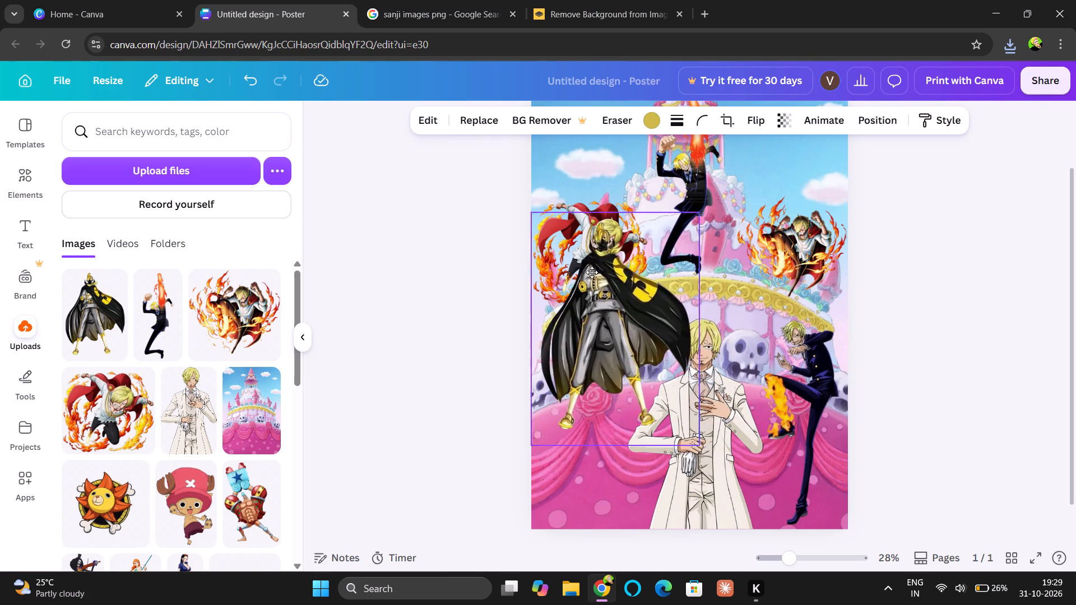
drag(592, 272, 591, 355)
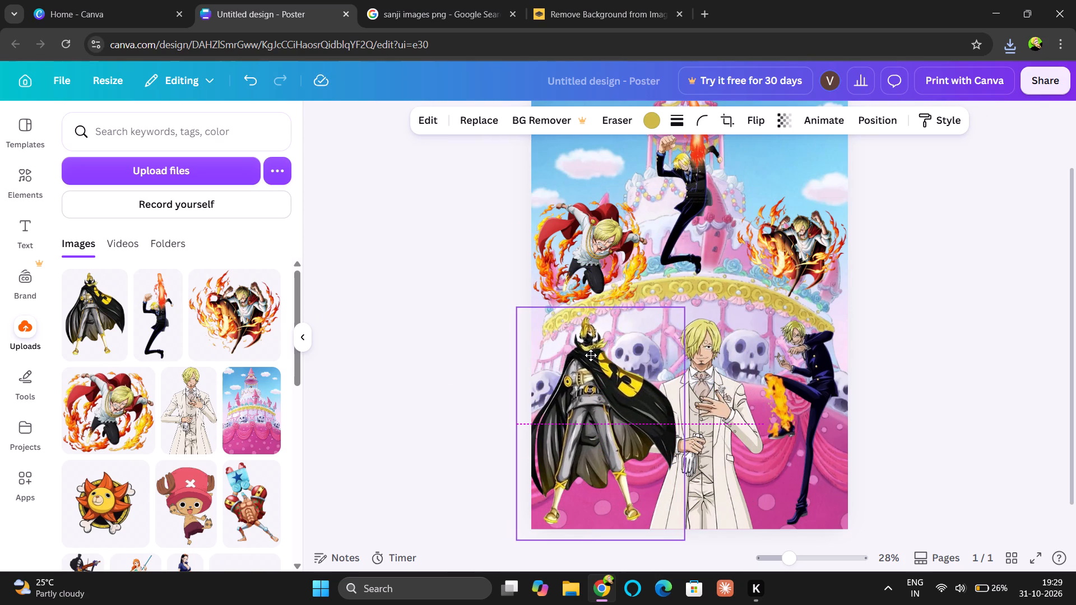
drag(591, 355, 592, 361)
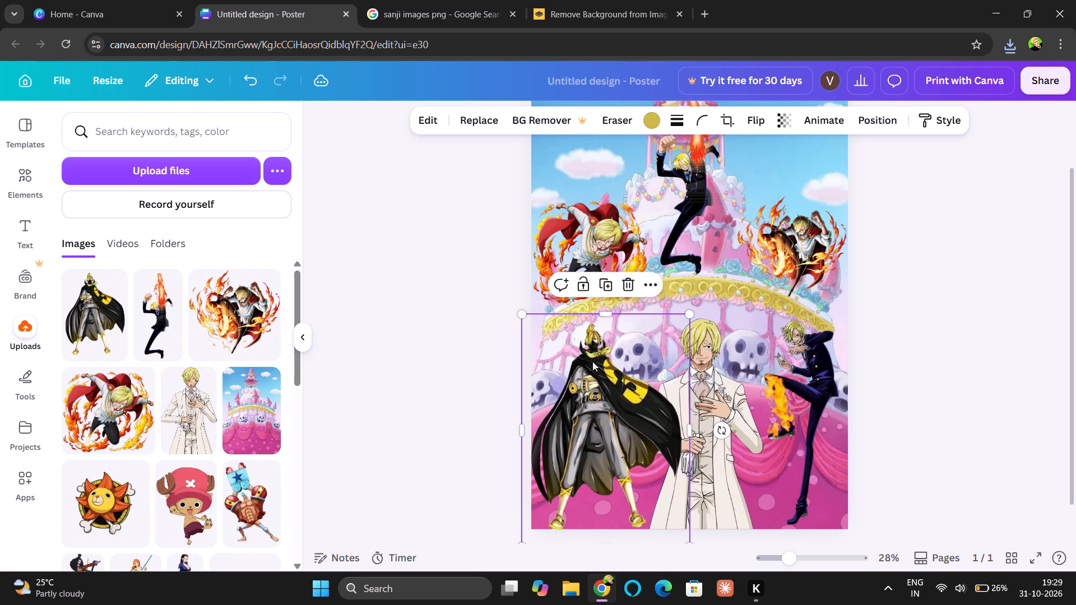
drag(688, 318, 685, 336)
drag(685, 336, 695, 330)
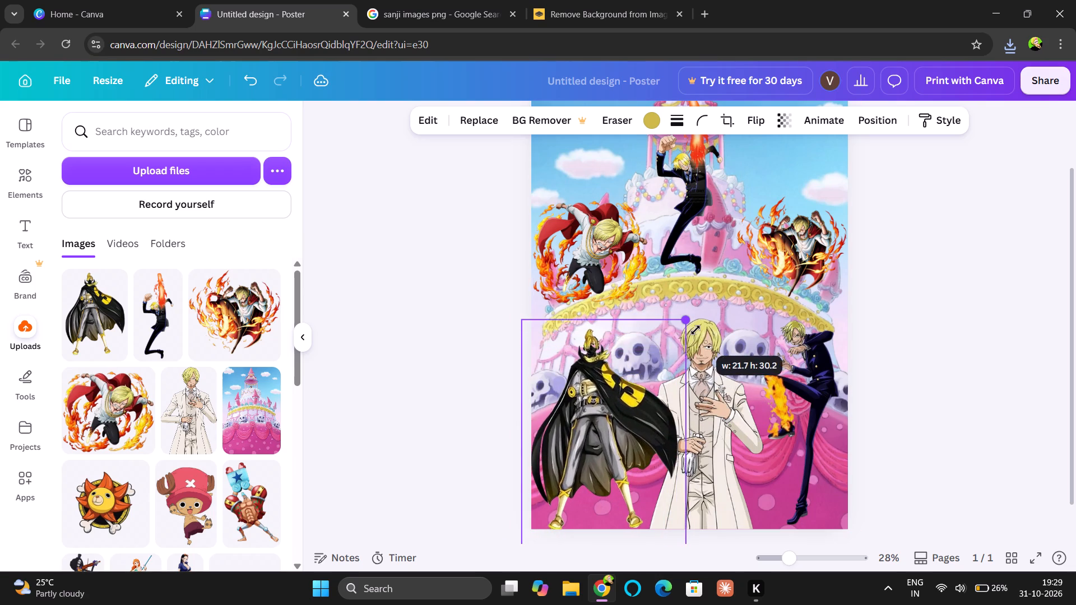
drag(695, 330, 697, 330)
drag(602, 409, 603, 415)
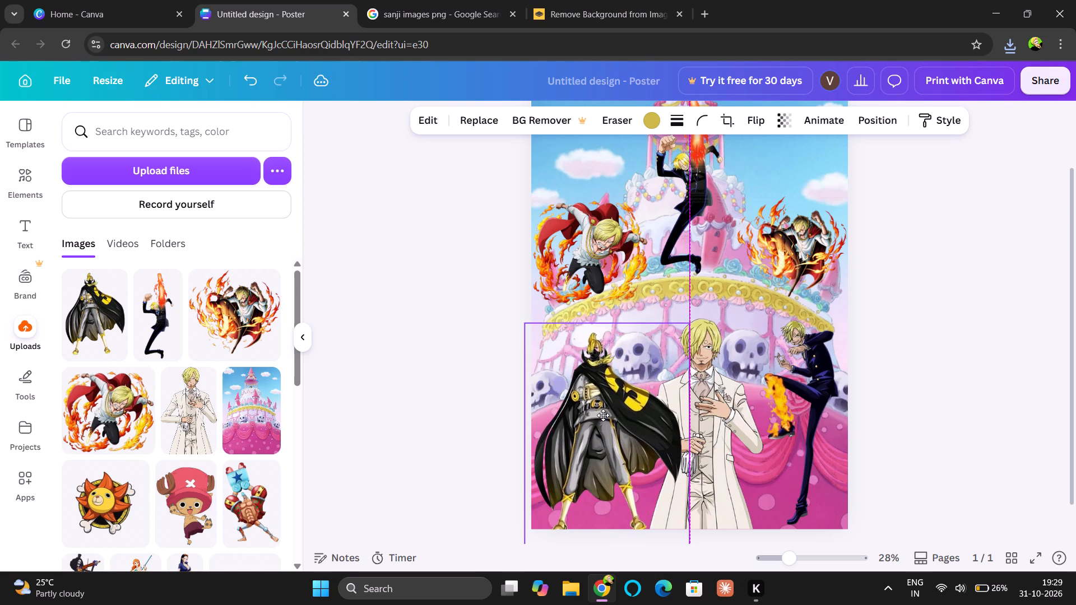
drag(603, 415, 592, 409)
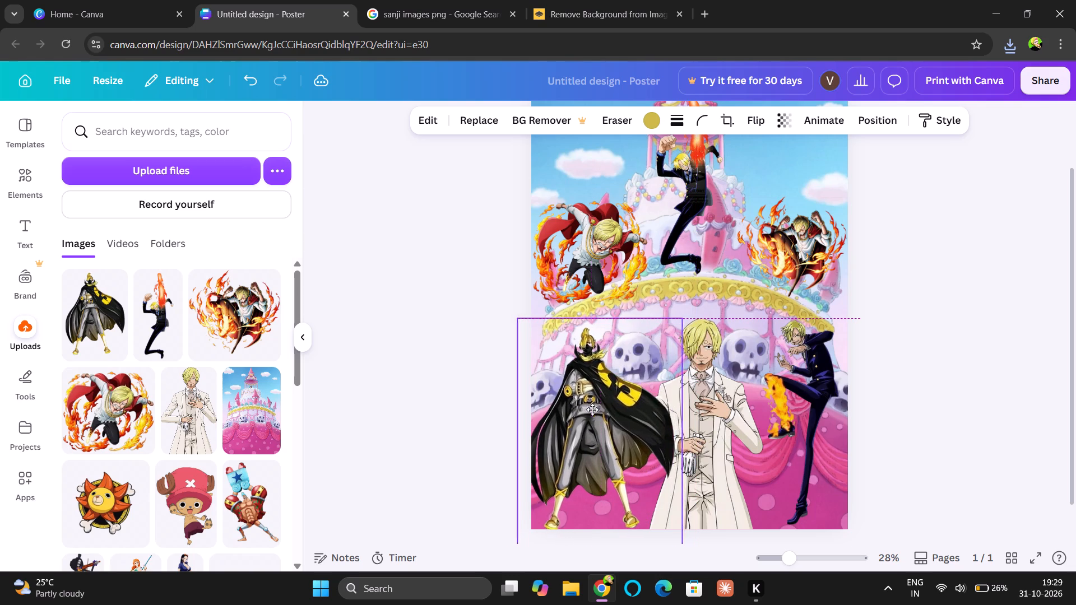
drag(592, 409, 594, 409)
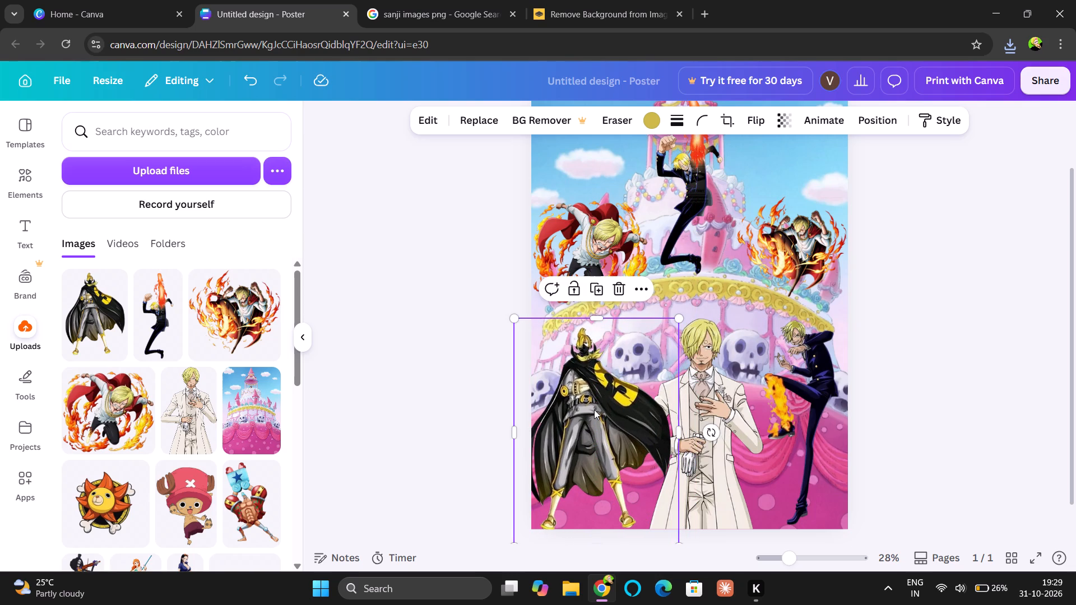
Send the caped Sanji to the back, and bring it forward one layer so it sits above the background but behind the white-suited Sanji.
click(643, 285)
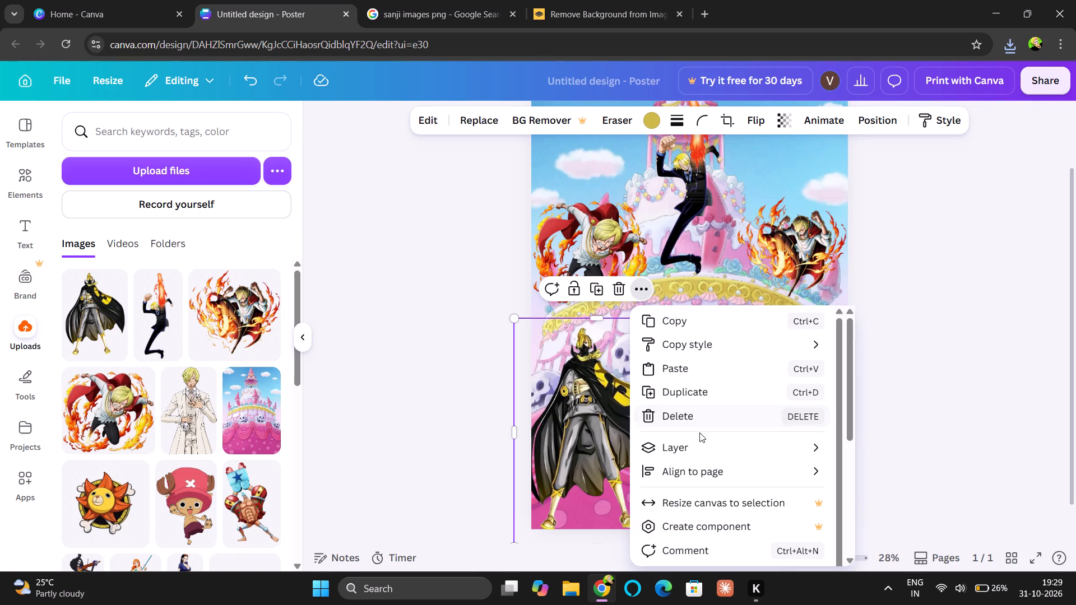
click(690, 443)
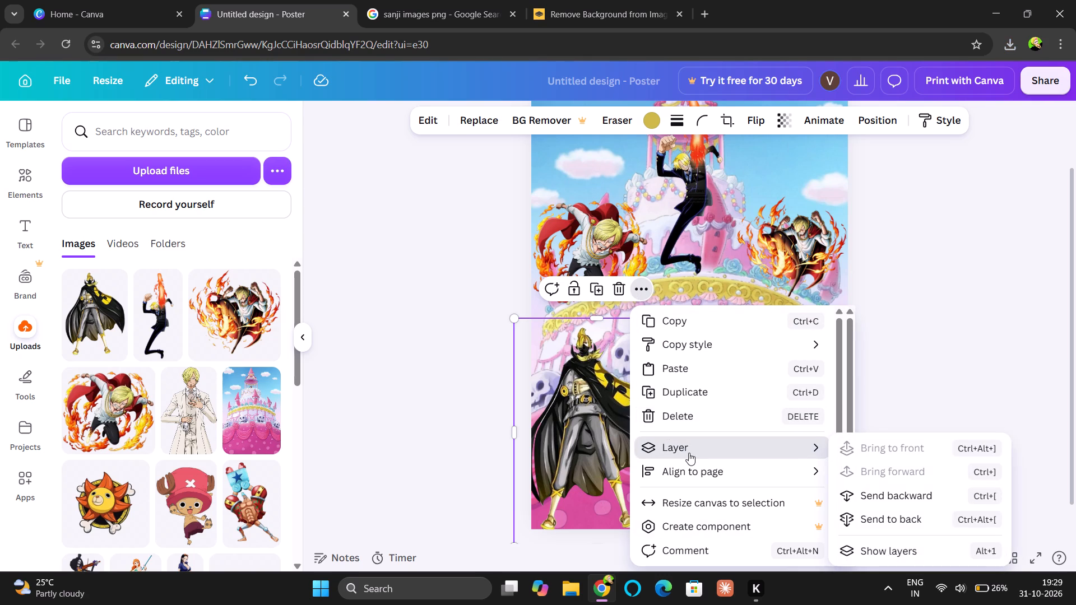
click(689, 453)
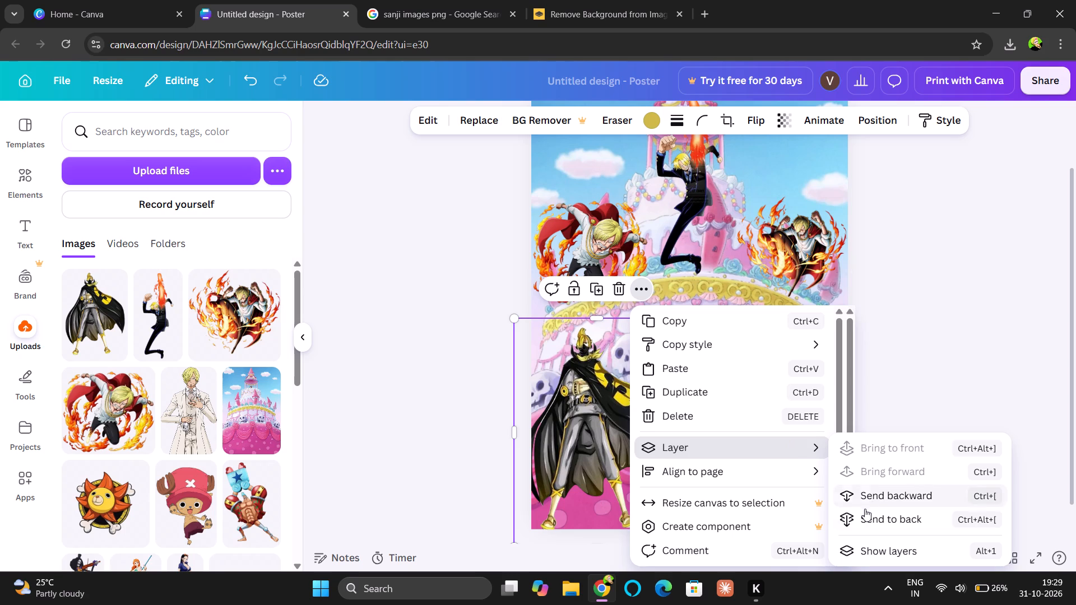
click(863, 511)
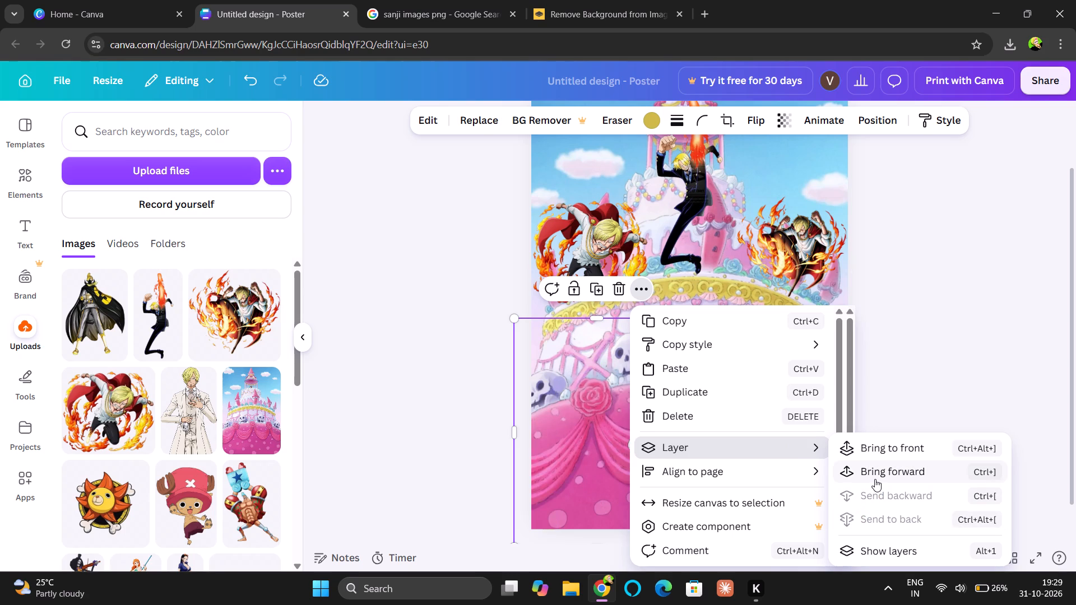
click(875, 479)
click(906, 400)
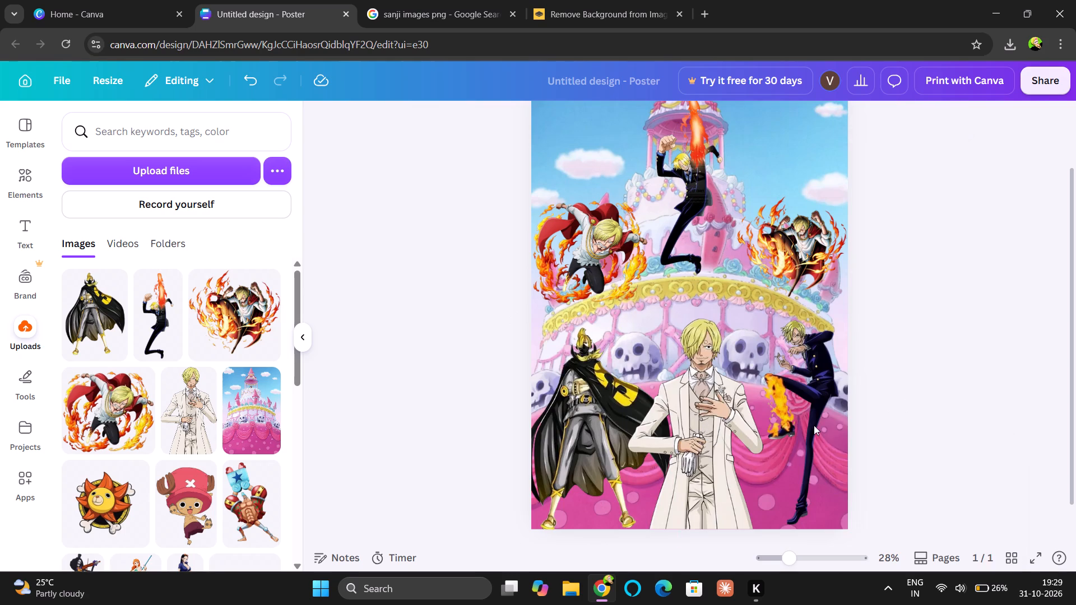
Nudge the white-suited Sanji slightly left along the poster's bottom edge, overlapping the caped Sanji's cloak.
drag(701, 418, 694, 418)
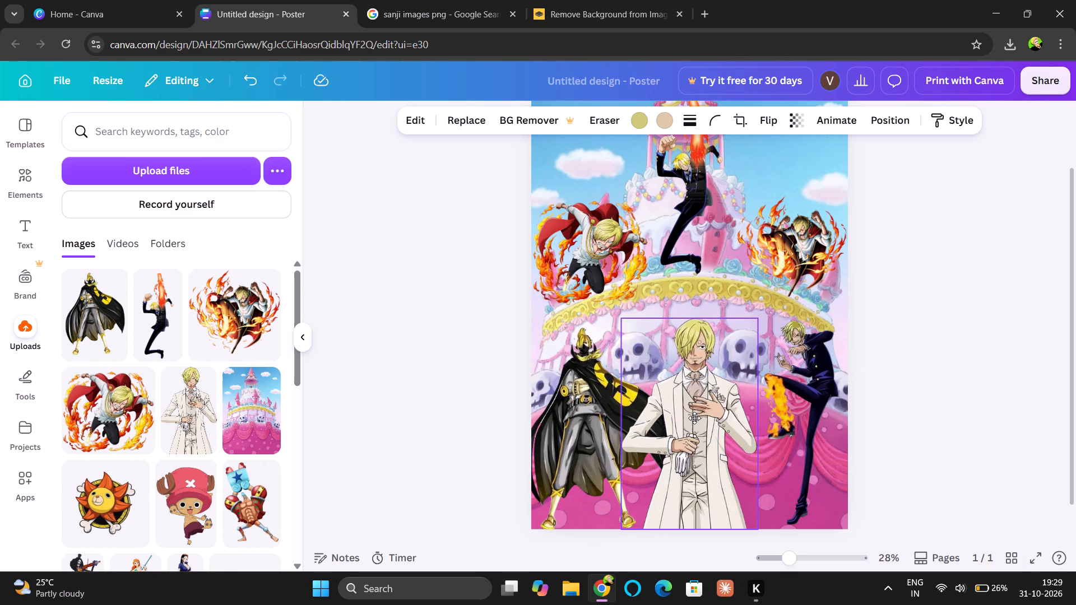
drag(694, 418, 693, 418)
click(930, 402)
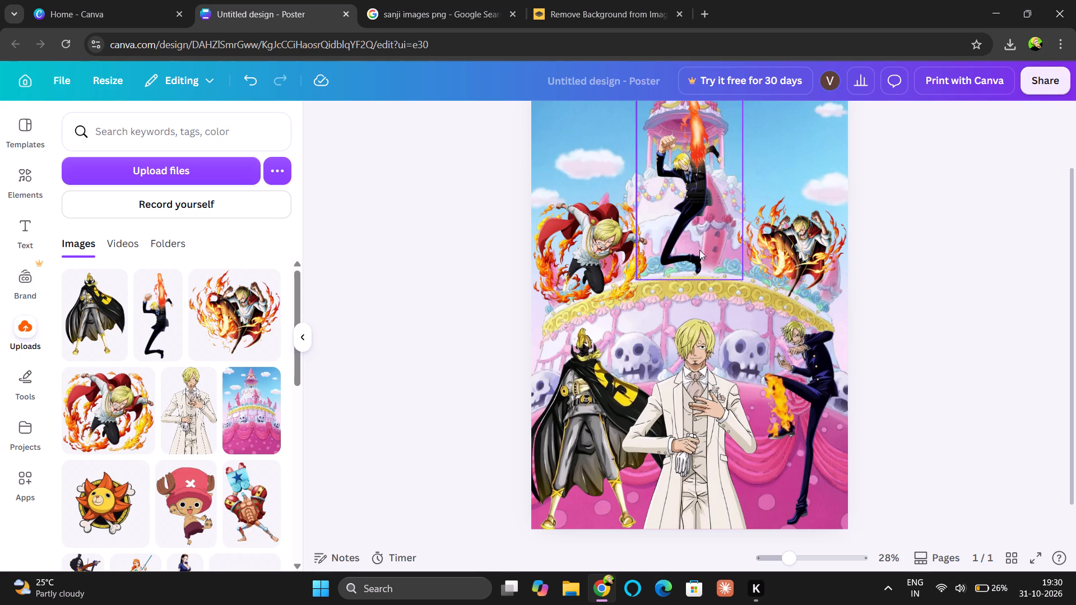
Look through the Google image results for "sanji images png" for another Sanji pose, checking against the Canva poster.
click(447, 24)
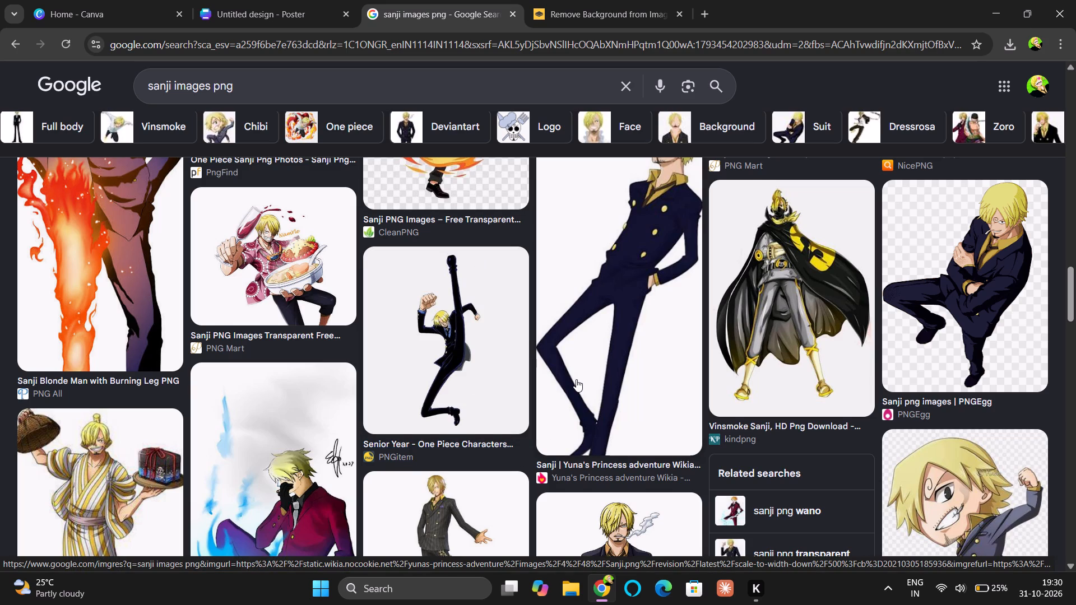
scroll(576, 379, down, 2)
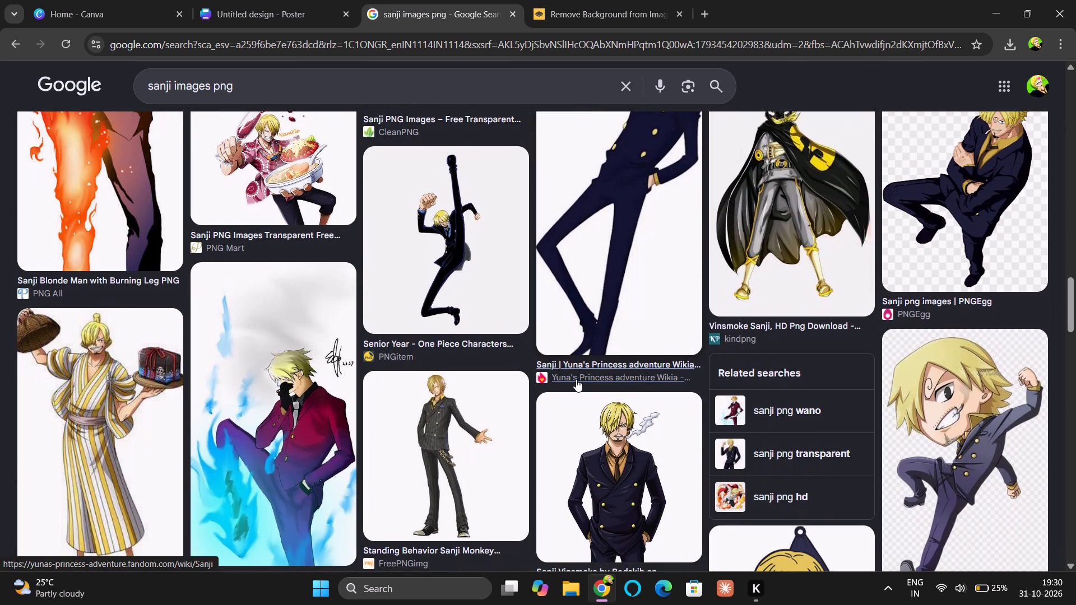
scroll(576, 379, down, 1)
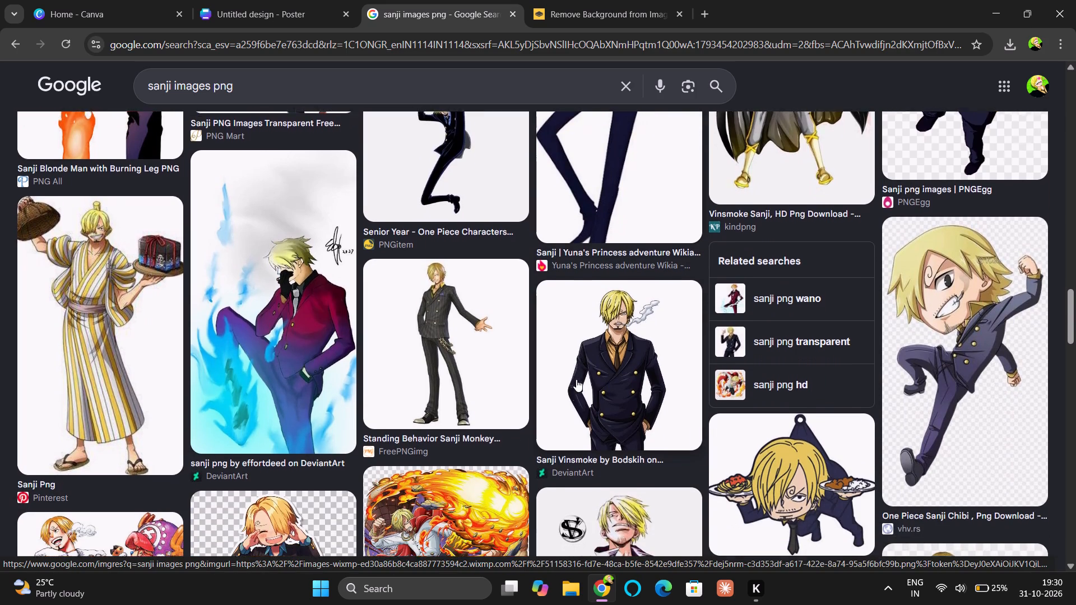
scroll(576, 379, down, 3)
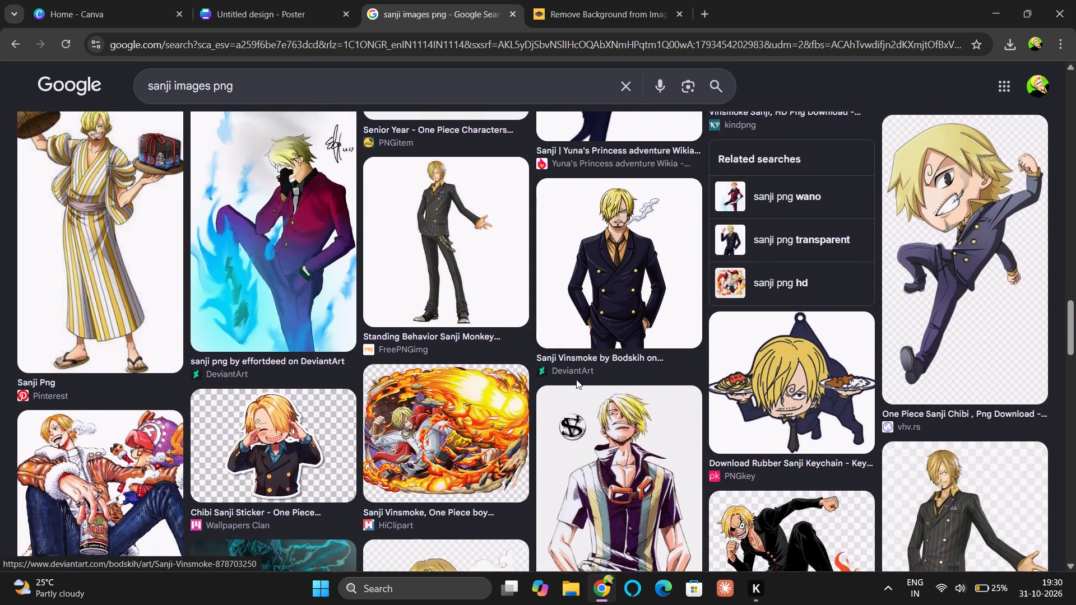
scroll(576, 379, down, 2)
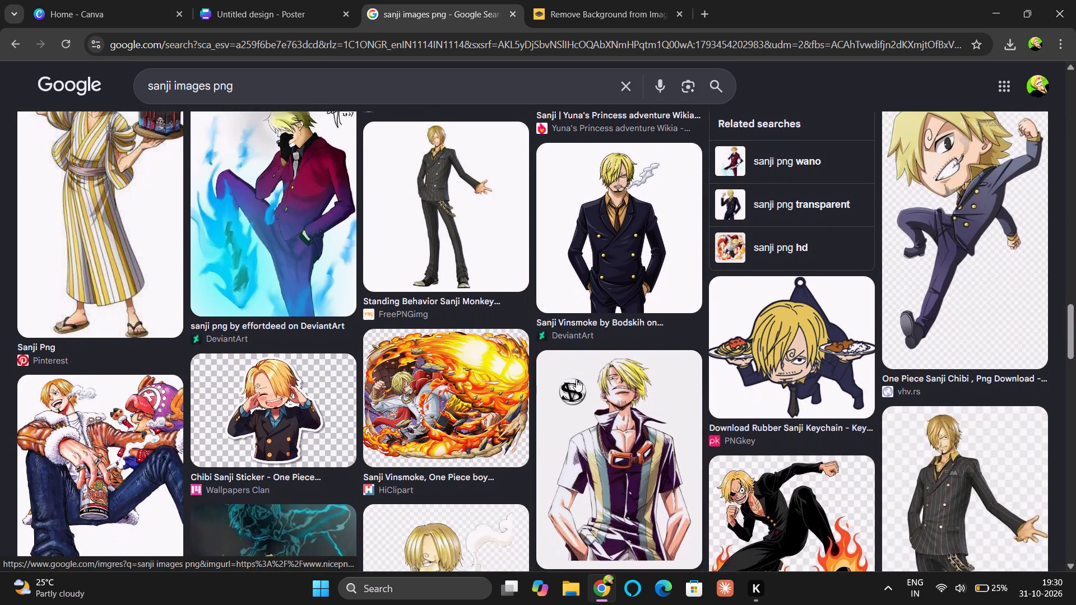
scroll(576, 379, down, 2)
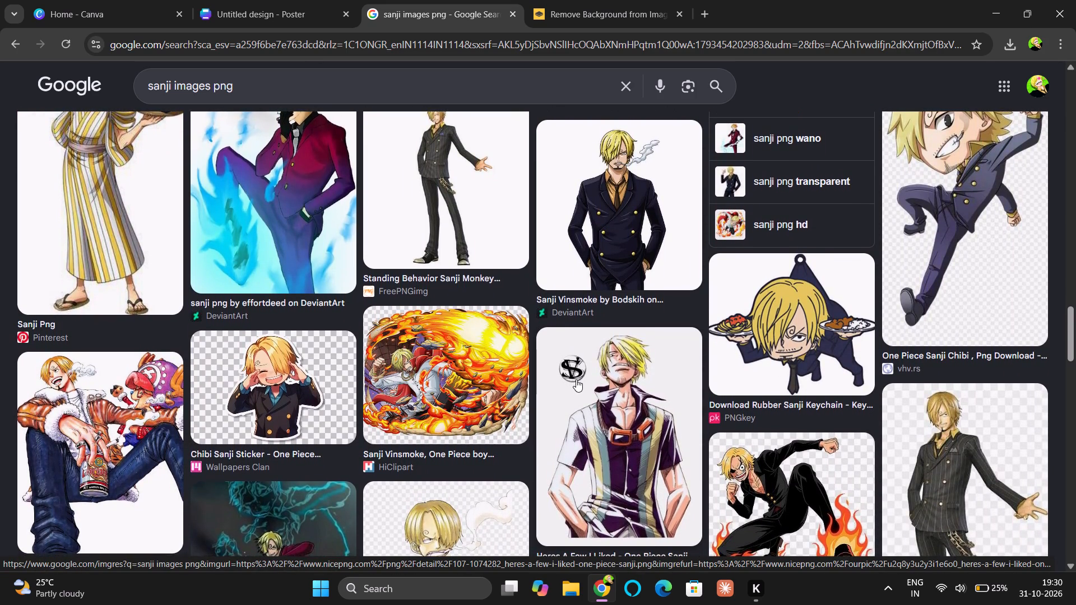
scroll(576, 379, down, 1)
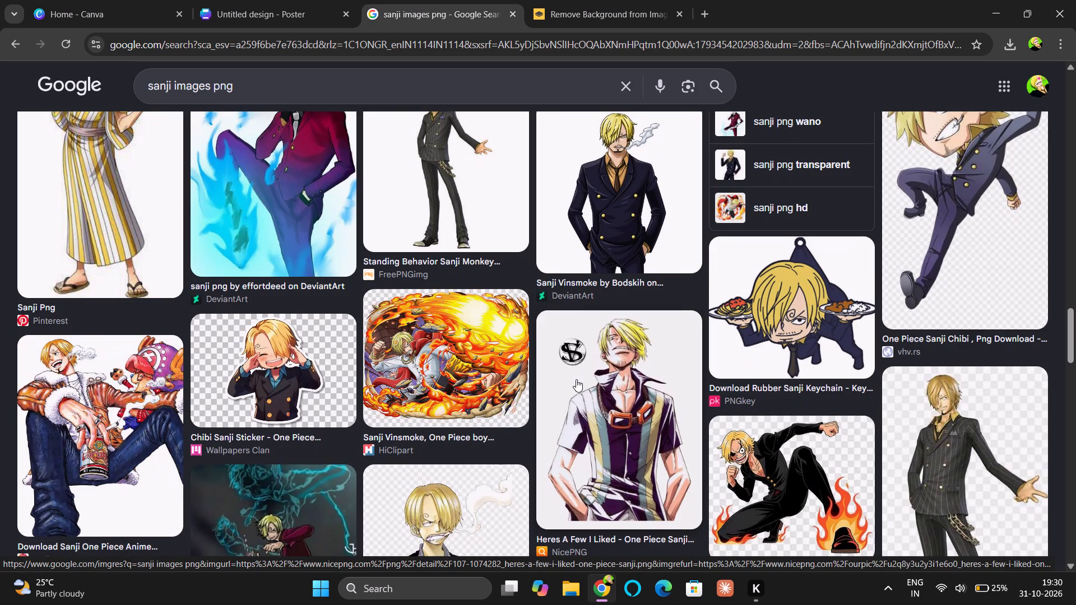
scroll(576, 379, down, 1)
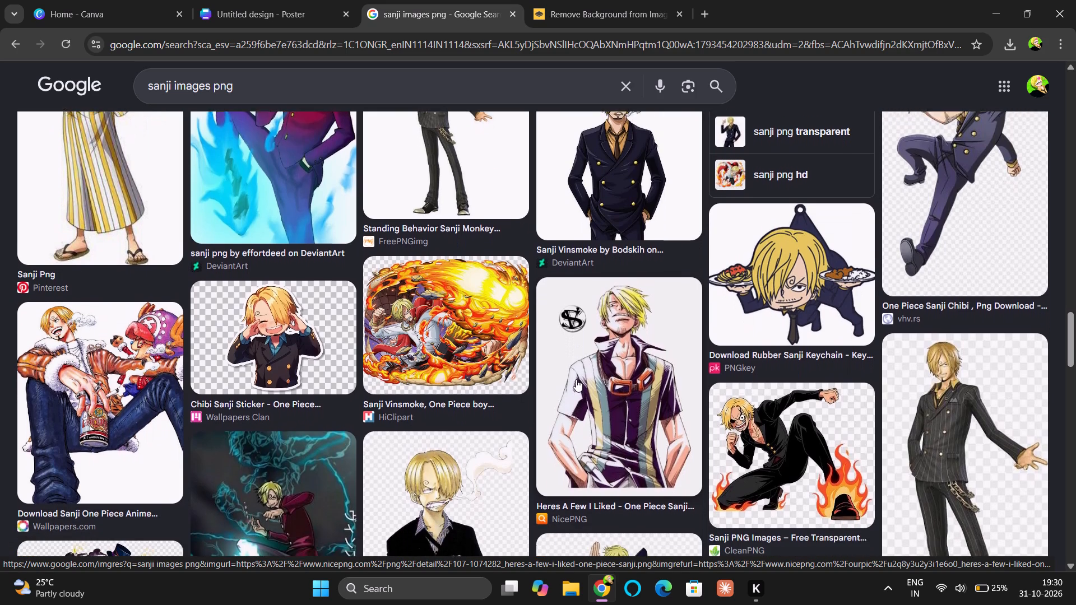
scroll(576, 379, down, 1)
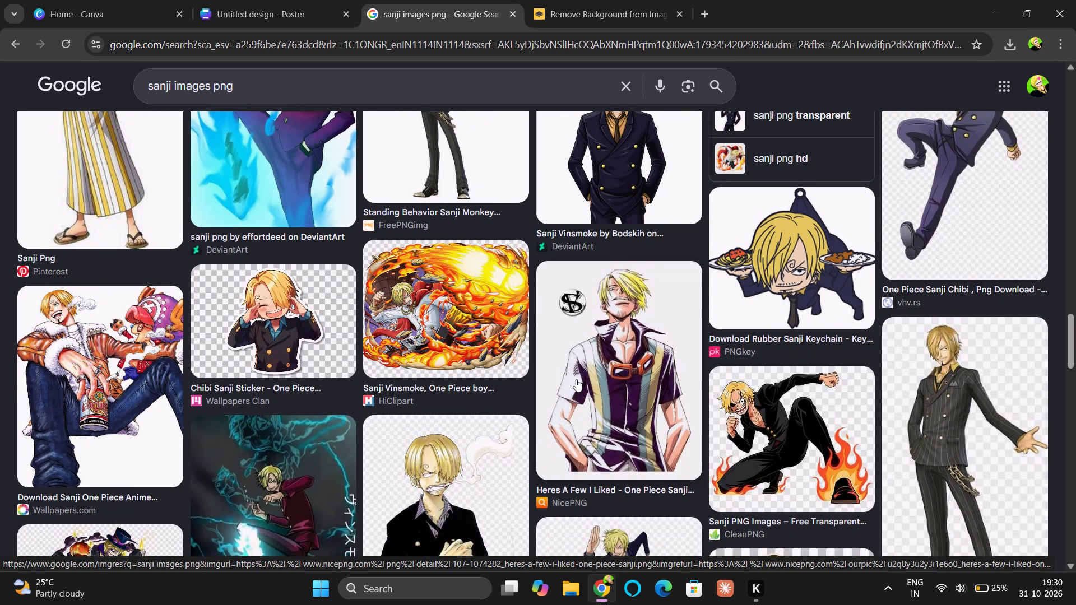
scroll(576, 379, up, 1)
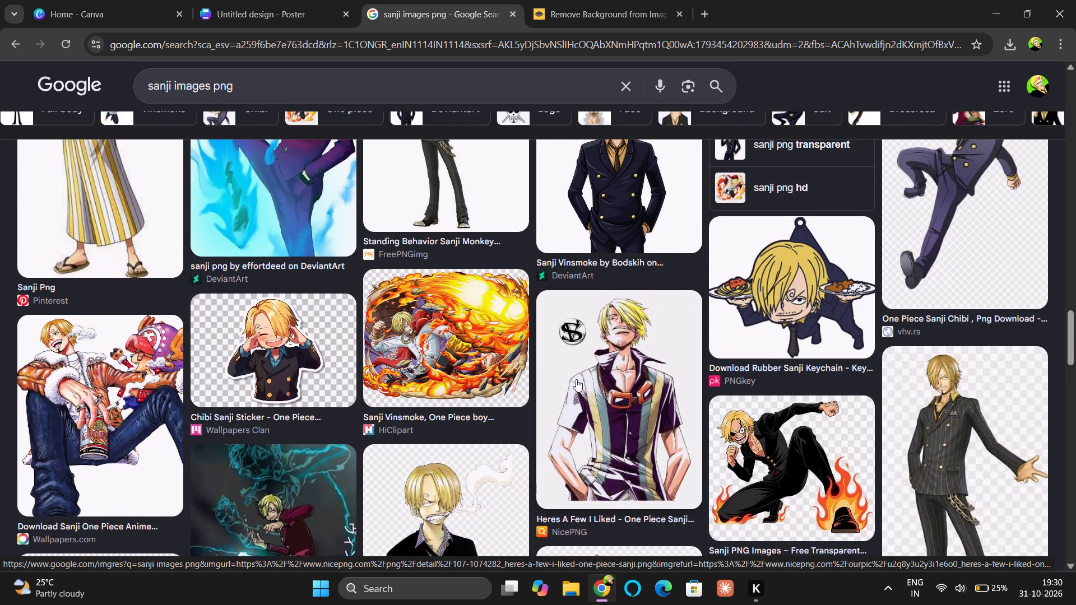
scroll(576, 379, down, 2)
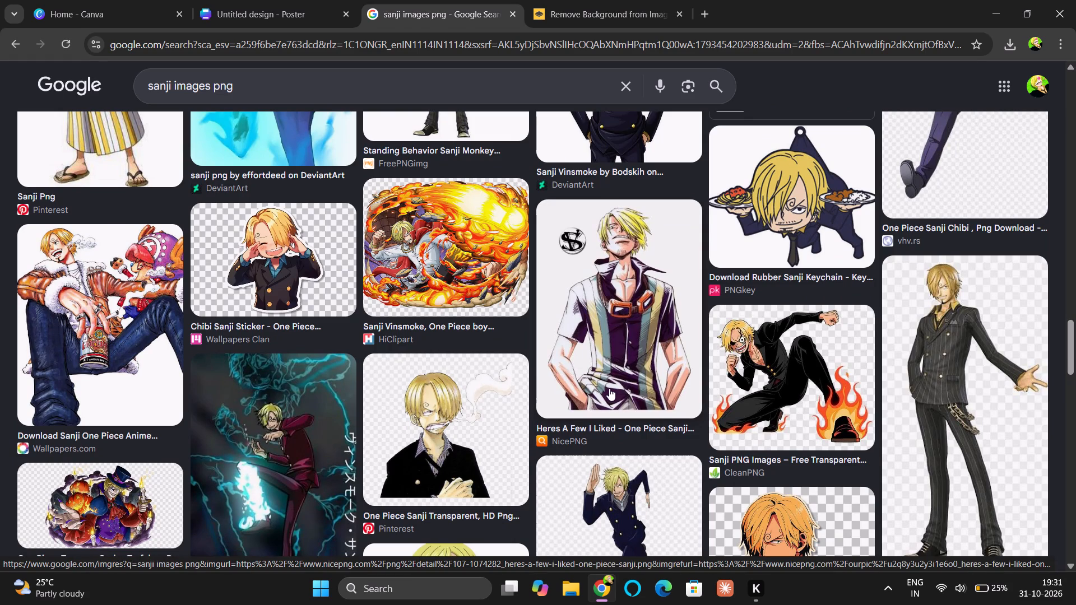
scroll(609, 388, down, 1)
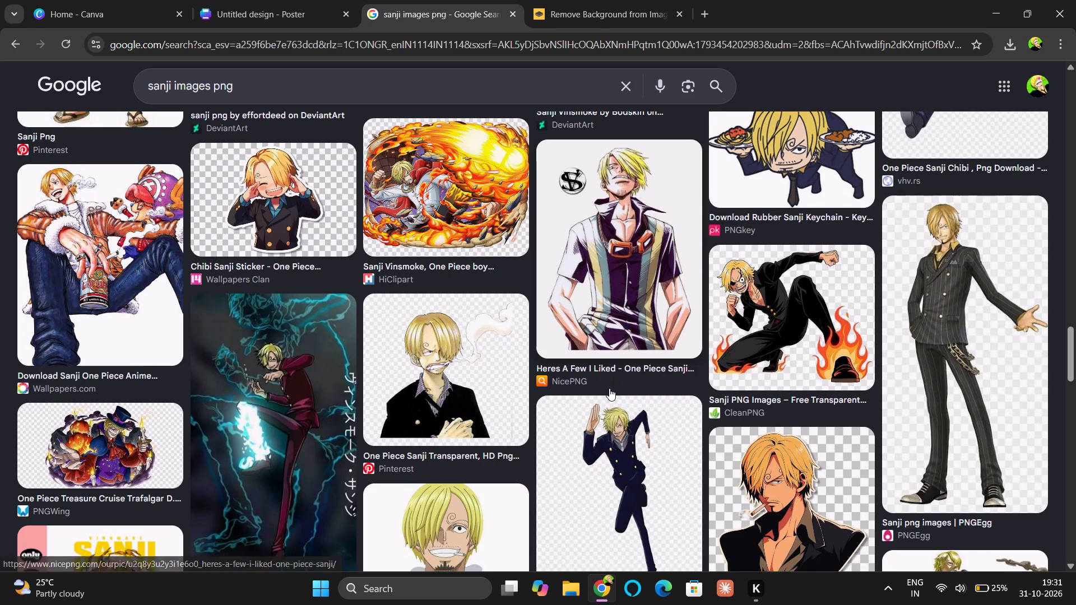
click(291, 10)
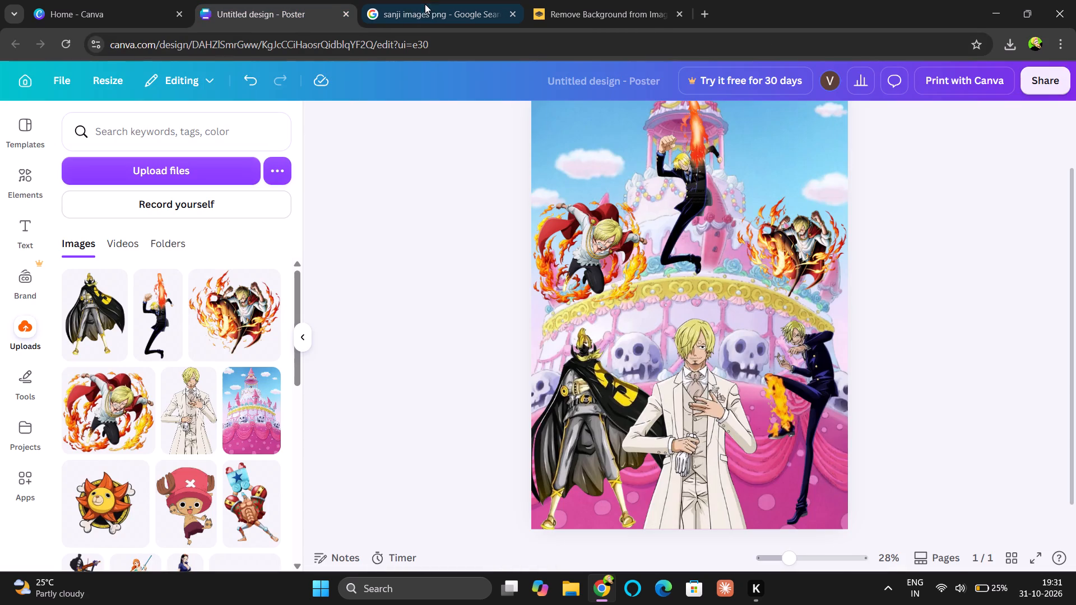
click(433, 9)
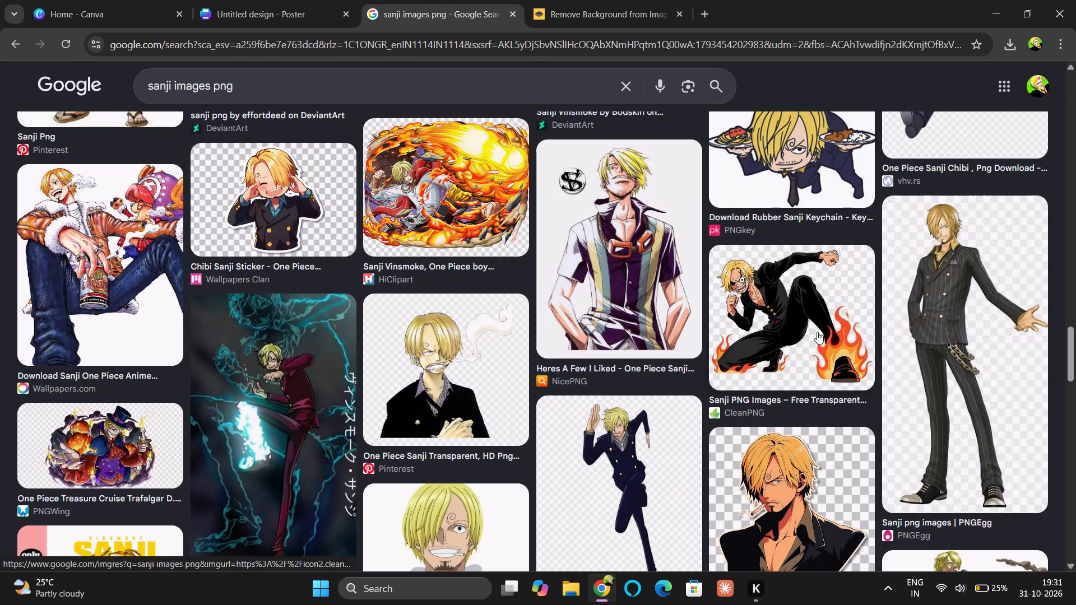
Save the PNGEgg image of the standing Sanji in a dark pinstripe suit to Downloads.
right_click(921, 316)
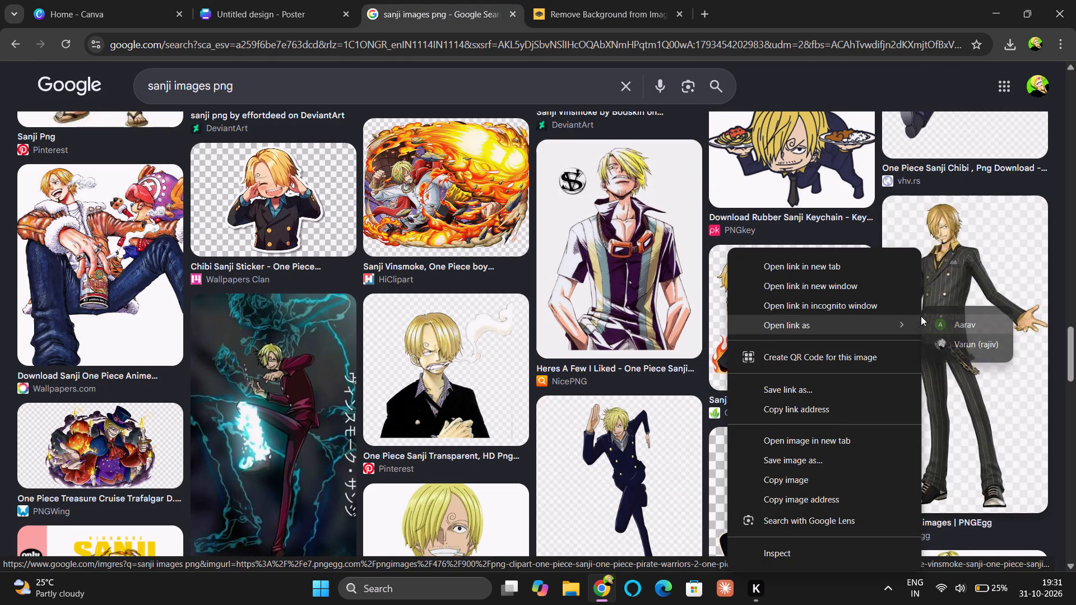
click(837, 459)
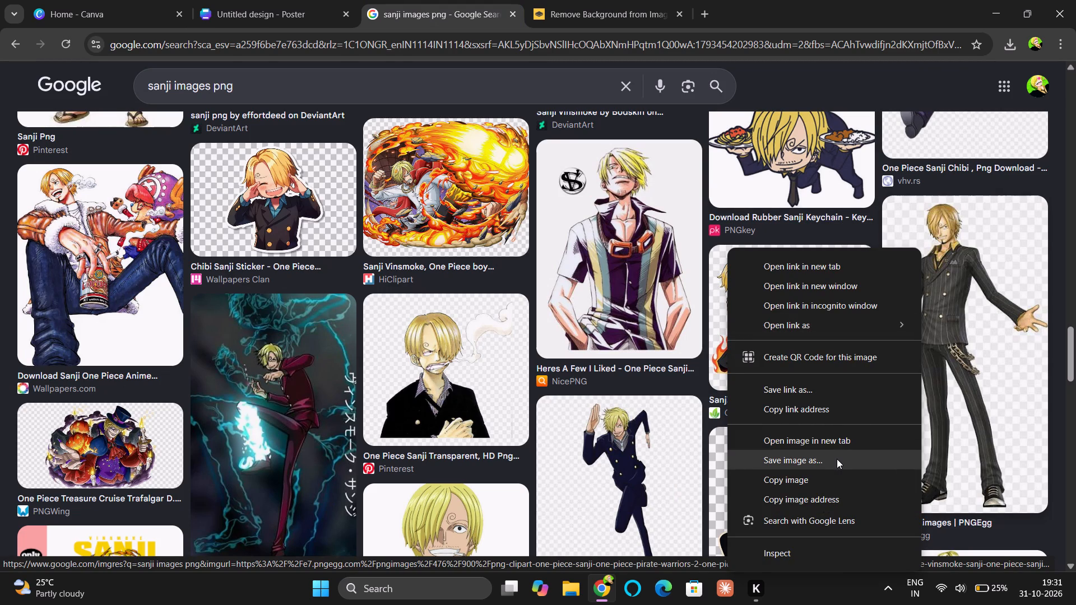
key(Return)
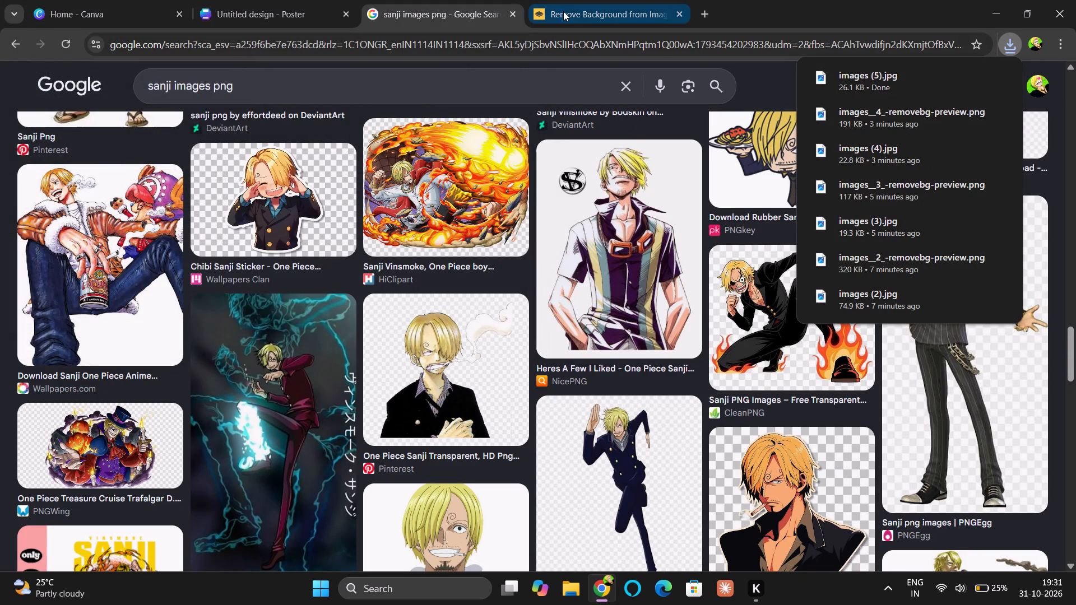
Upload images (5) from Downloads to remove.bg to remove its background.
click(563, 11)
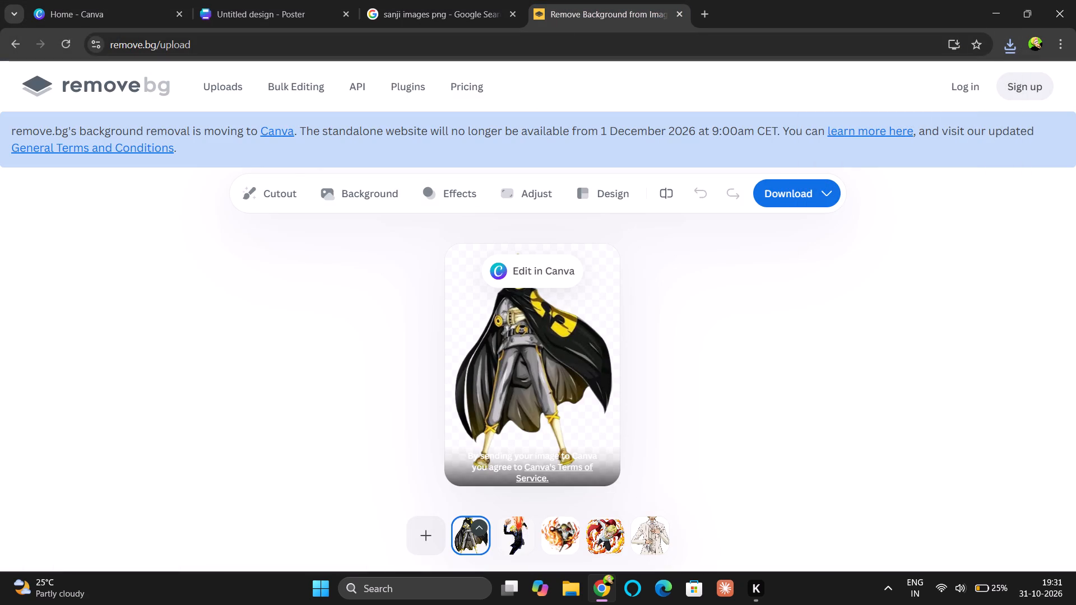
click(422, 532)
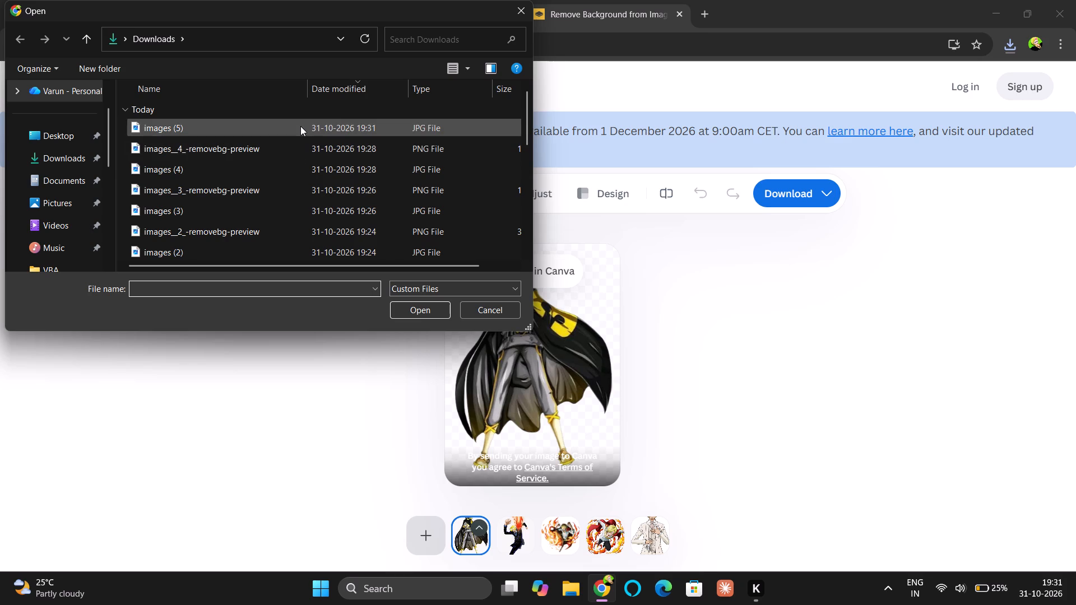
click(300, 126)
key(Return)
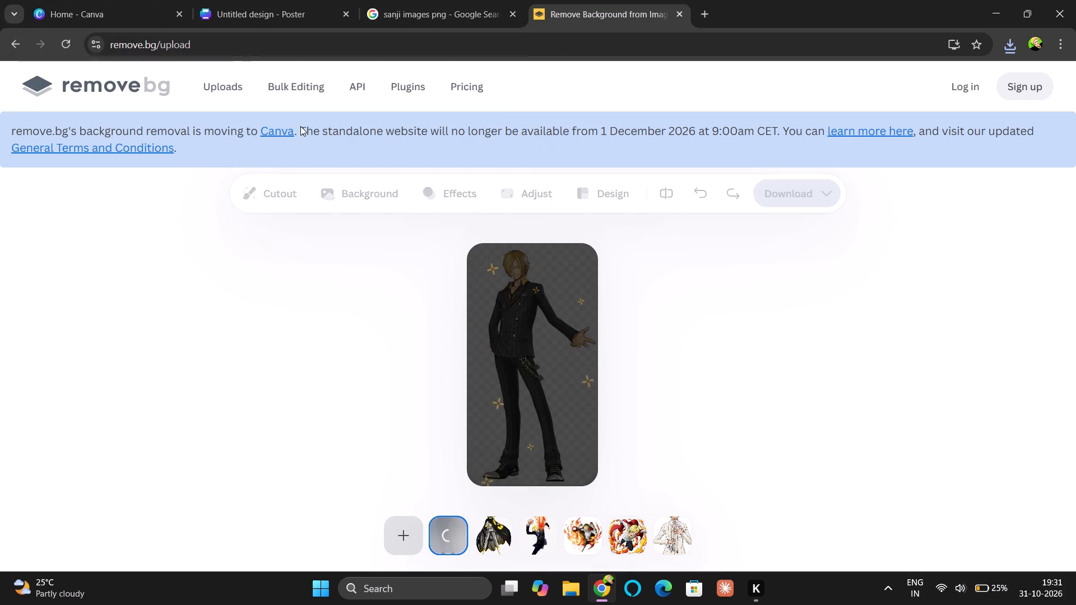
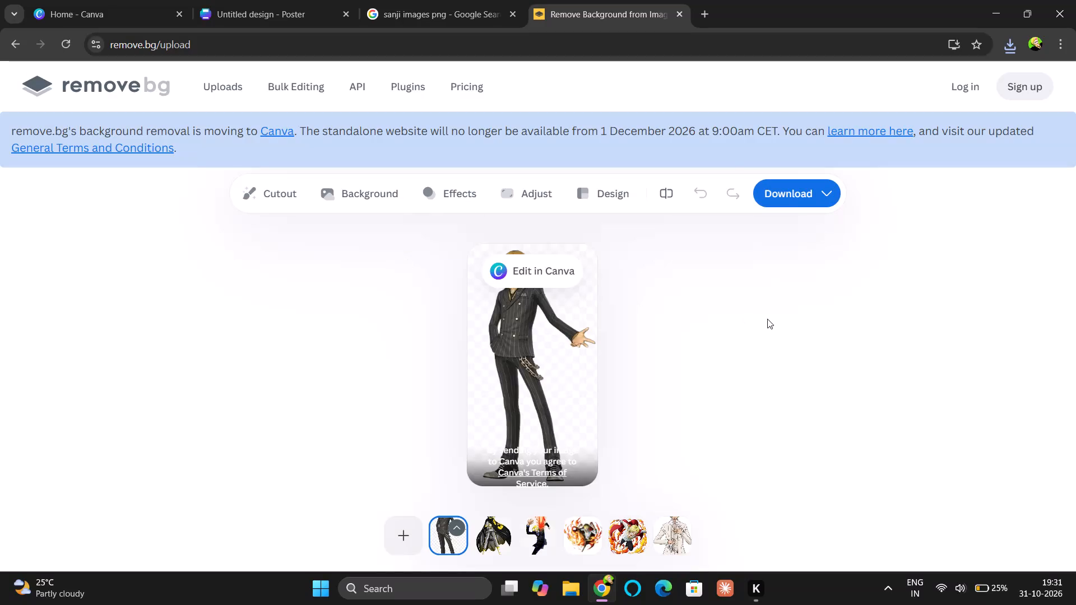
Download the free preview-size cutout of the pinstripe-suited Sanji from remove.bg.
click(801, 190)
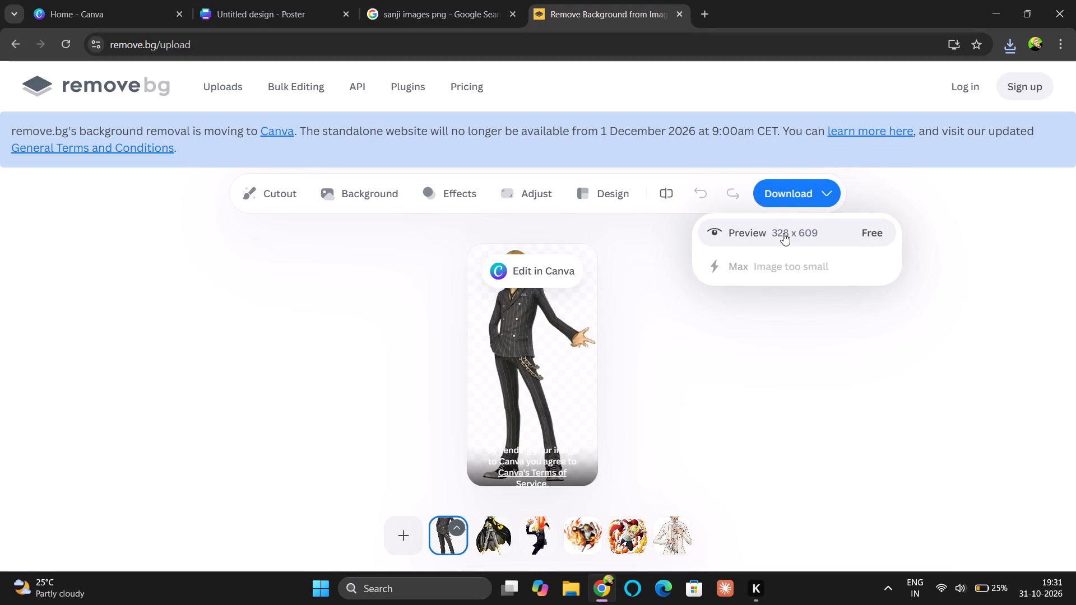
click(783, 233)
Upload images__5_-removebg-preview from Downloads to the Canva poster's uploads.
click(289, 9)
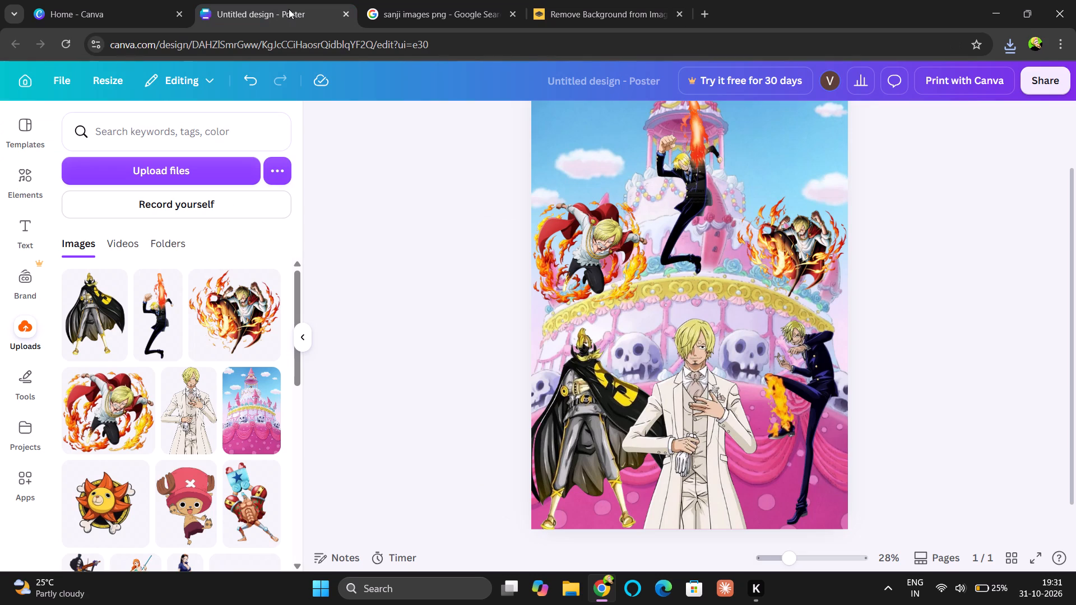
click(199, 167)
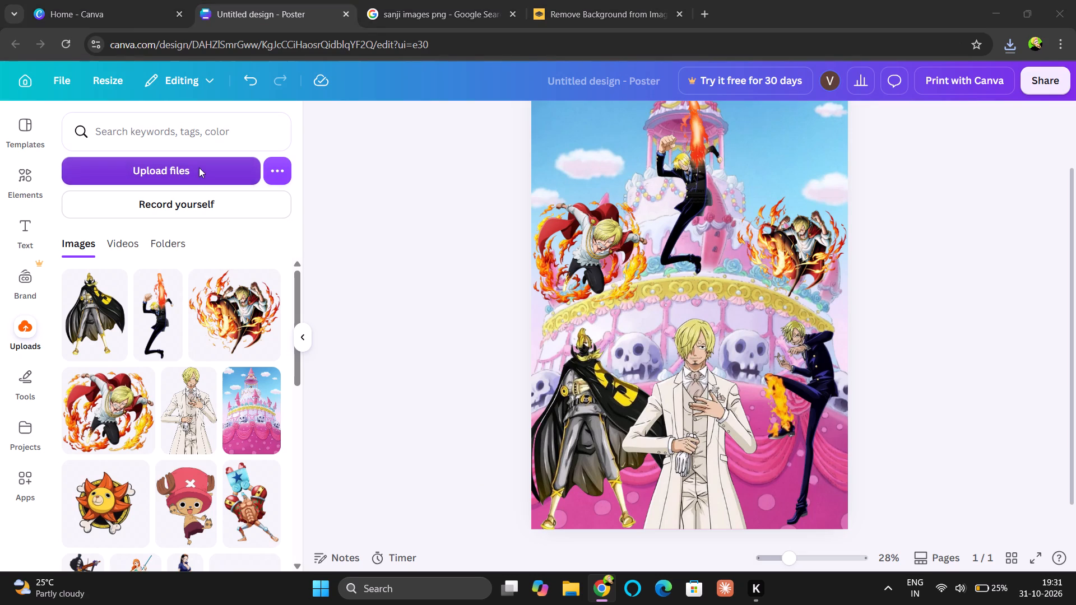
click(170, 133)
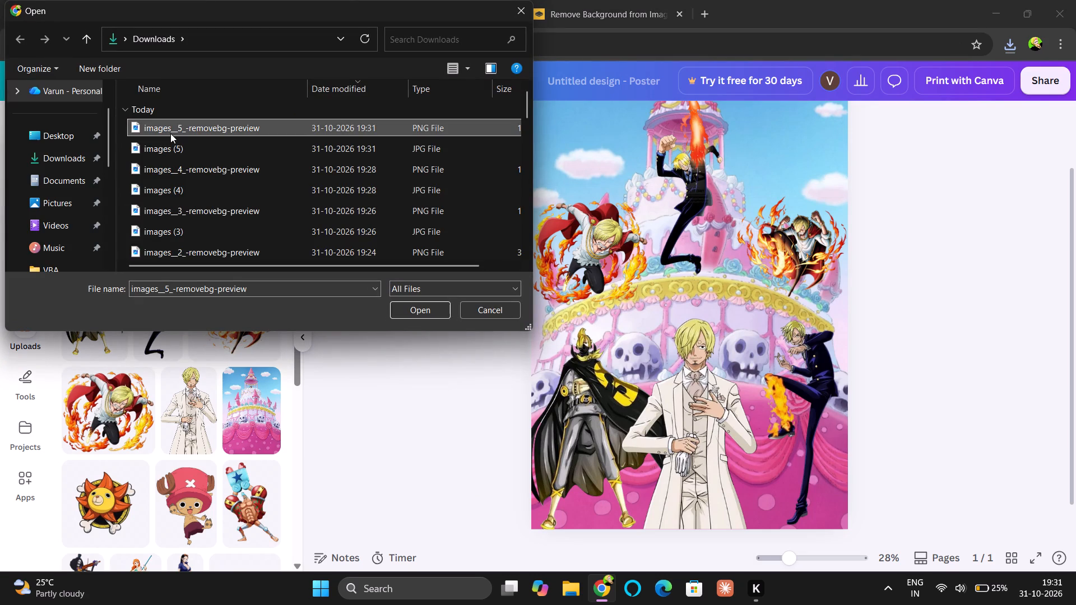
key(Return)
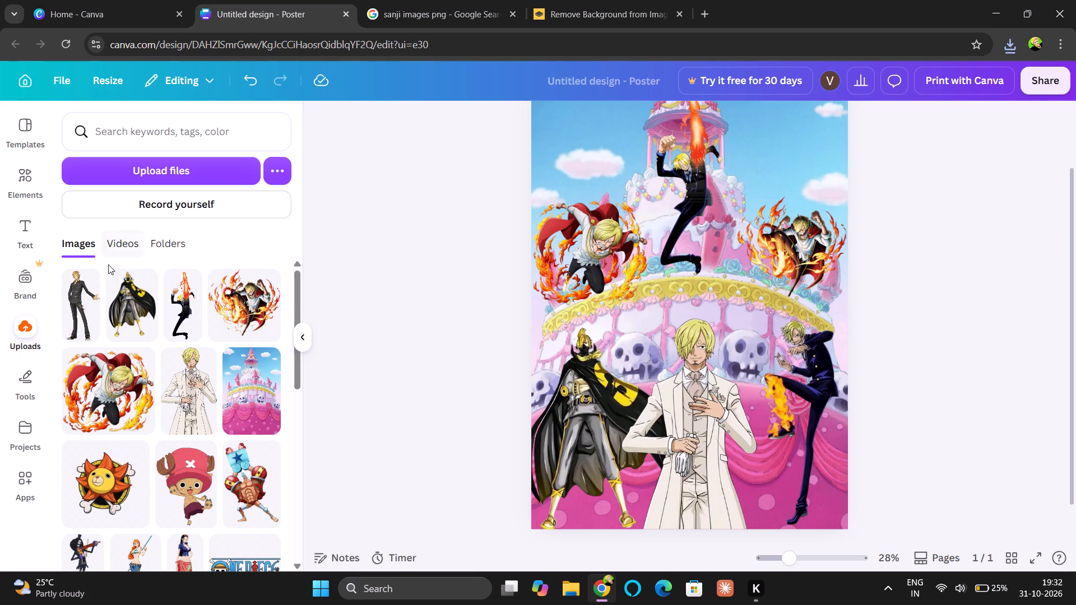
Add the pinstripe-suited Sanji to the poster, shrink it slightly, and place it along the bottom edge between the white-suited and kicking Sanjis.
click(89, 302)
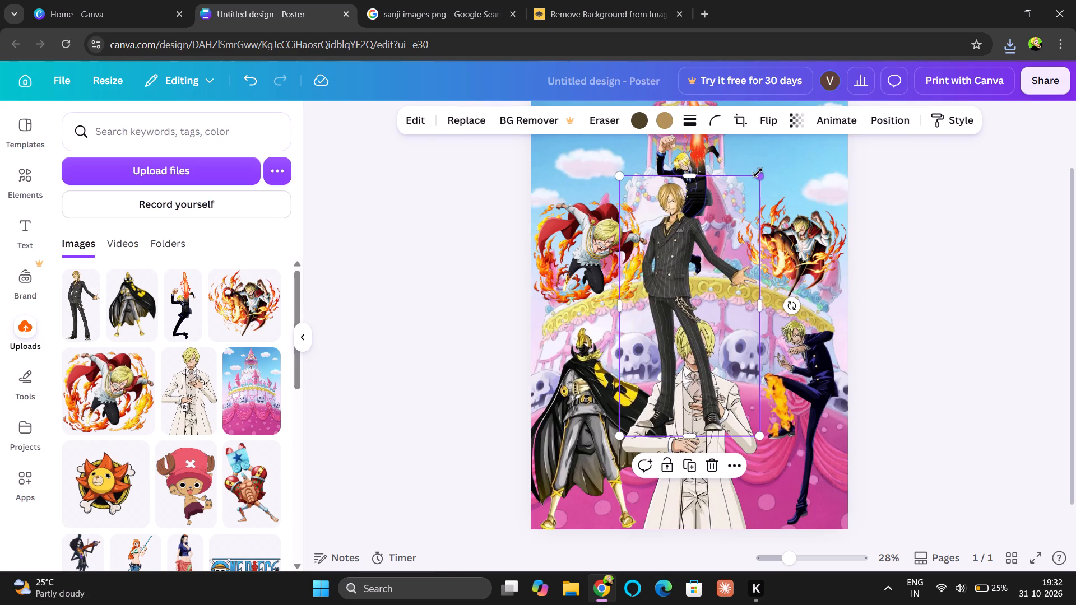
drag(758, 173, 736, 221)
drag(662, 302, 753, 399)
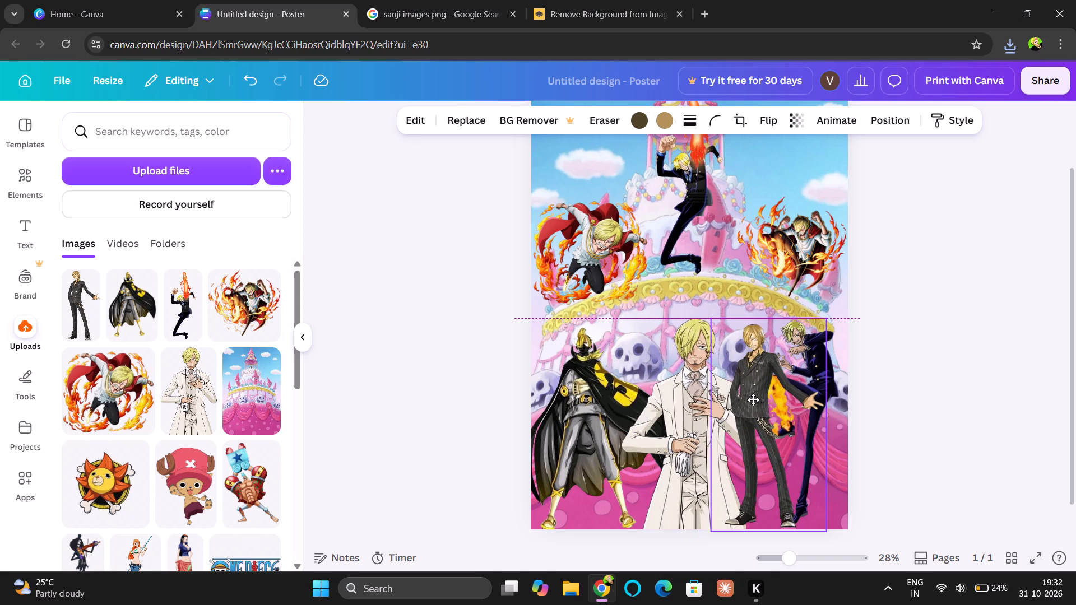
drag(753, 399, 755, 398)
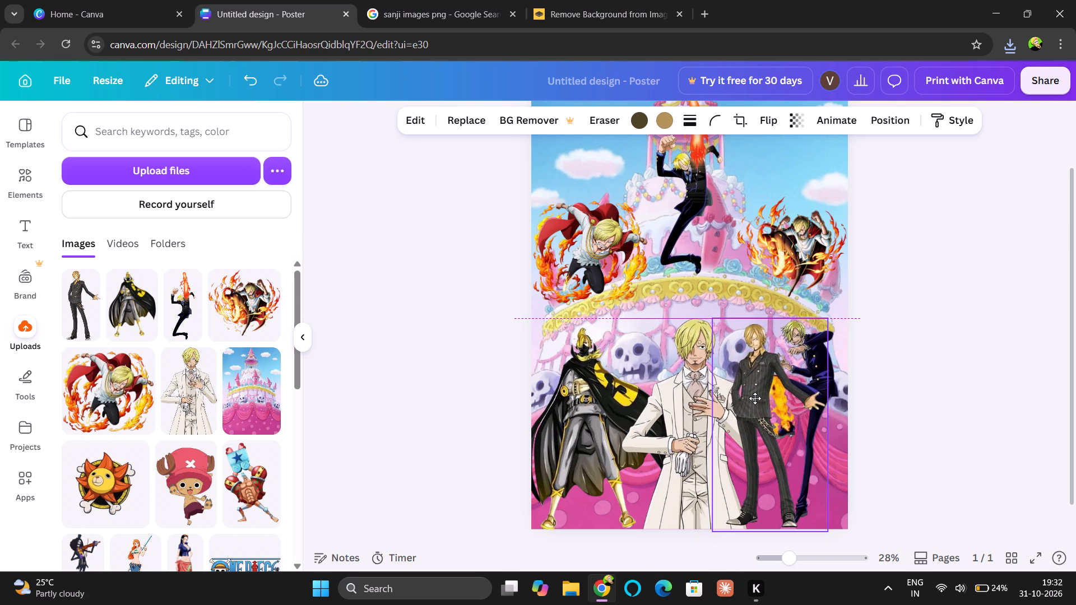
drag(755, 398, 755, 398)
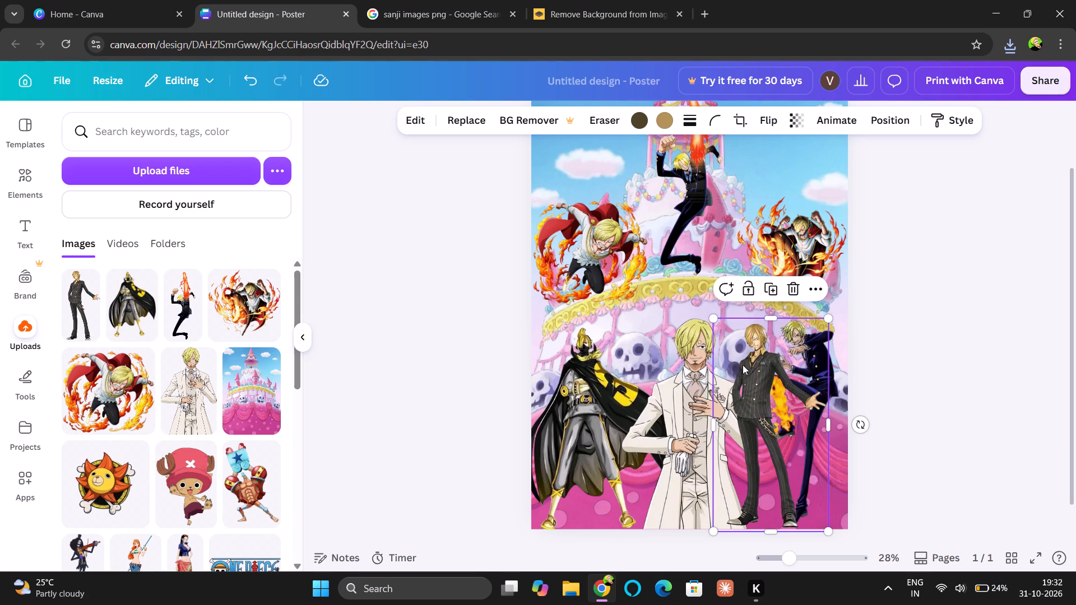
Send the pinstripe-suited Sanji to the back and bring it forward one layer, behind the other Sanjis but above the cake background.
click(811, 293)
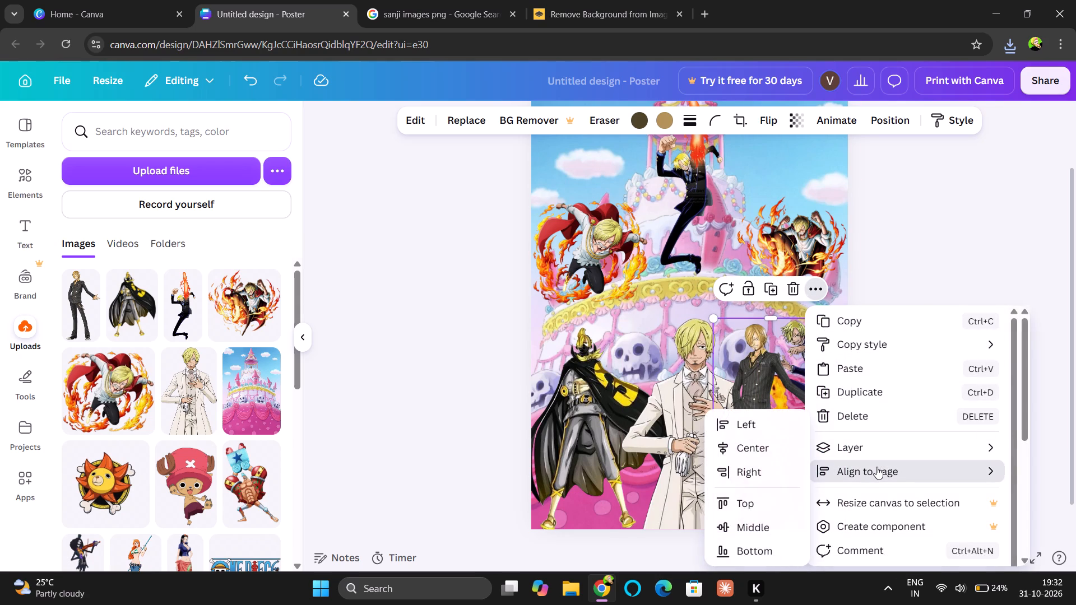
click(880, 452)
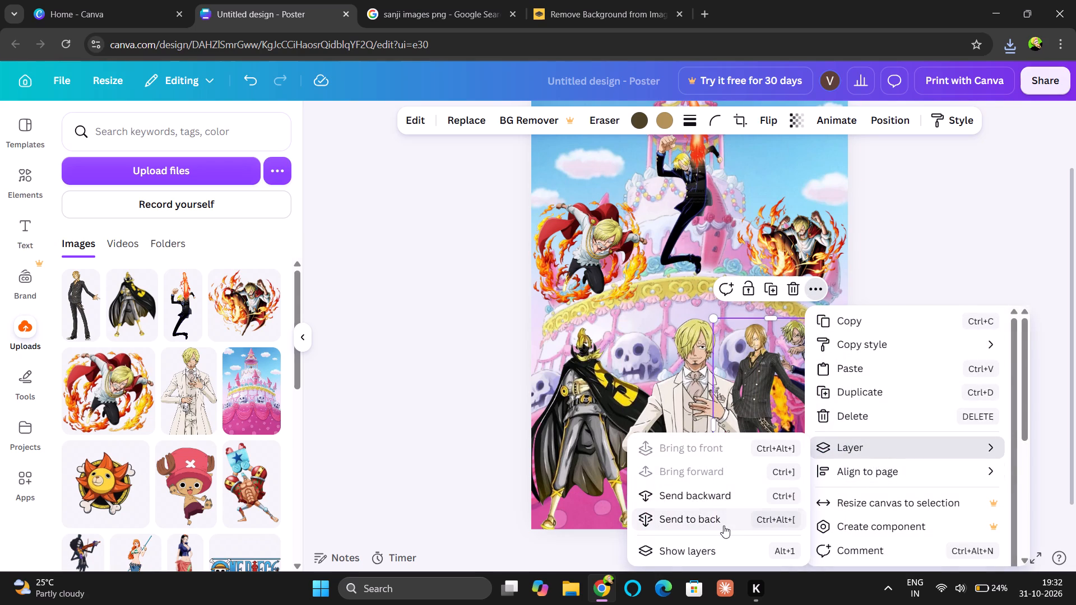
click(723, 525)
click(731, 481)
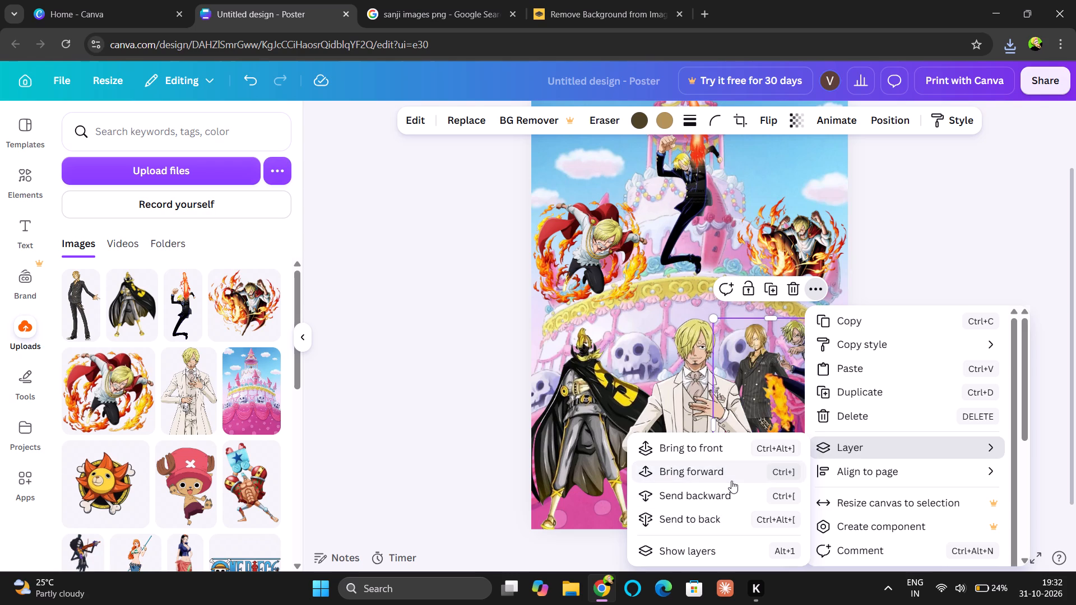
click(922, 268)
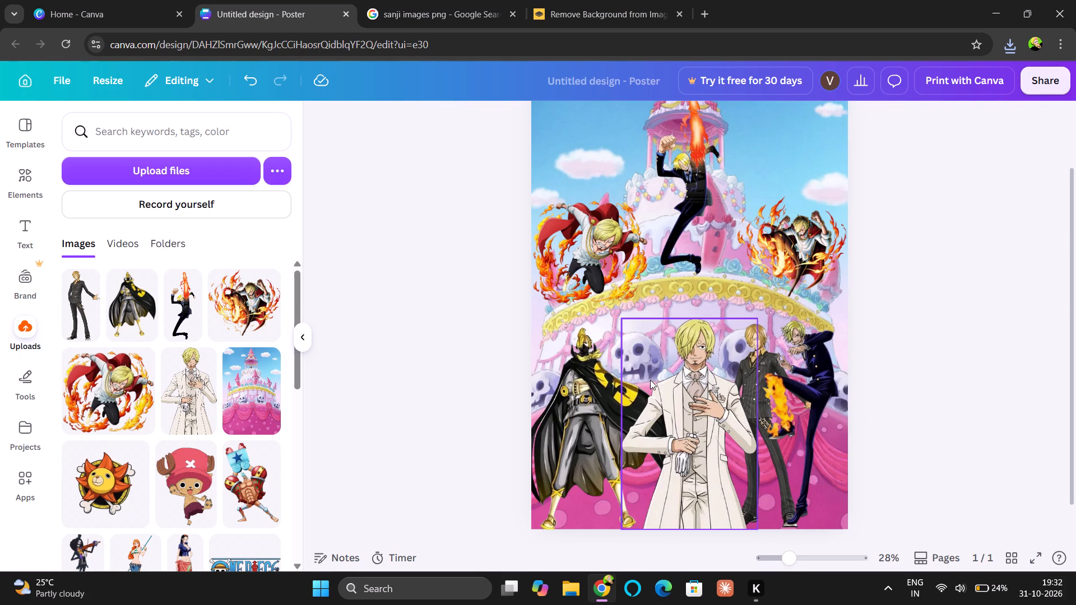
Look through the Google image results for "sanji images png" for another Sanji pose, checking against the Canva poster.
click(438, 2)
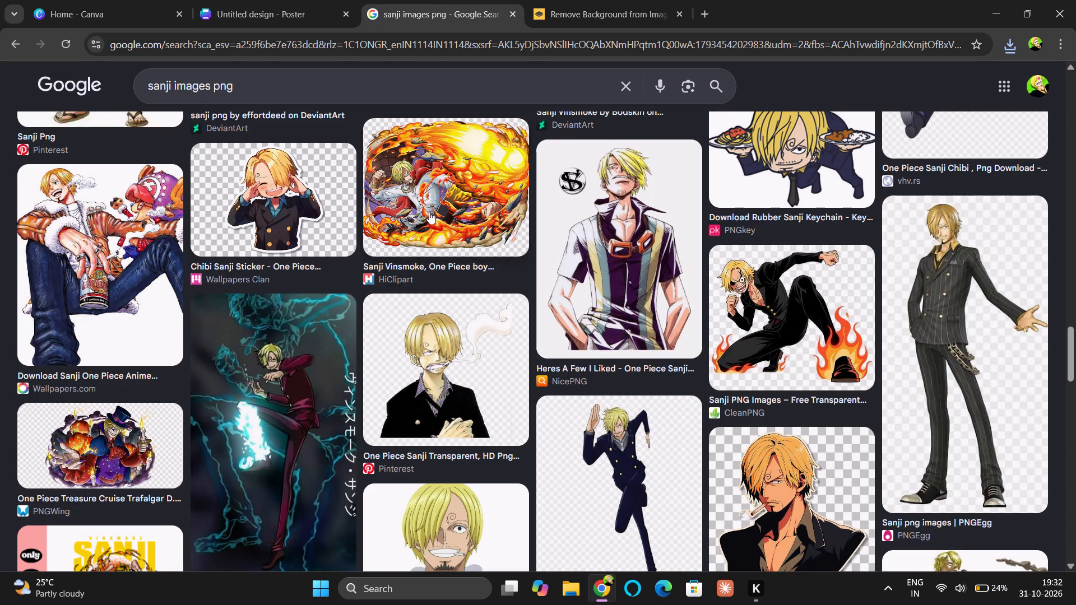
click(555, 18)
click(286, 16)
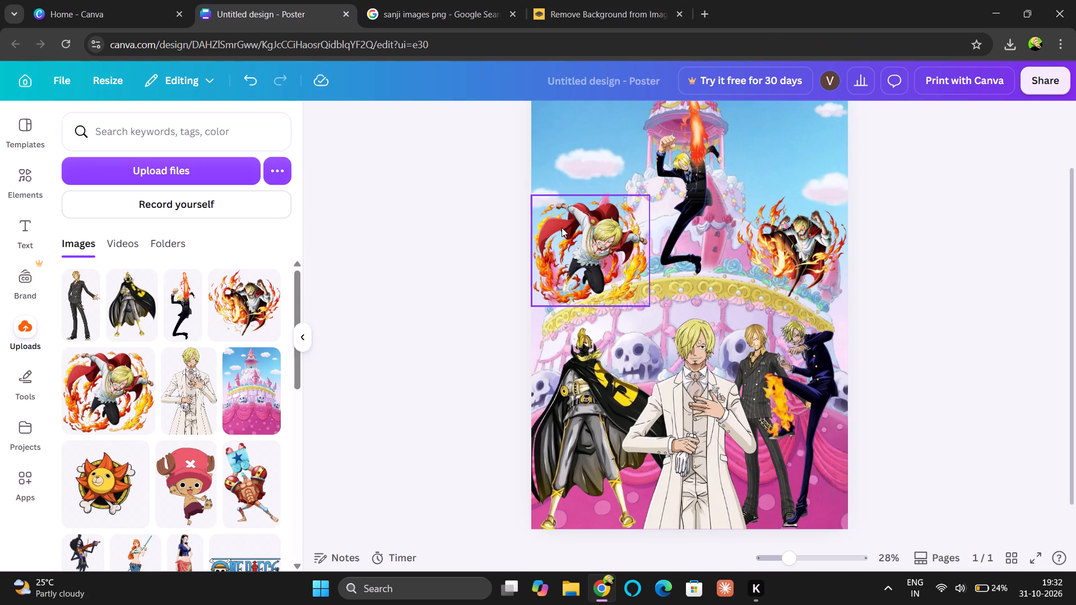
click(443, 0)
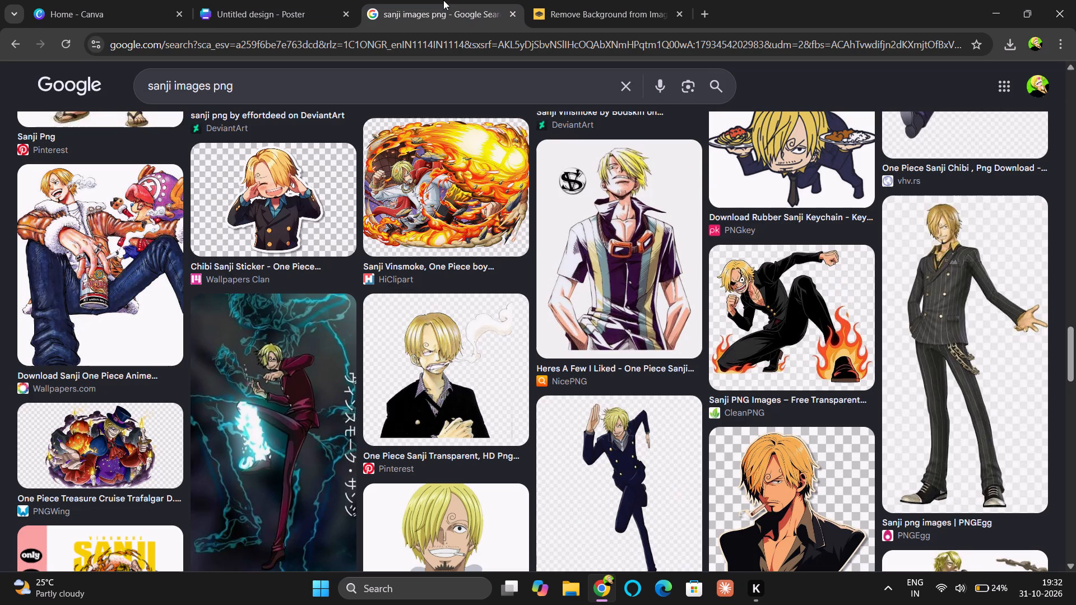
scroll(526, 386, down, 4)
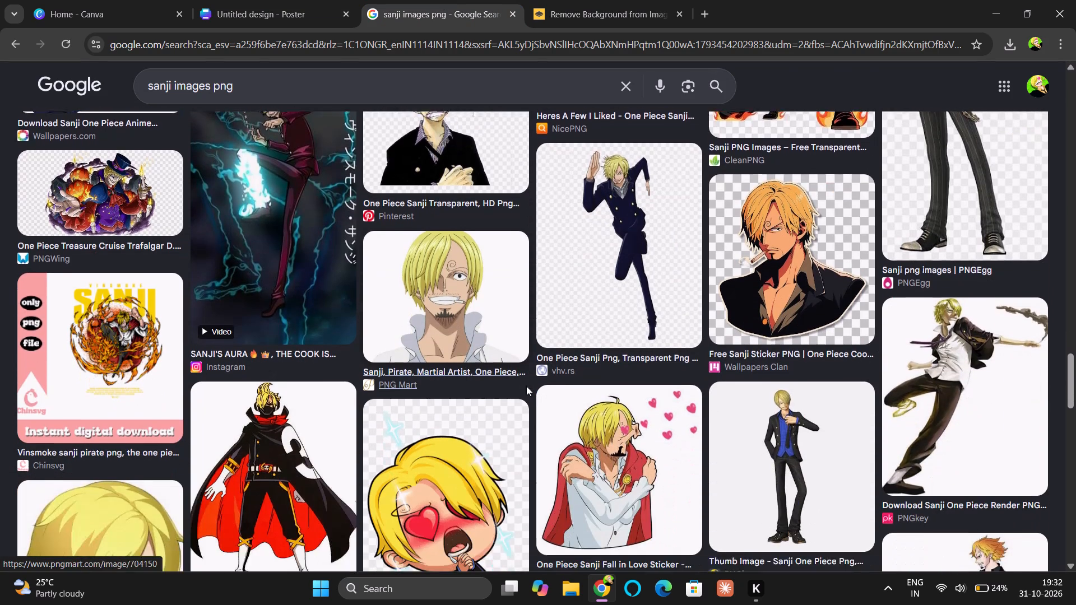
scroll(526, 386, down, 3)
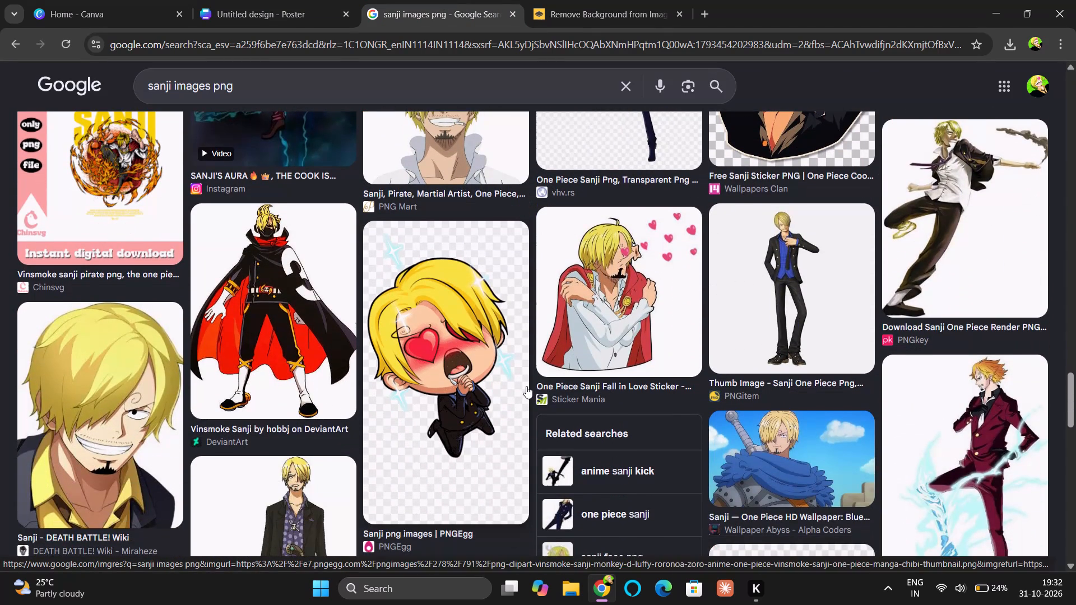
scroll(526, 386, down, 2)
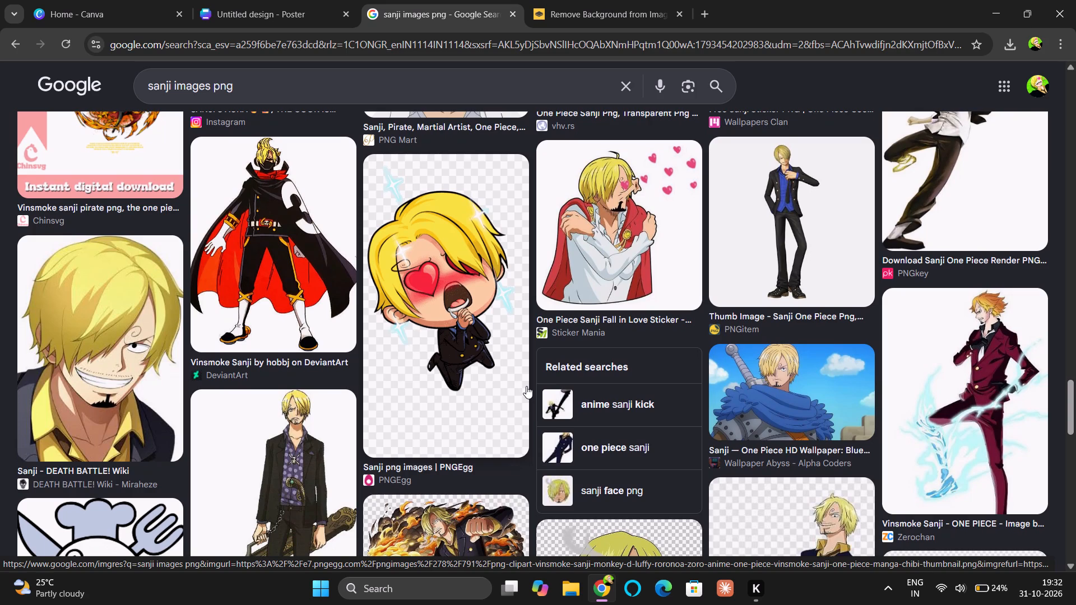
scroll(526, 386, down, 4)
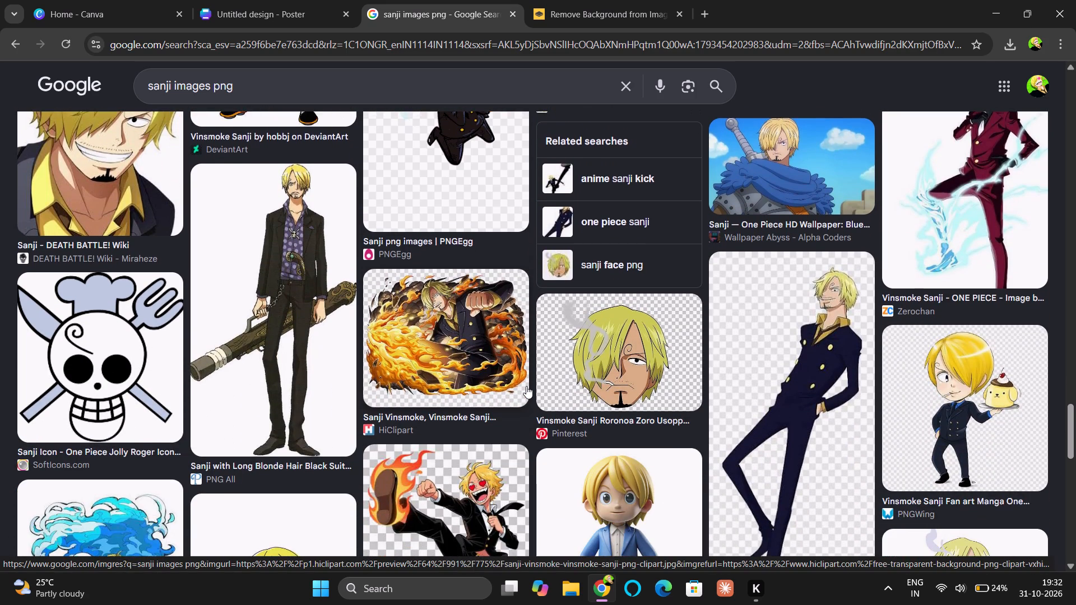
scroll(526, 386, down, 4)
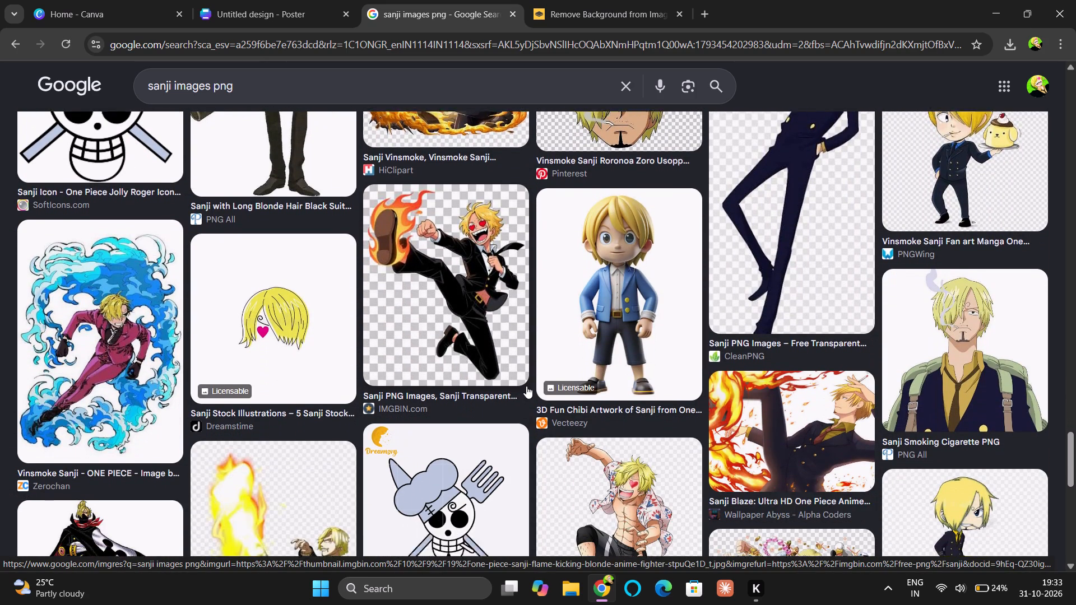
scroll(526, 386, down, 2)
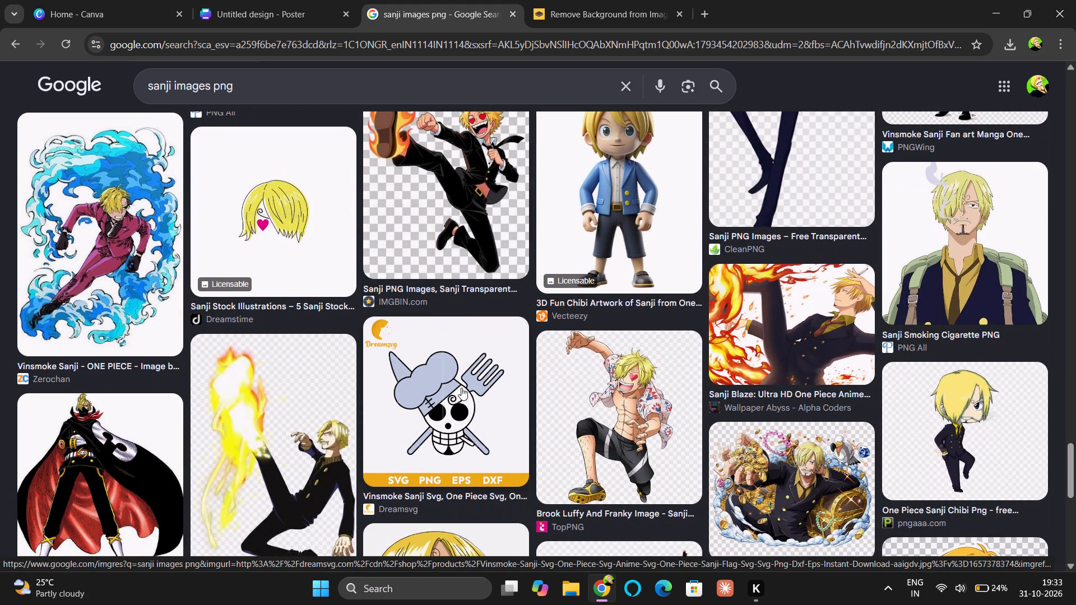
scroll(432, 403, down, 3)
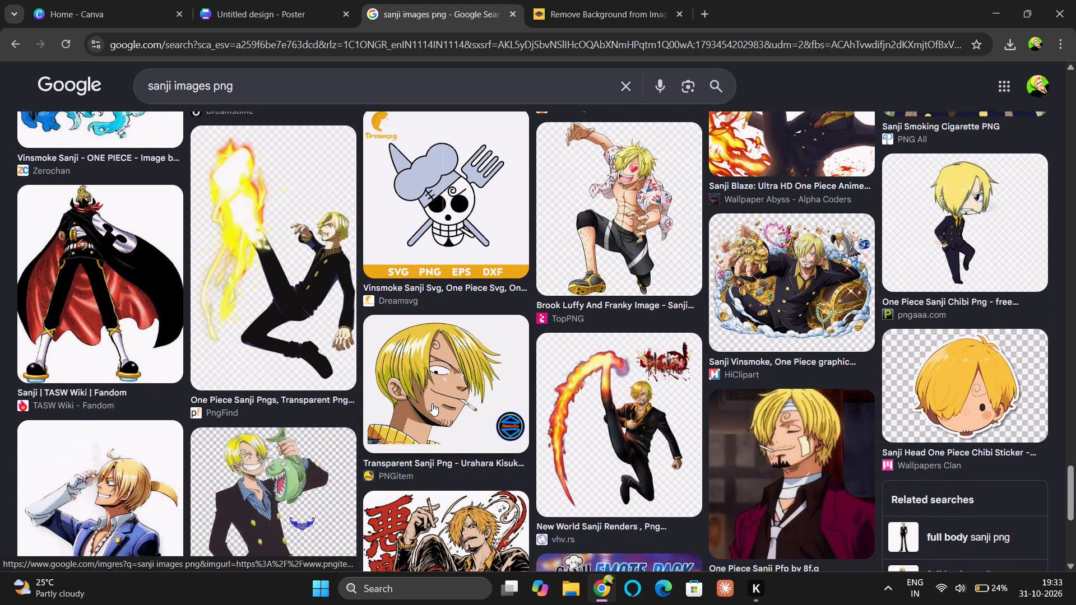
scroll(432, 403, down, 6)
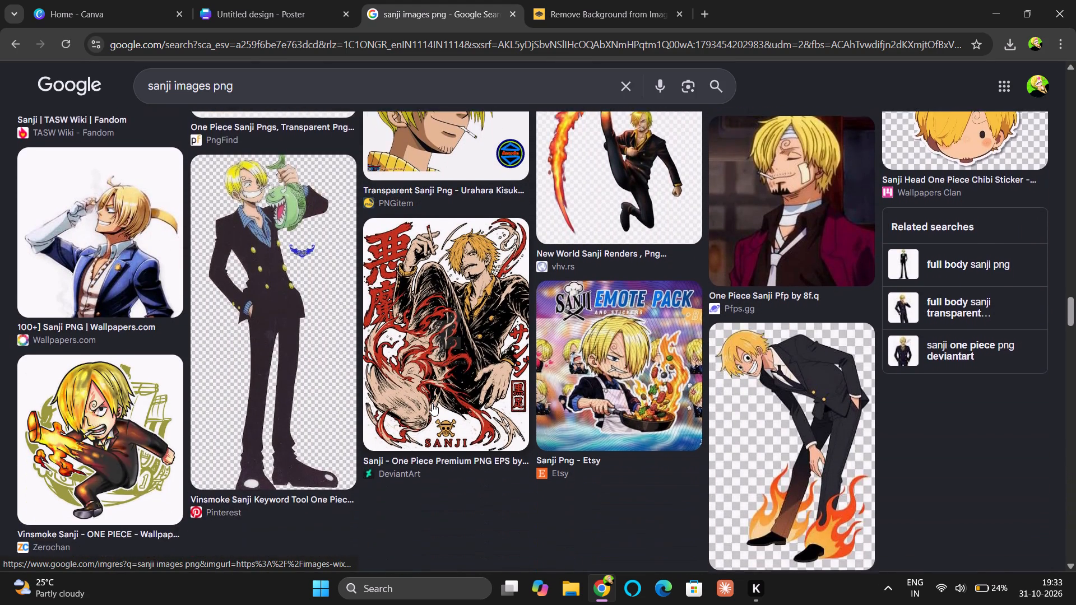
scroll(432, 403, down, 4)
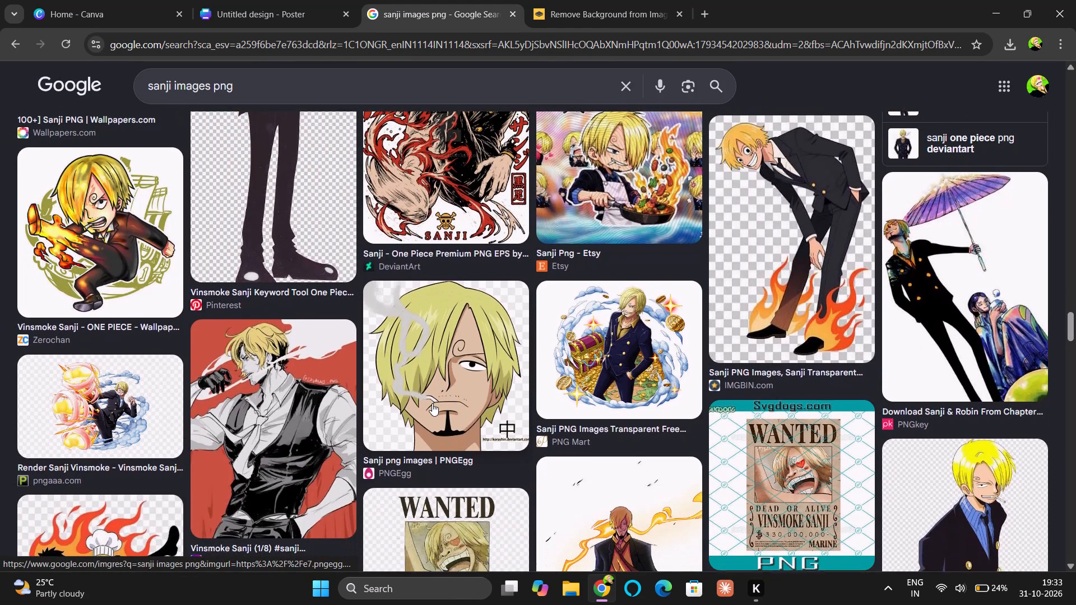
scroll(432, 403, down, 3)
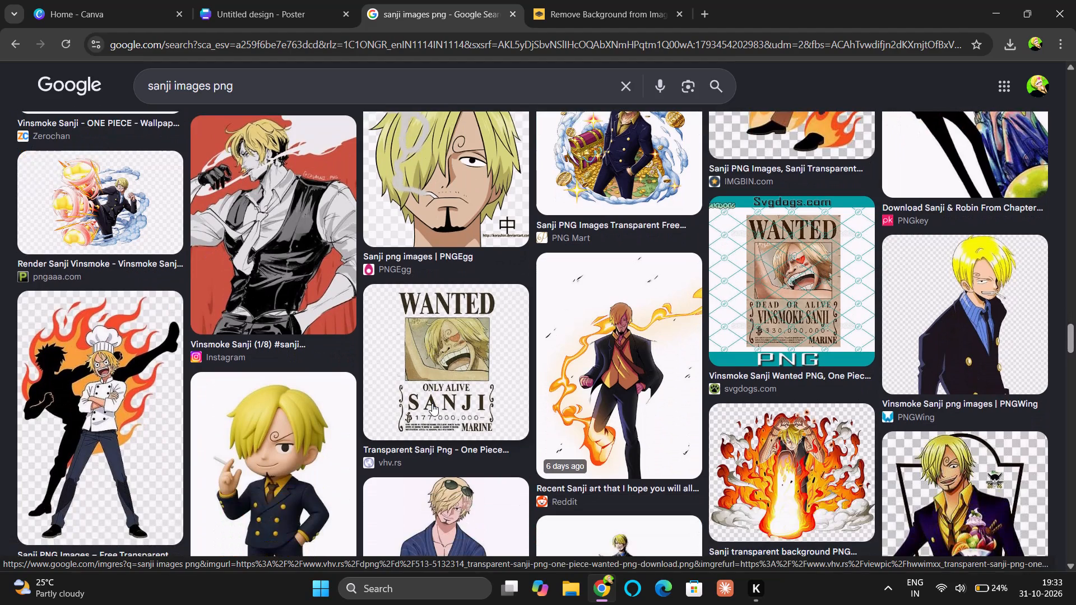
scroll(432, 403, up, 1)
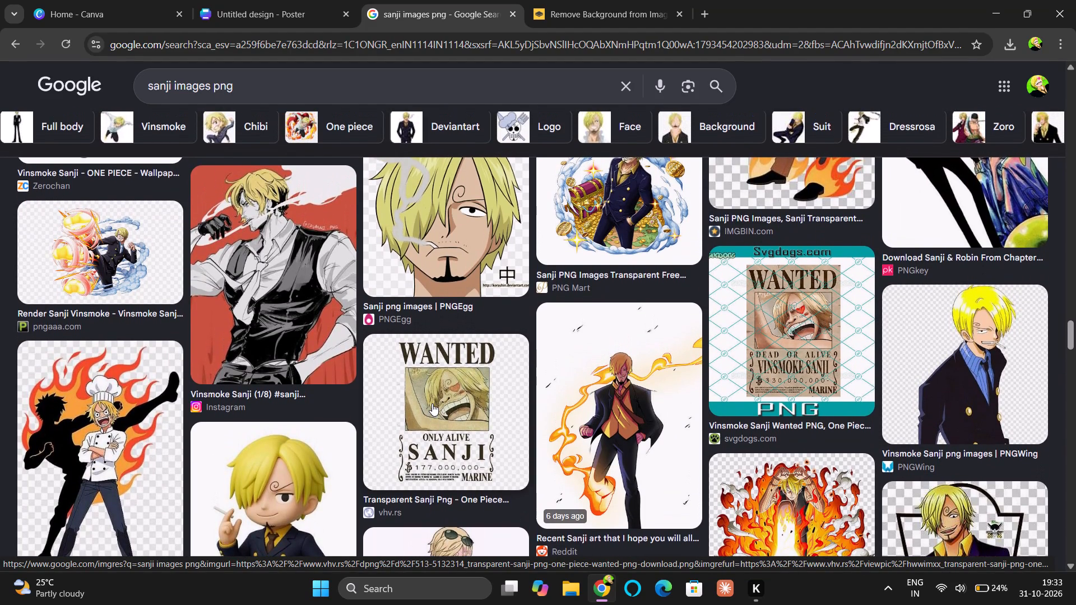
scroll(432, 403, up, 2)
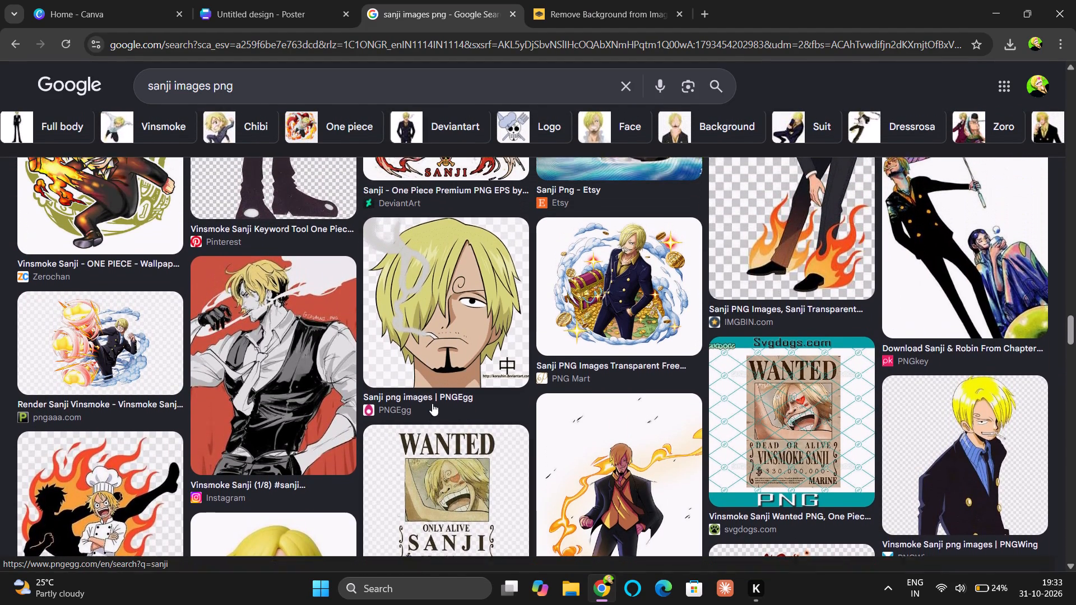
scroll(432, 403, up, 9)
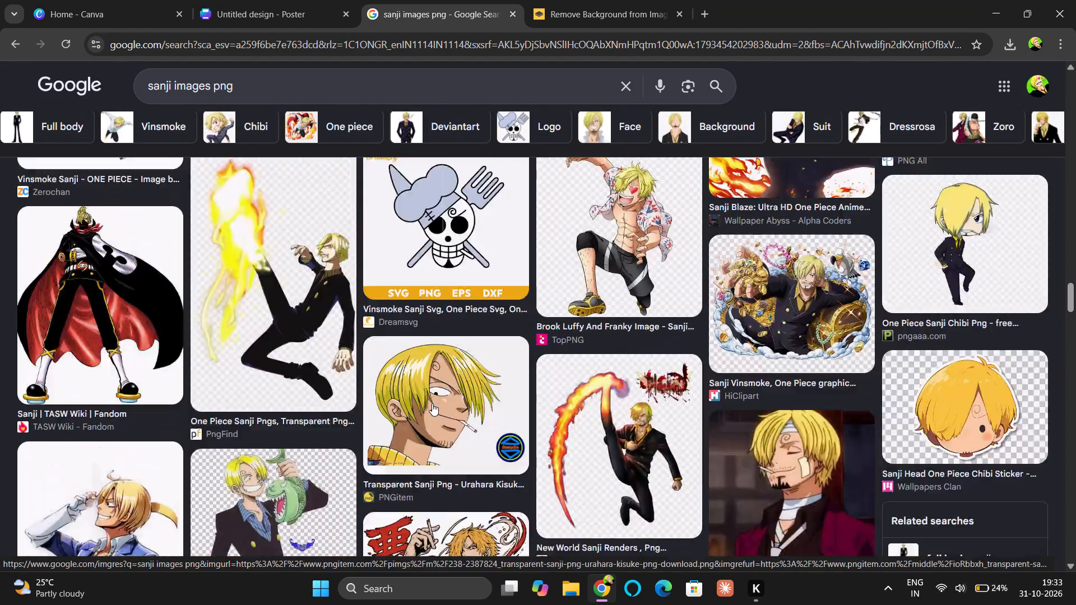
scroll(432, 403, up, 6)
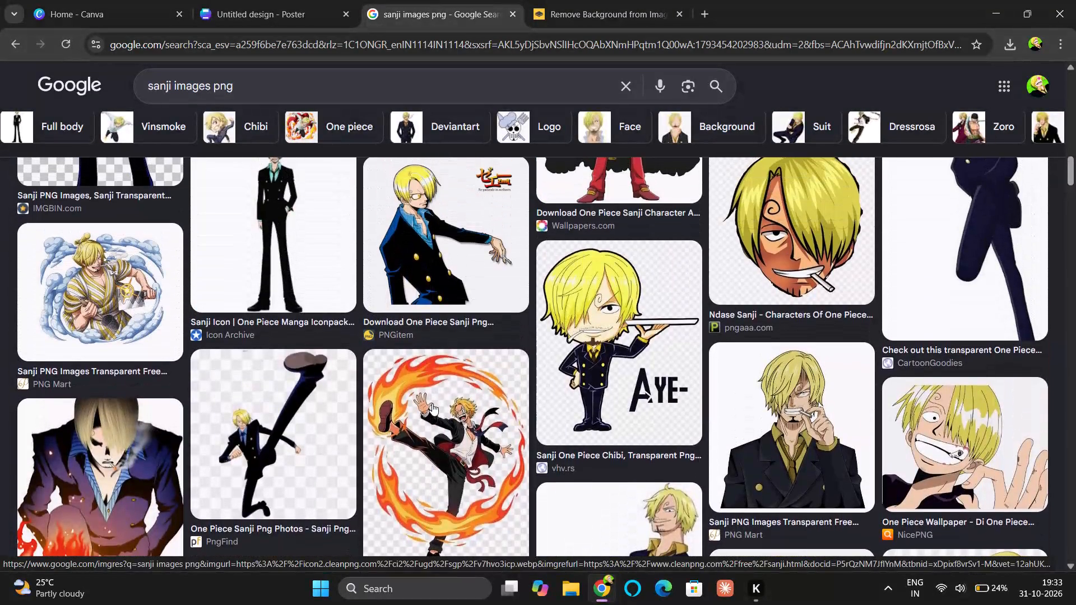
scroll(432, 403, up, 1)
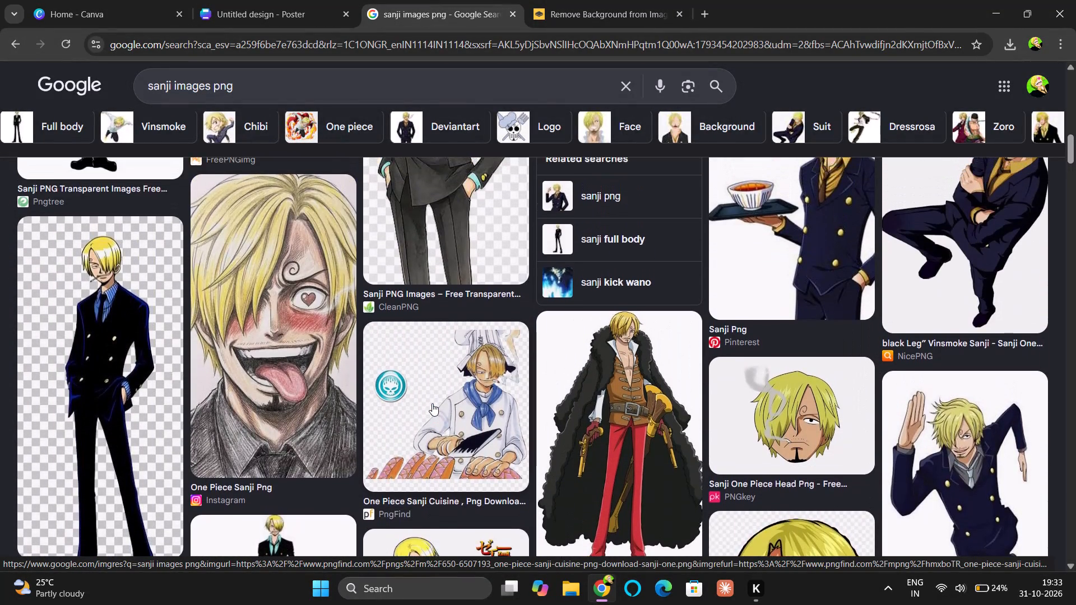
scroll(432, 403, up, 6)
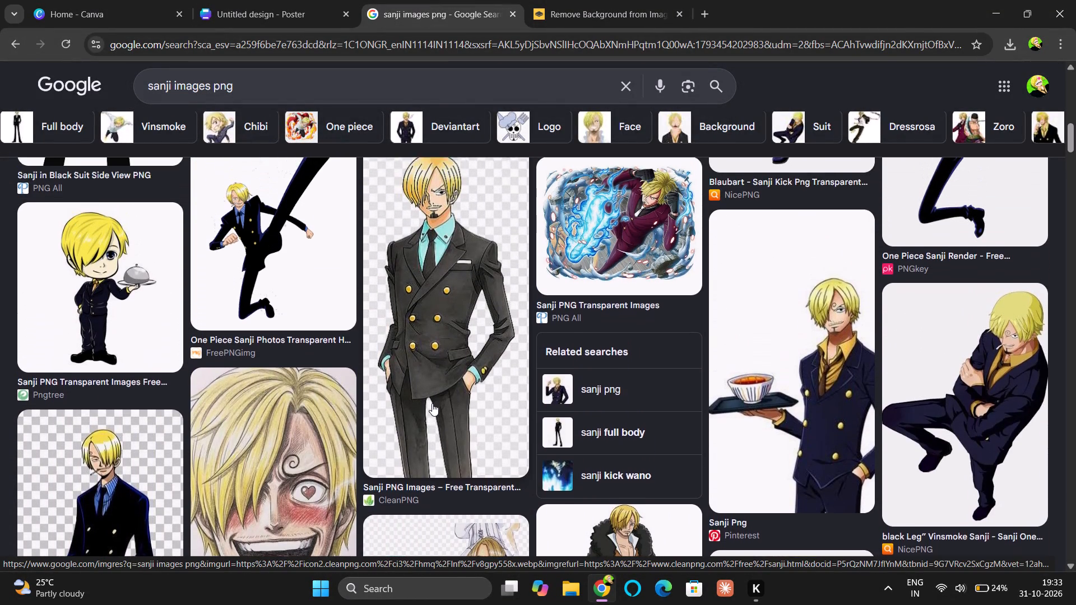
scroll(432, 403, up, 5)
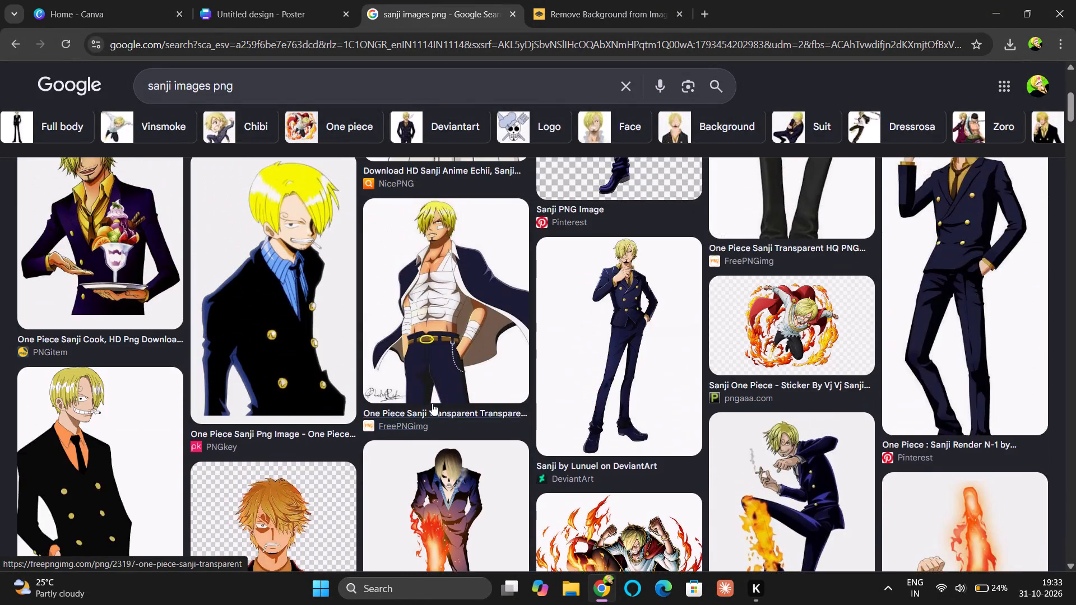
scroll(432, 403, up, 2)
scroll(432, 403, down, 1)
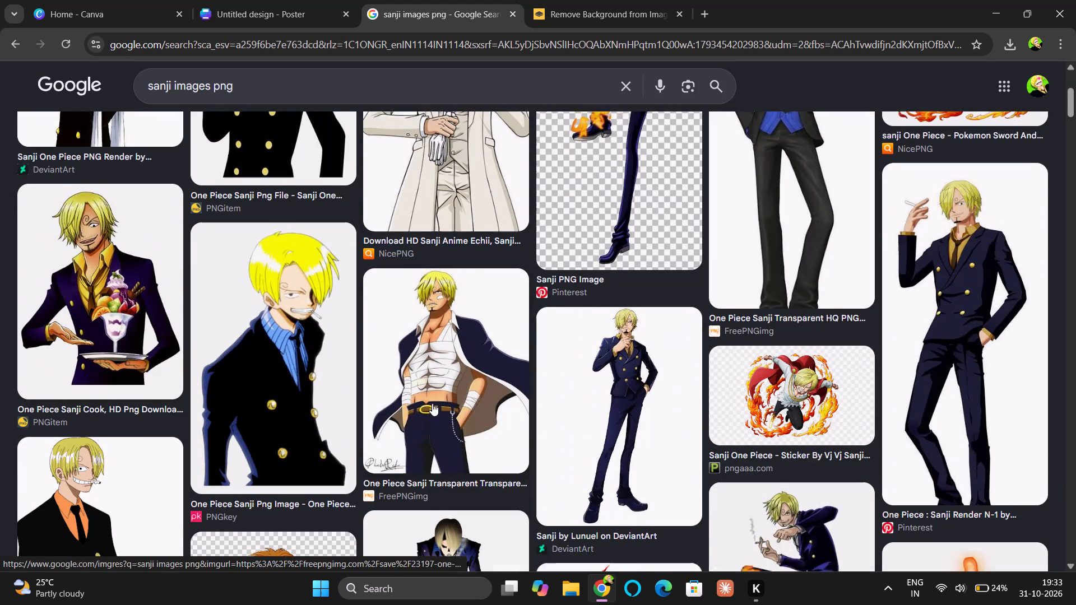
Examine the Google image results for "sanji images png" further down for another full-body Sanji pose, comparing with those already on the Canva poster.
scroll(432, 403, down, 1)
click(282, 3)
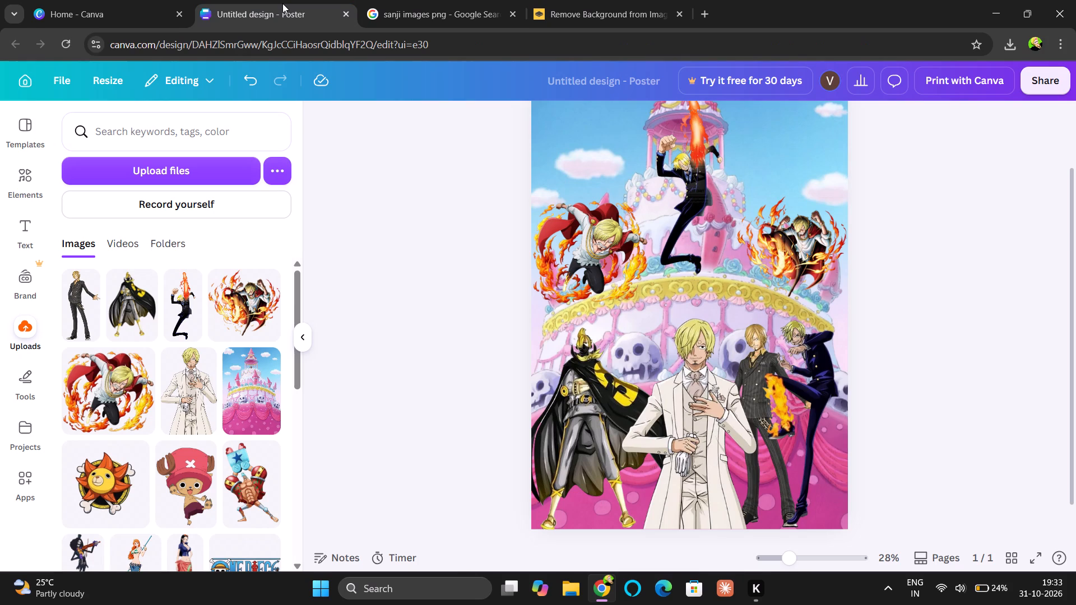
click(383, 2)
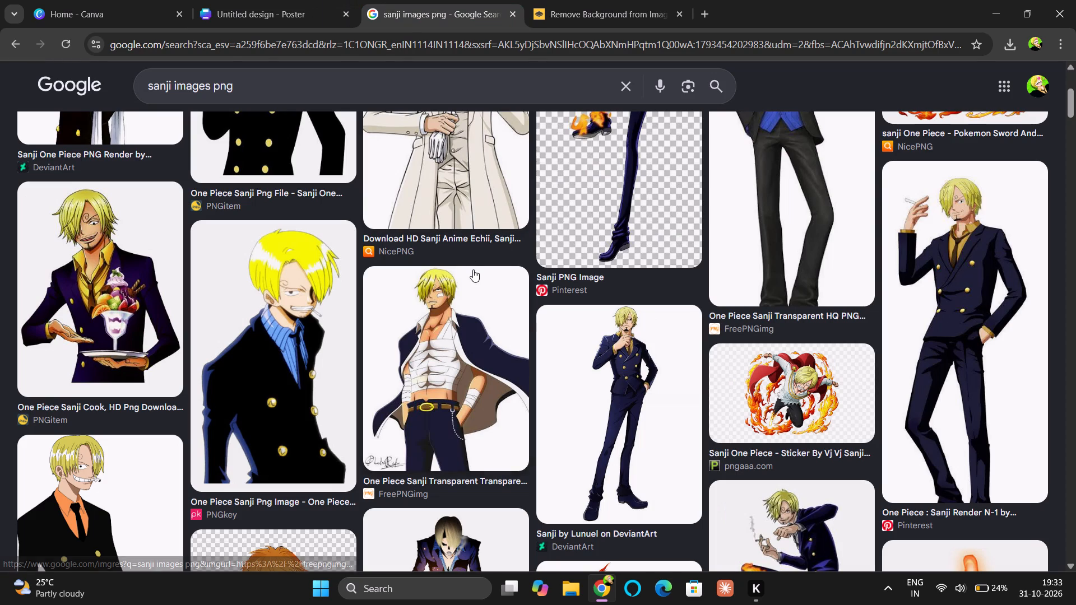
scroll(423, 297, up, 1)
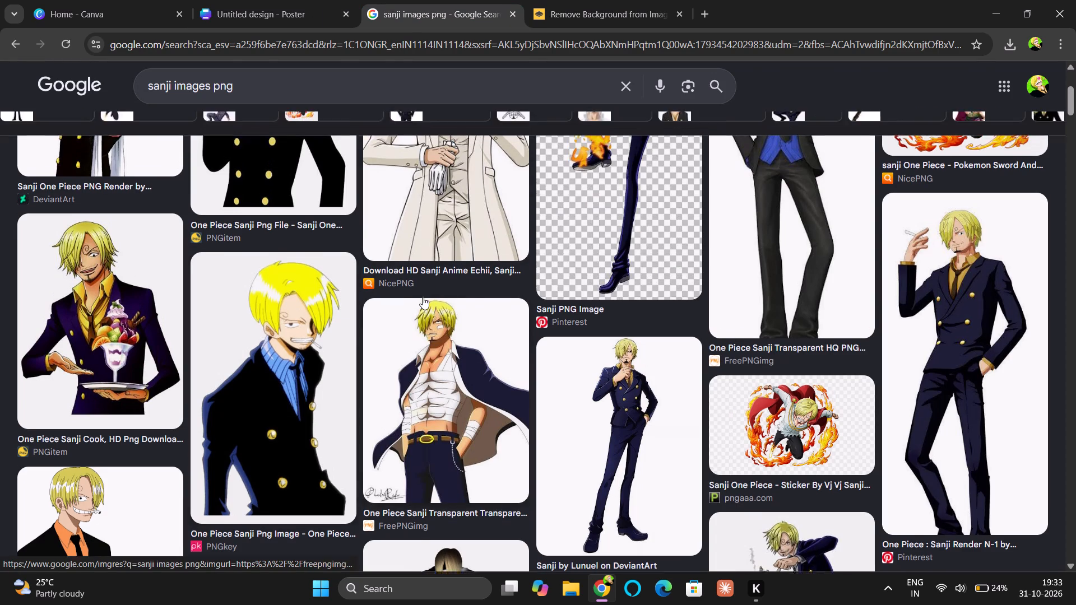
scroll(423, 297, up, 3)
scroll(423, 297, down, 1)
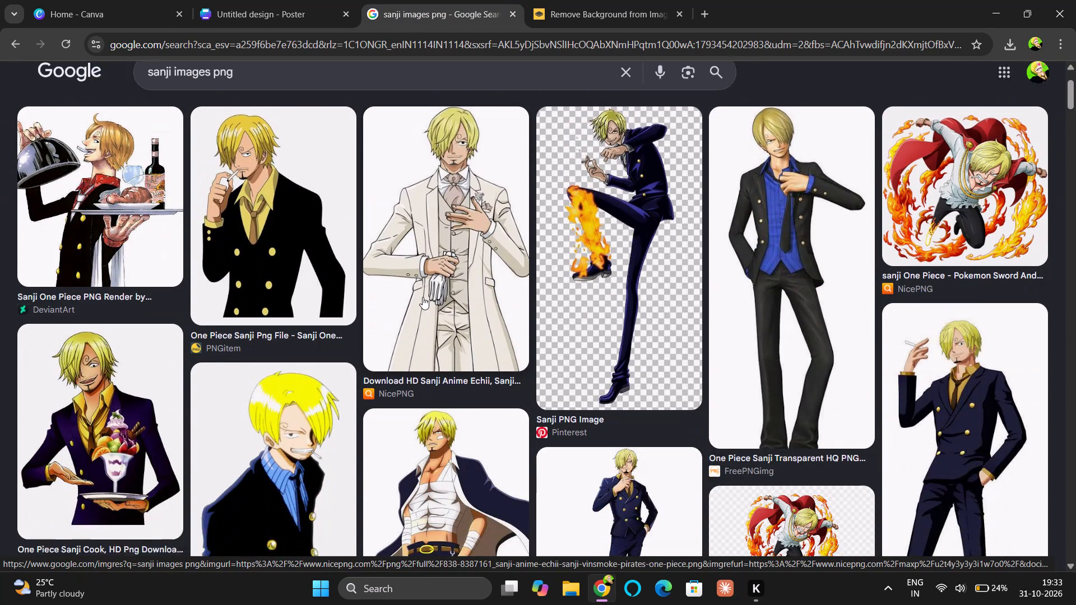
scroll(423, 297, down, 4)
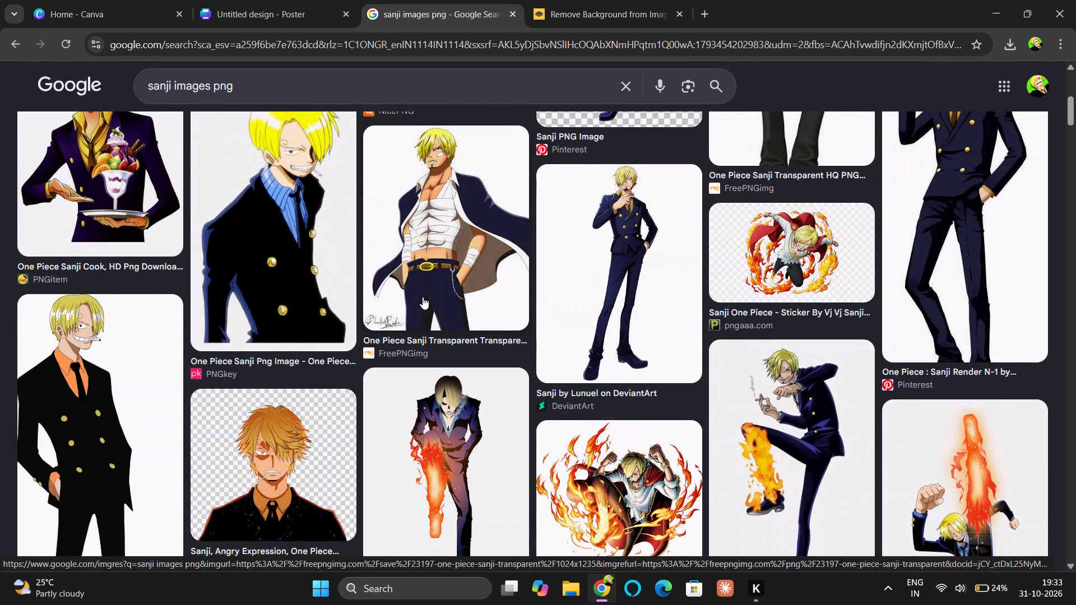
scroll(423, 297, down, 3)
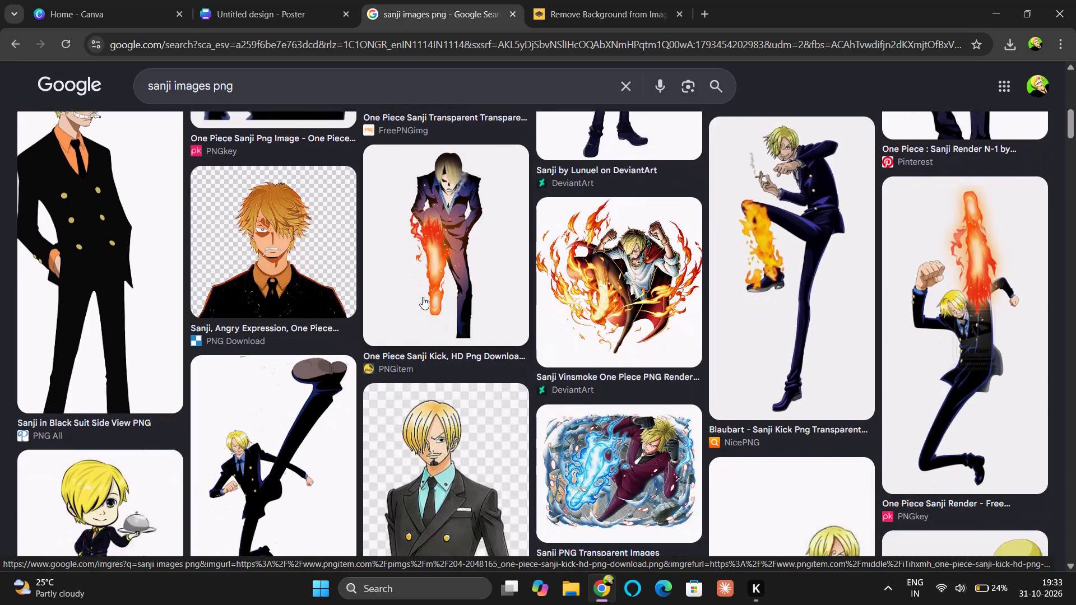
scroll(423, 297, down, 5)
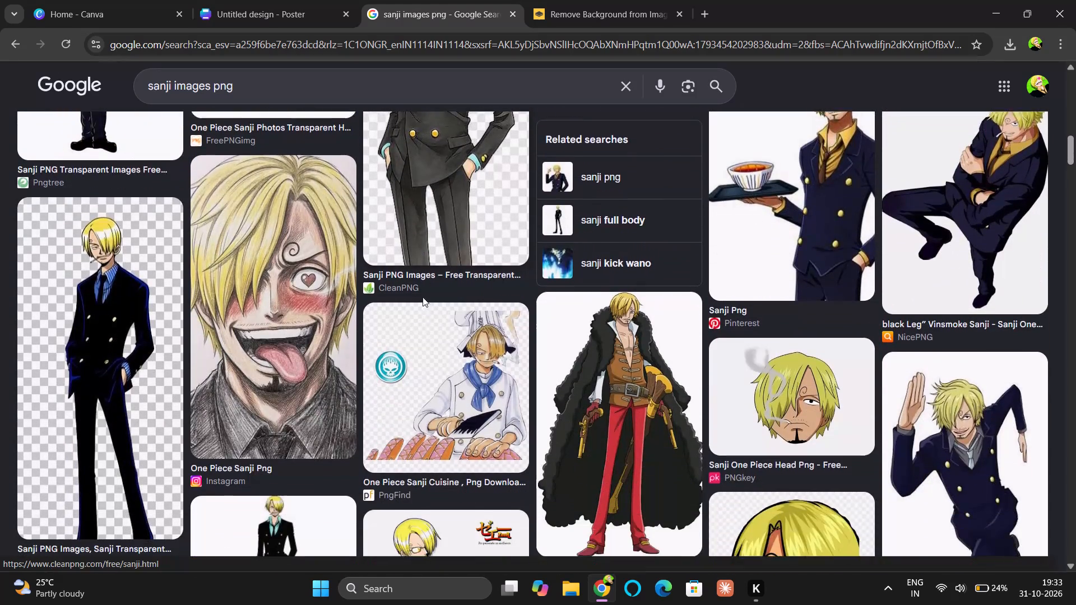
scroll(423, 297, down, 4)
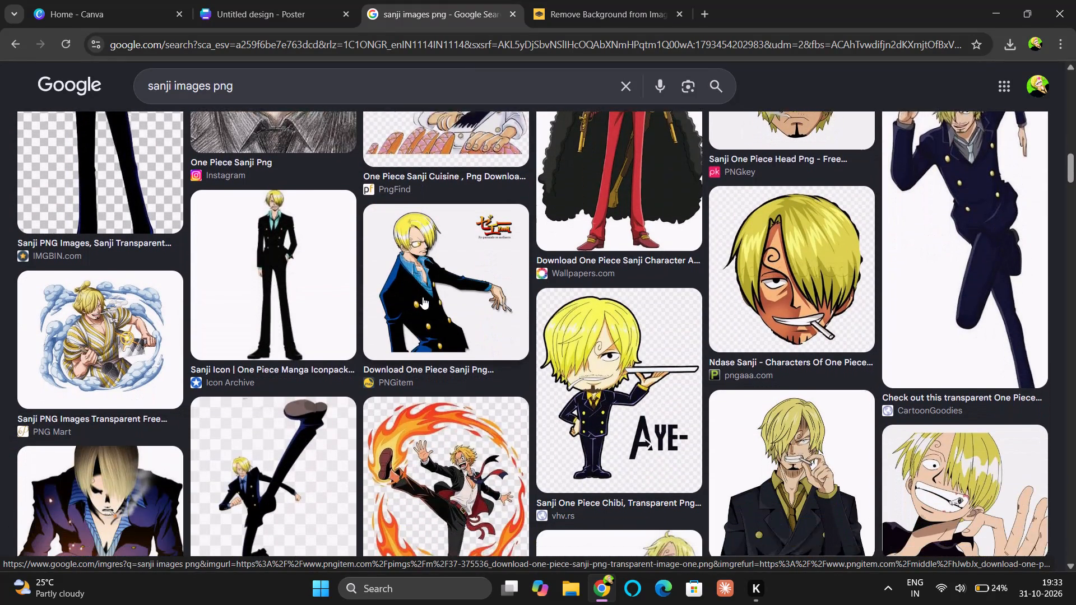
scroll(423, 297, down, 3)
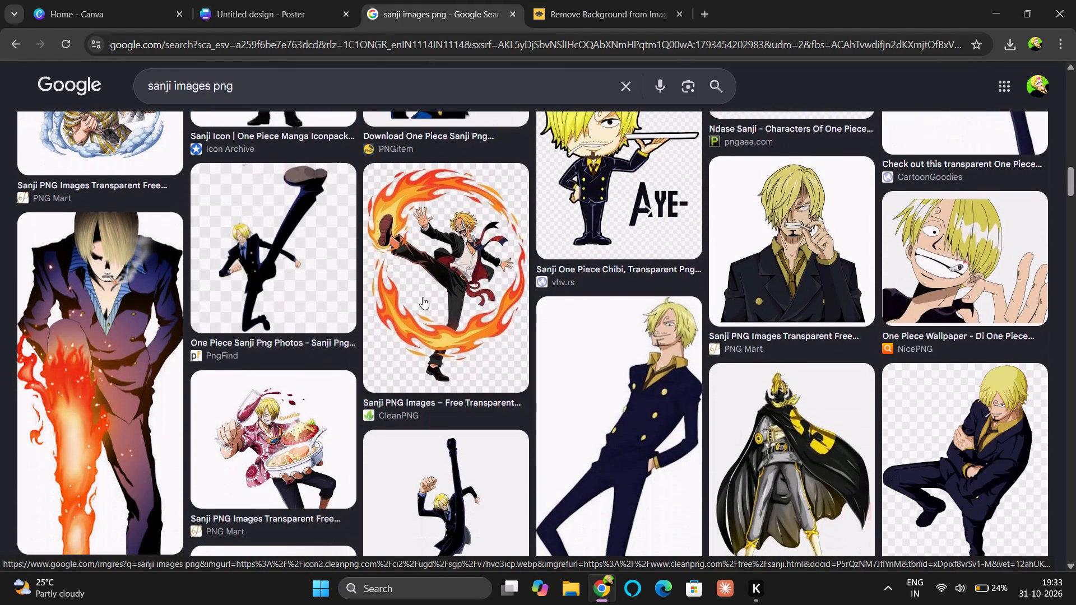
scroll(423, 297, down, 2)
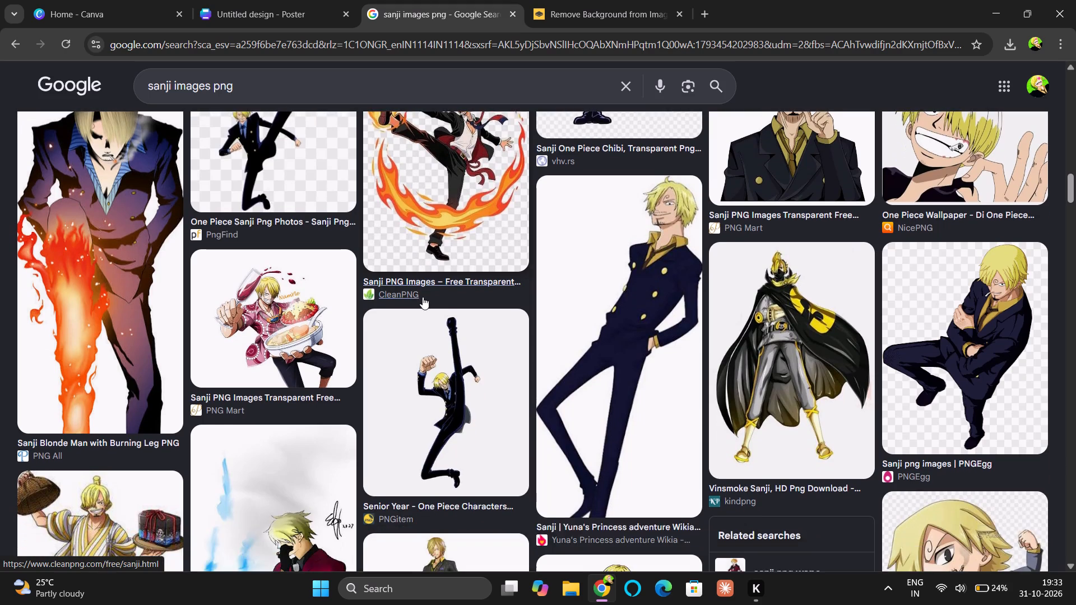
scroll(423, 297, down, 2)
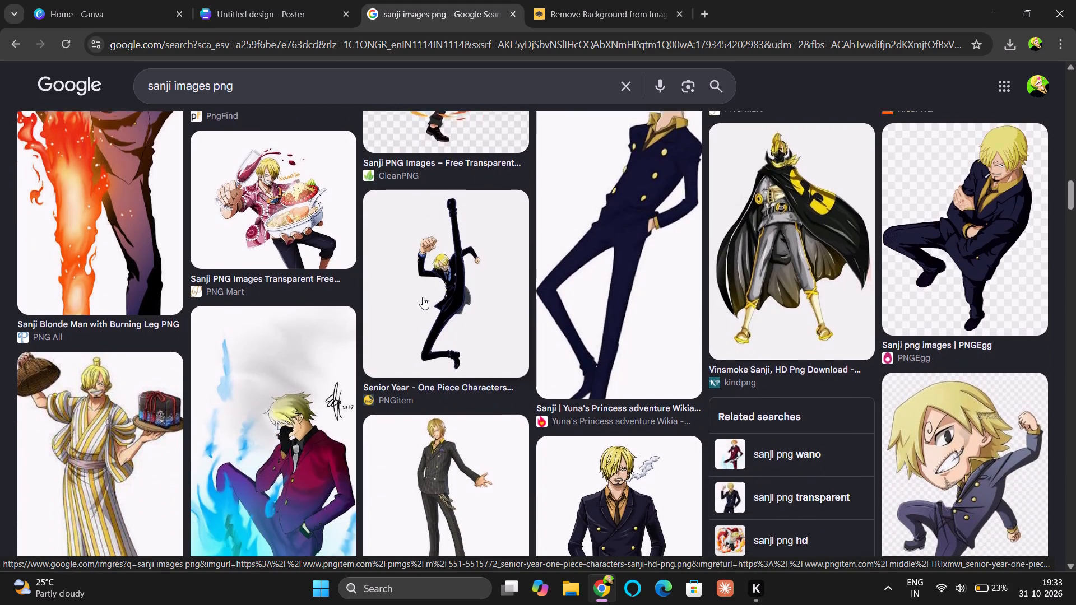
scroll(423, 297, down, 6)
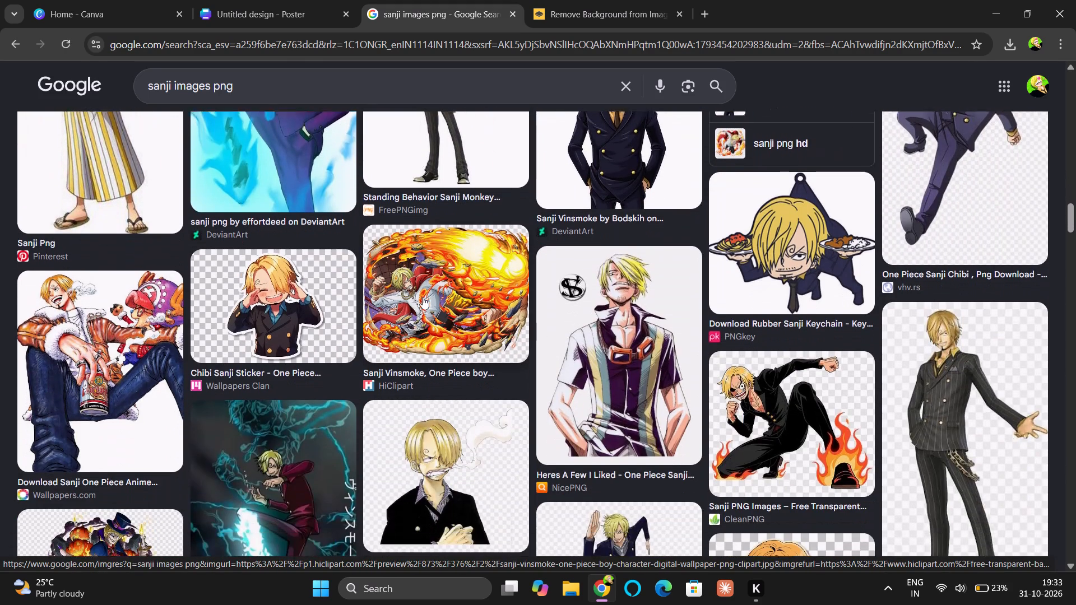
scroll(423, 297, down, 5)
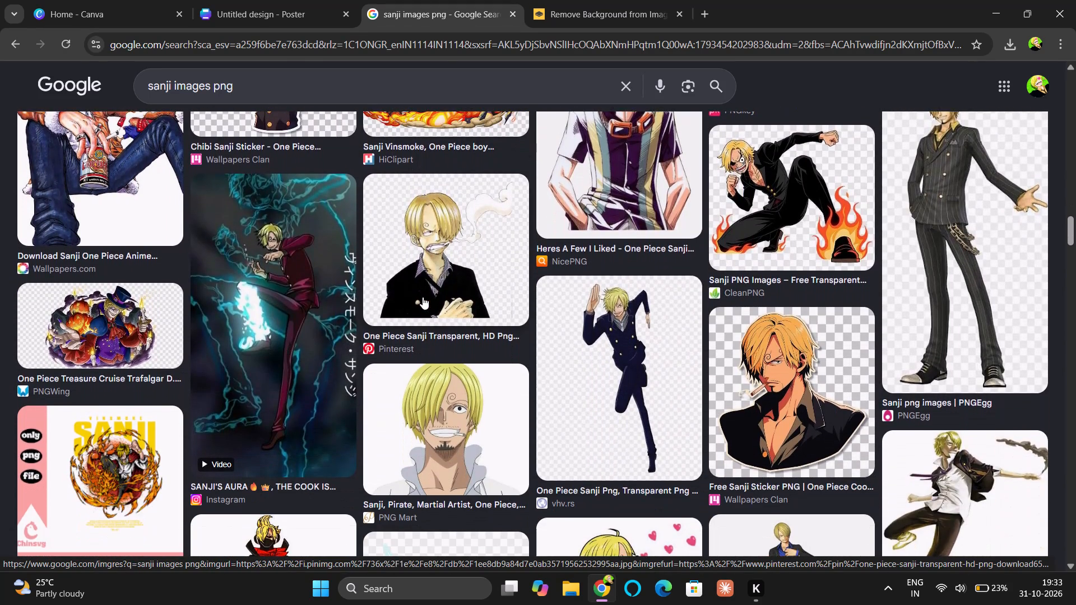
scroll(423, 297, down, 7)
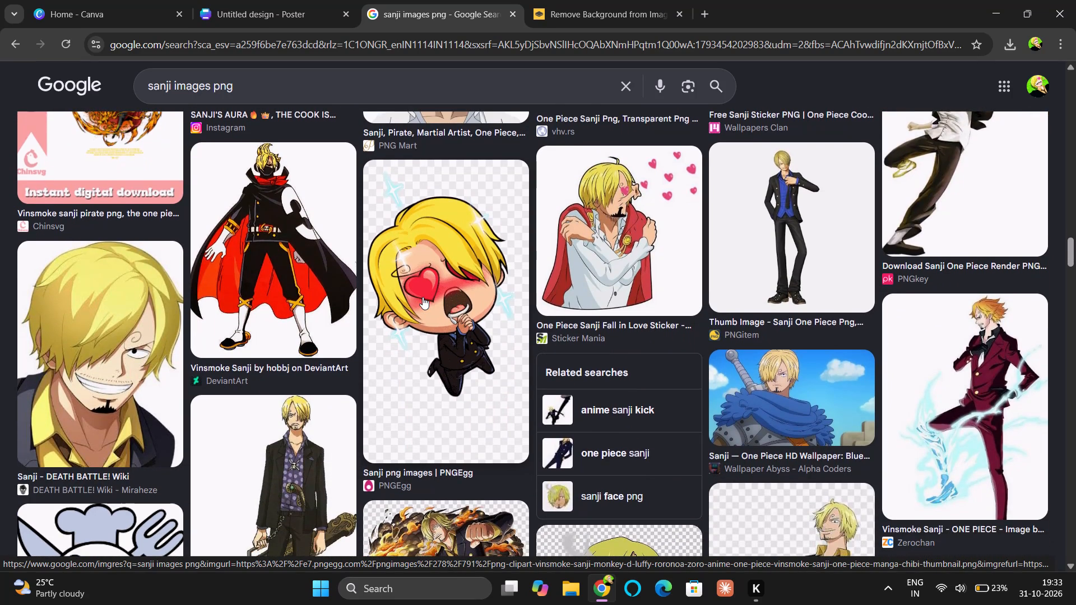
scroll(423, 297, down, 3)
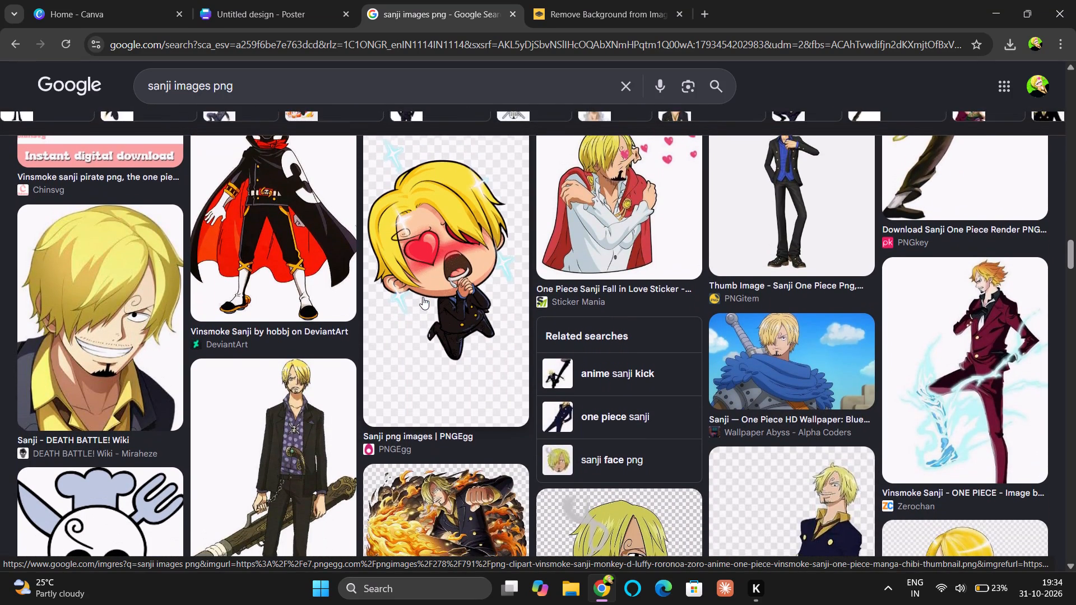
scroll(423, 297, down, 2)
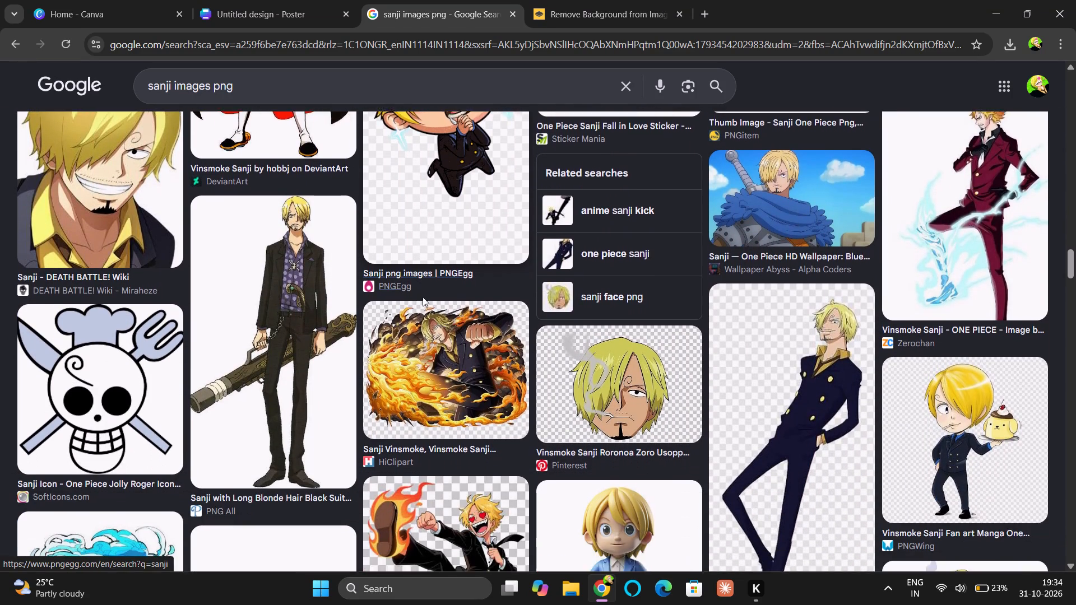
scroll(423, 297, down, 3)
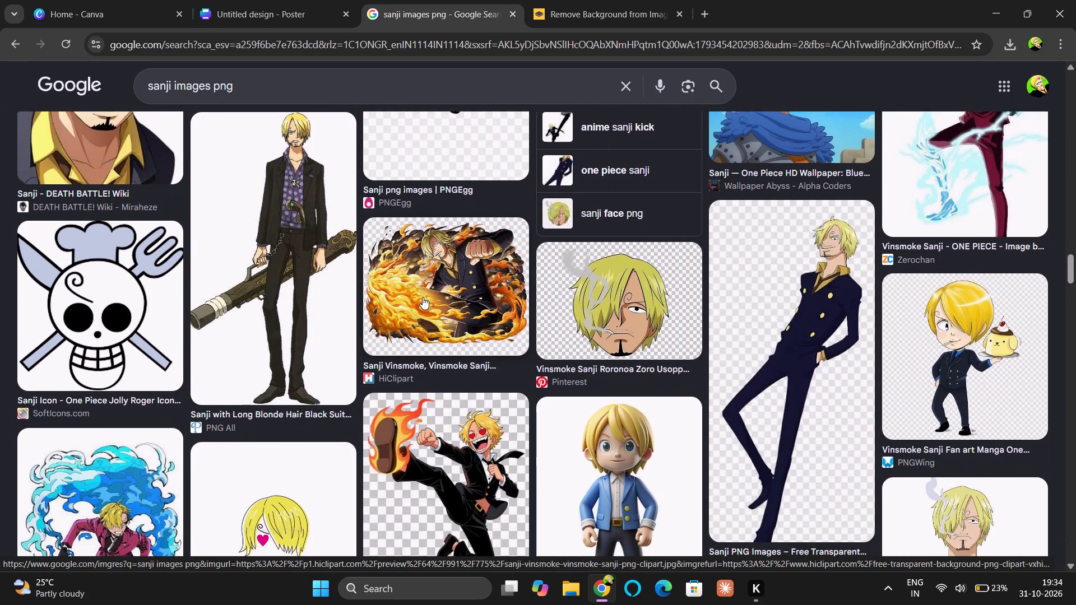
scroll(423, 297, down, 3)
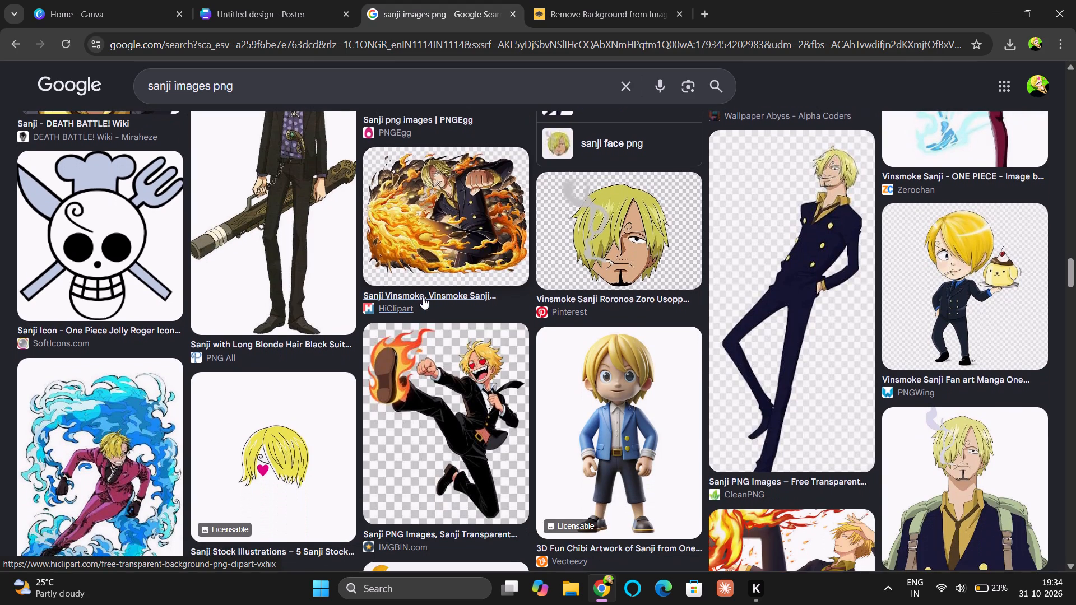
scroll(423, 297, down, 3)
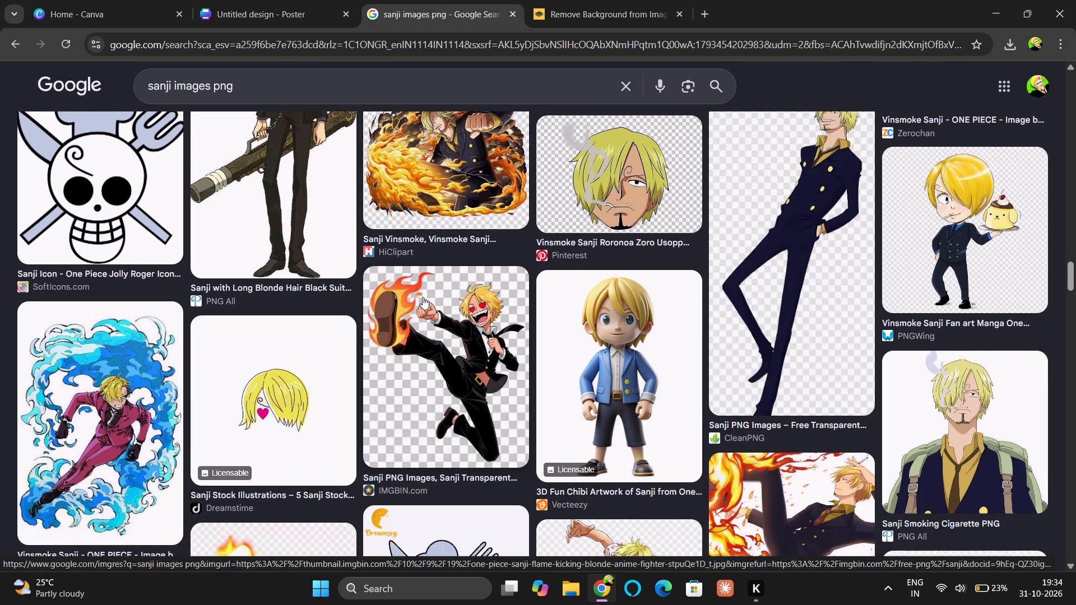
scroll(423, 297, down, 2)
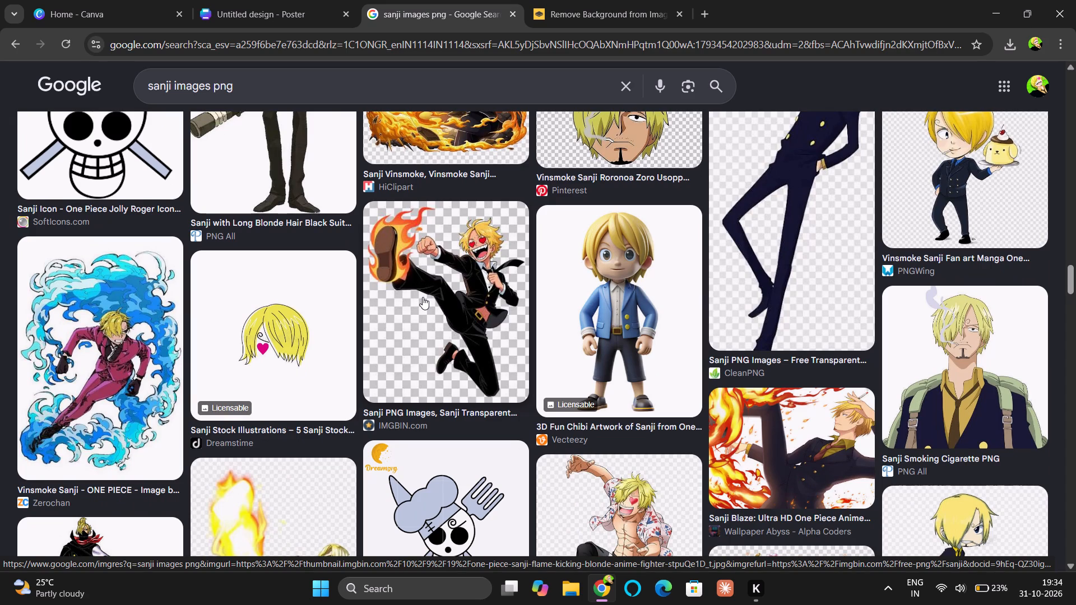
scroll(423, 297, down, 1)
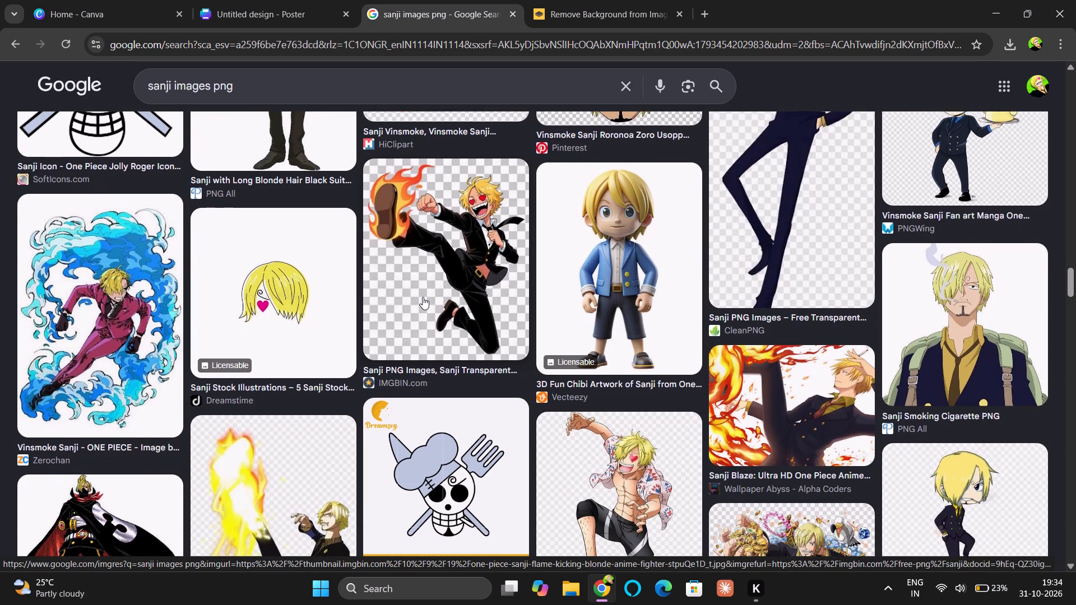
scroll(423, 297, down, 1)
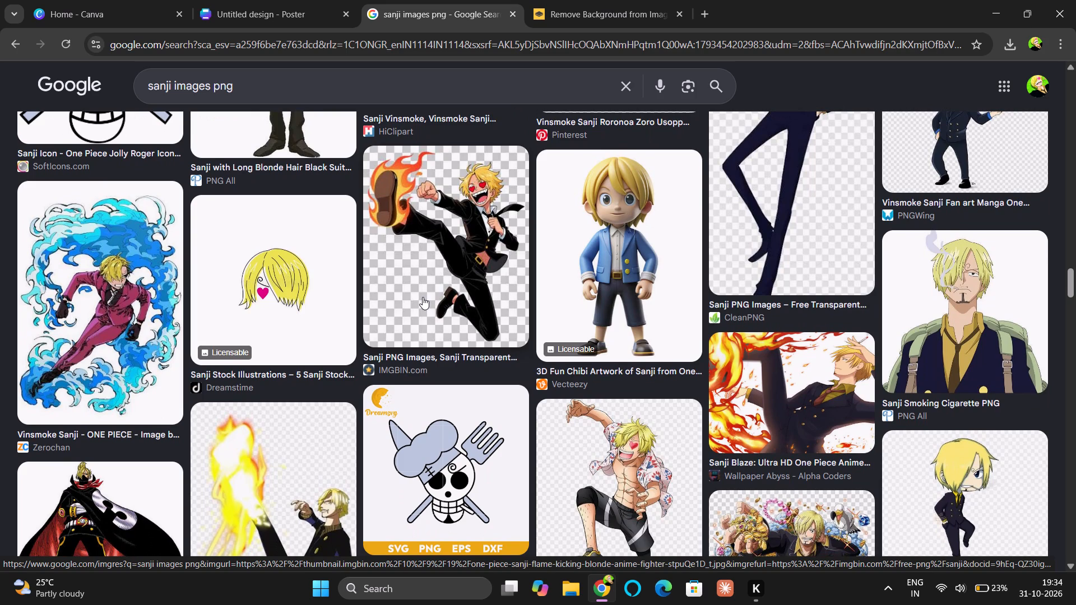
scroll(423, 297, down, 1)
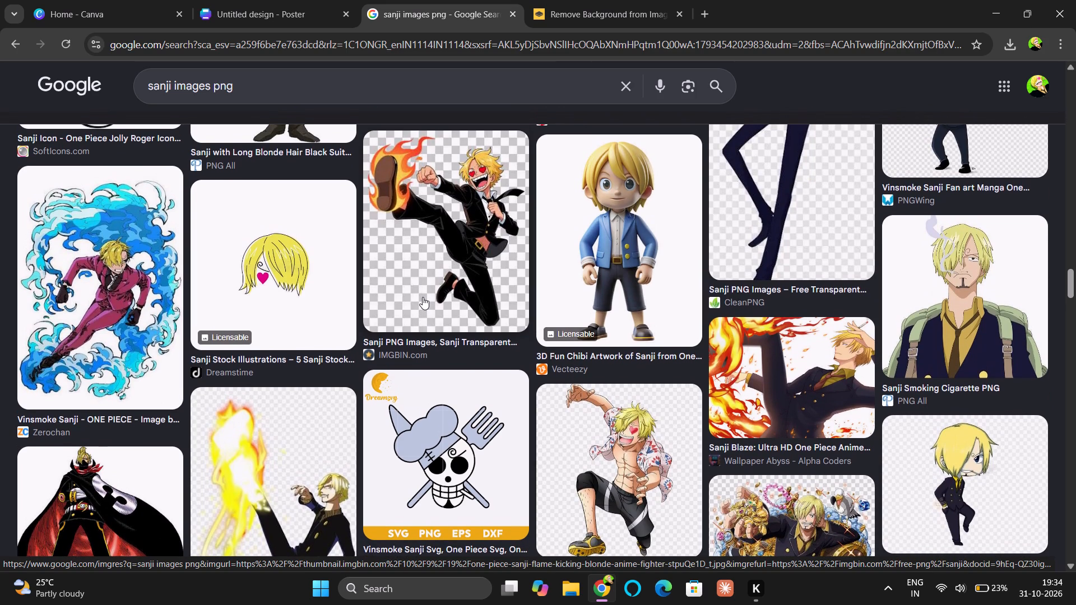
scroll(423, 297, down, 3)
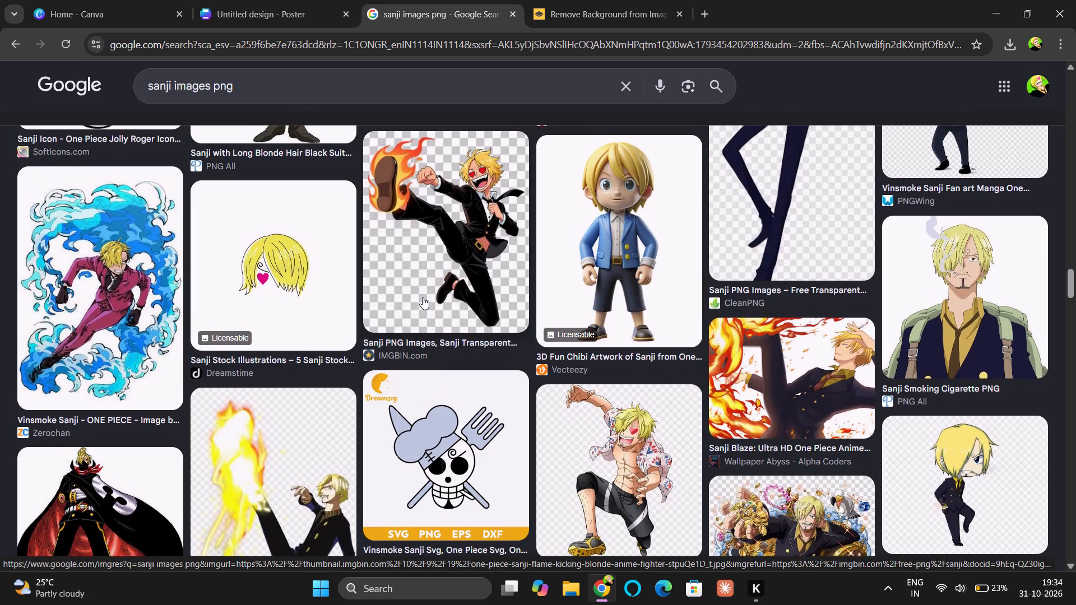
scroll(423, 297, down, 1)
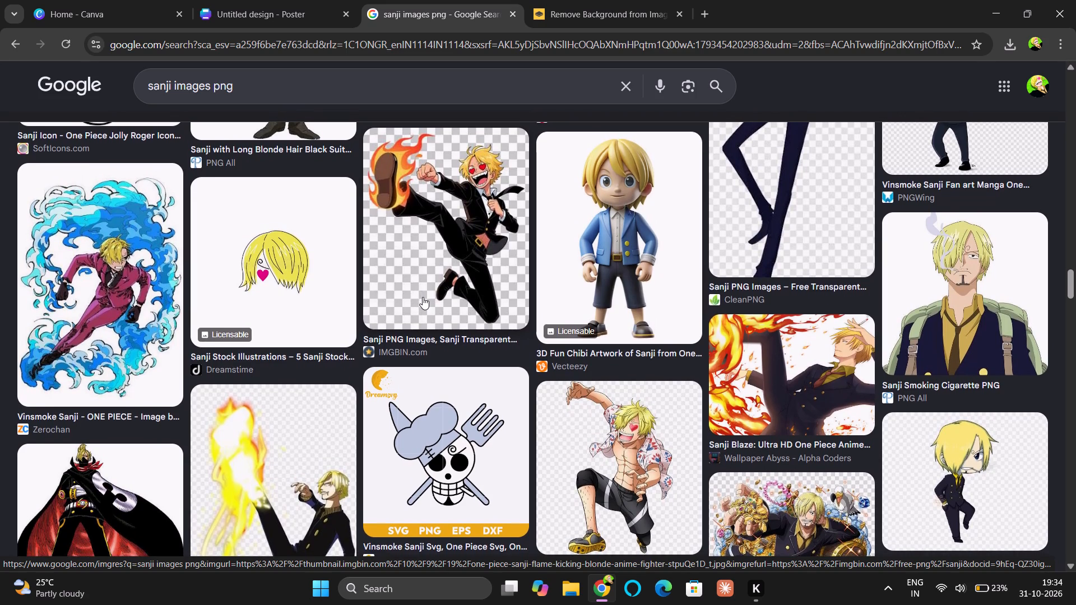
scroll(423, 297, down, 2)
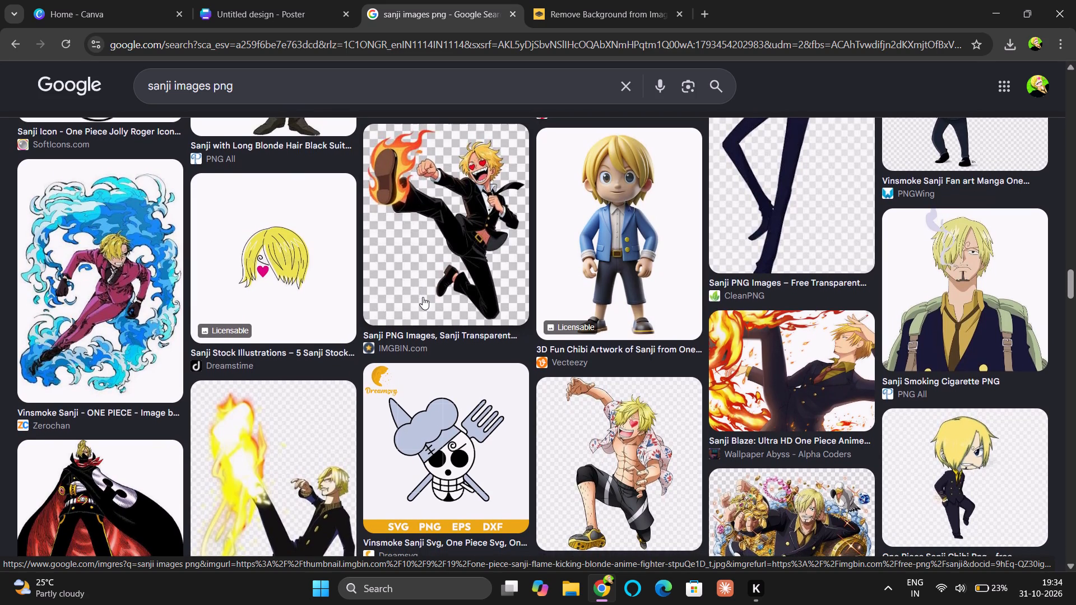
scroll(423, 297, down, 2)
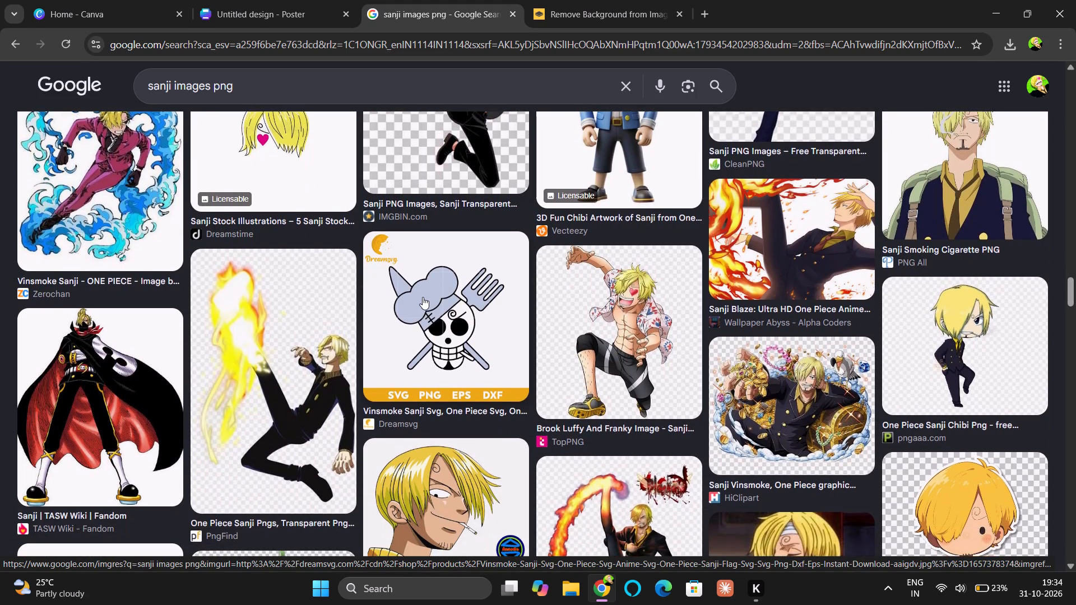
scroll(423, 297, down, 3)
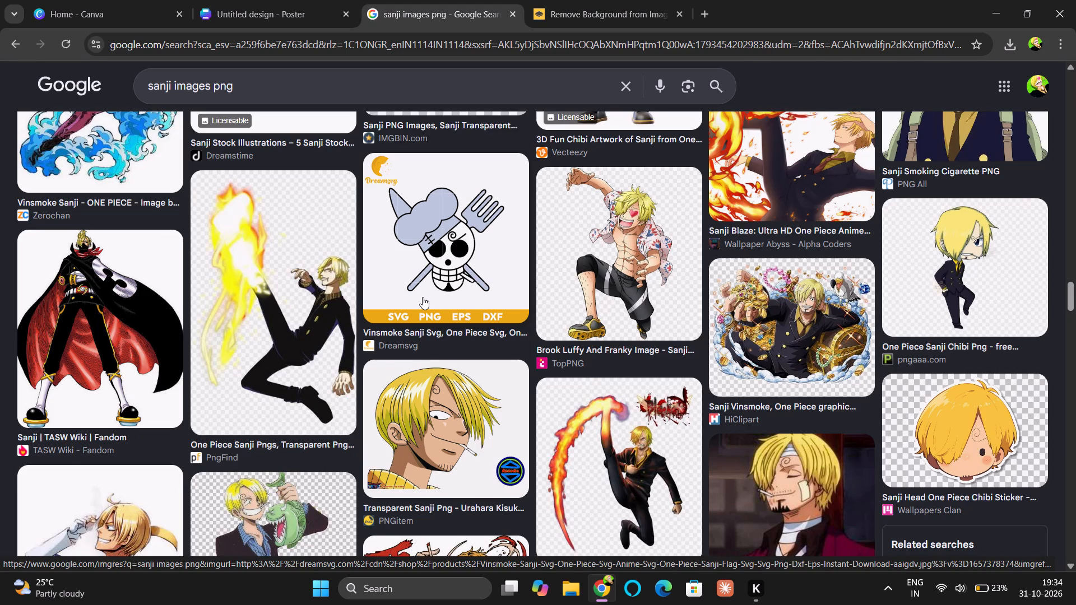
scroll(423, 297, down, 2)
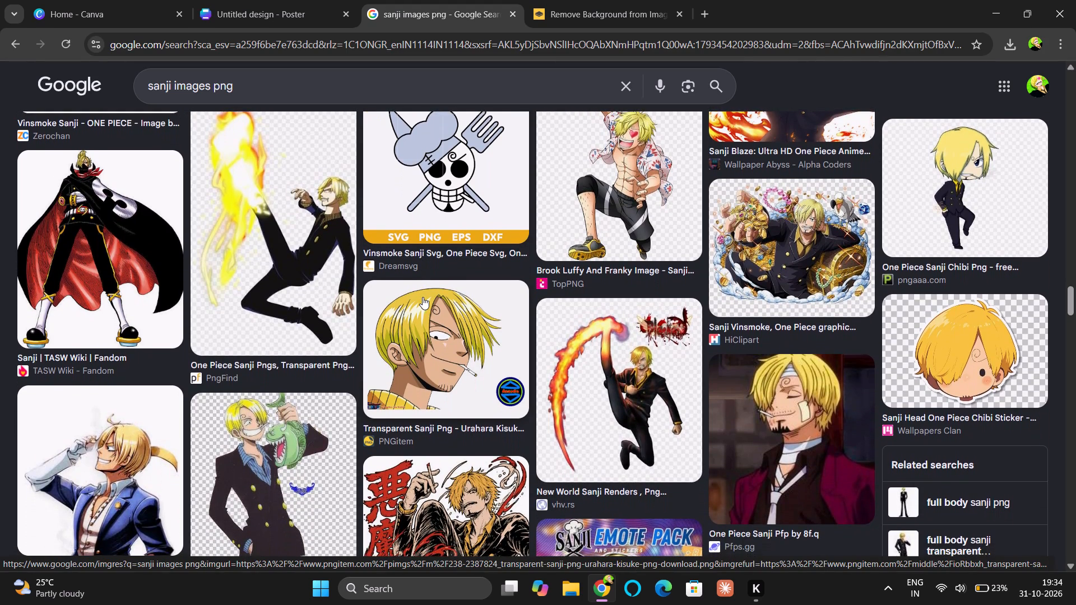
scroll(423, 297, down, 1)
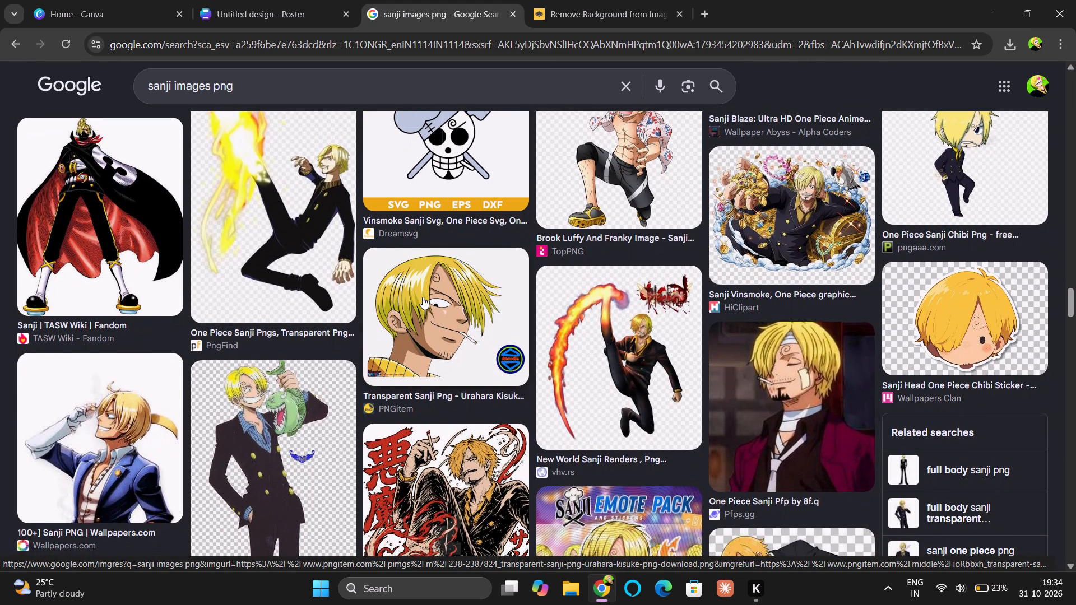
scroll(423, 297, down, 3)
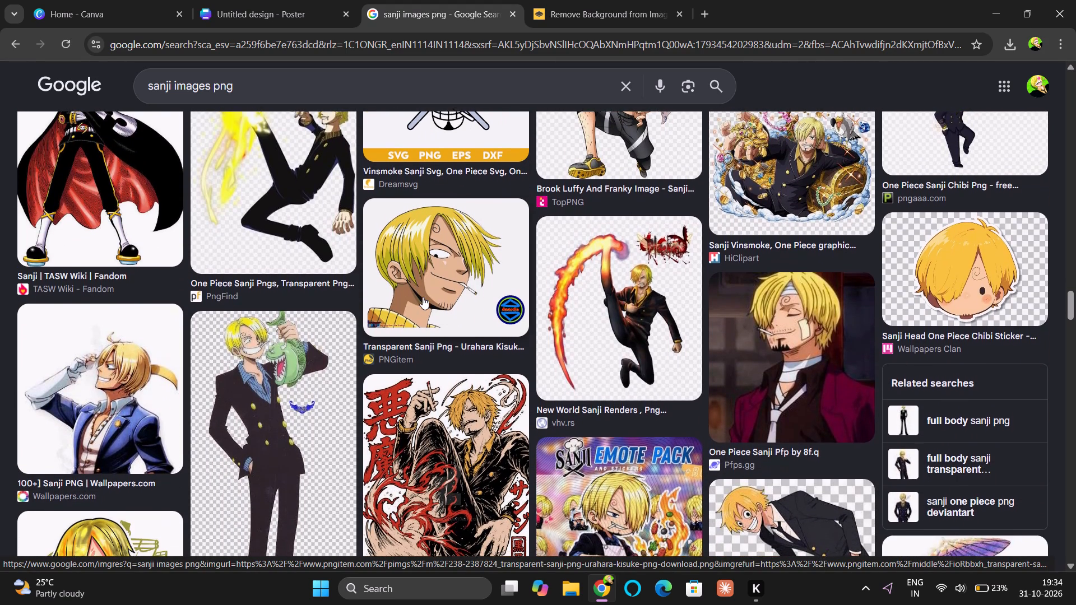
scroll(423, 297, down, 3)
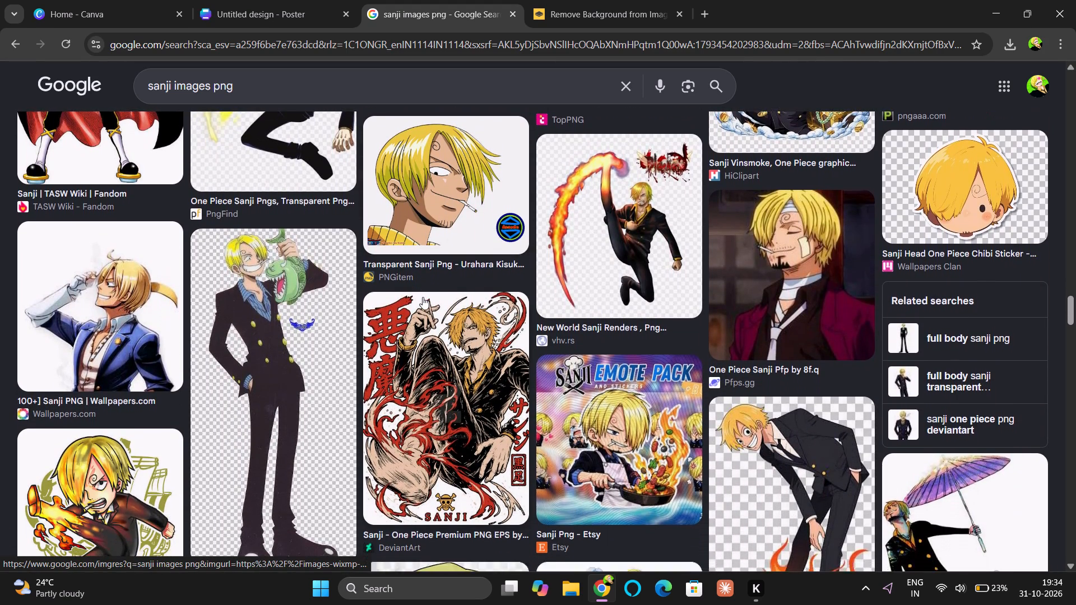
scroll(423, 297, down, 2)
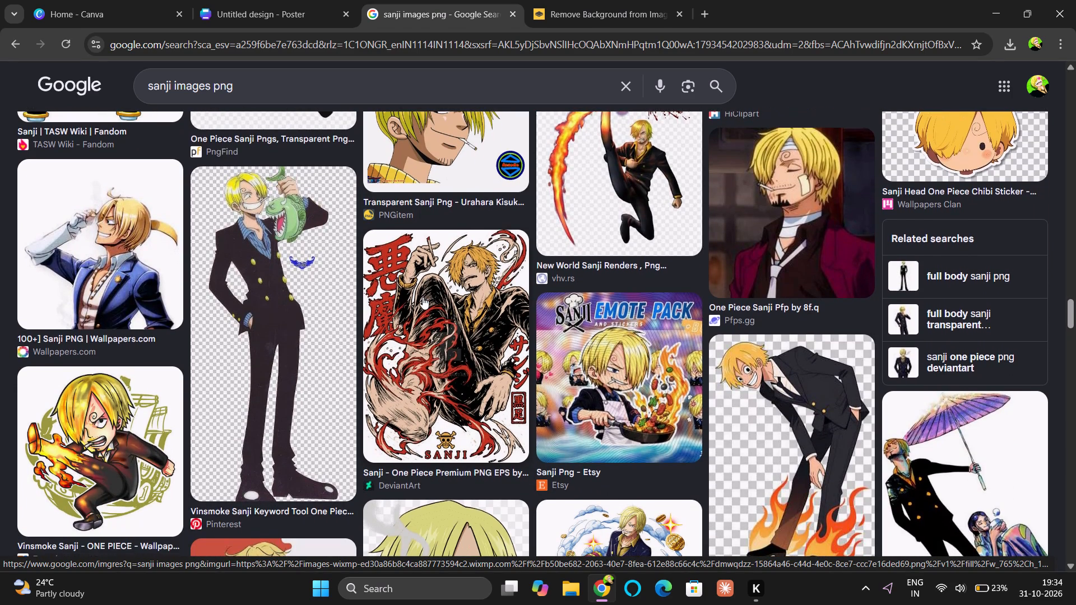
scroll(423, 297, down, 1)
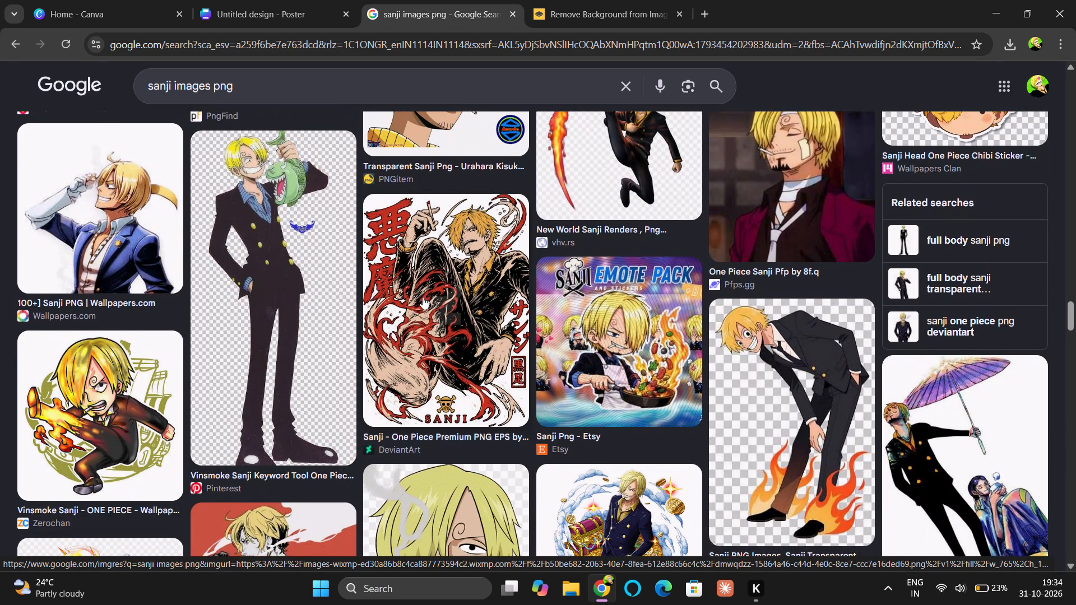
scroll(423, 297, up, 1)
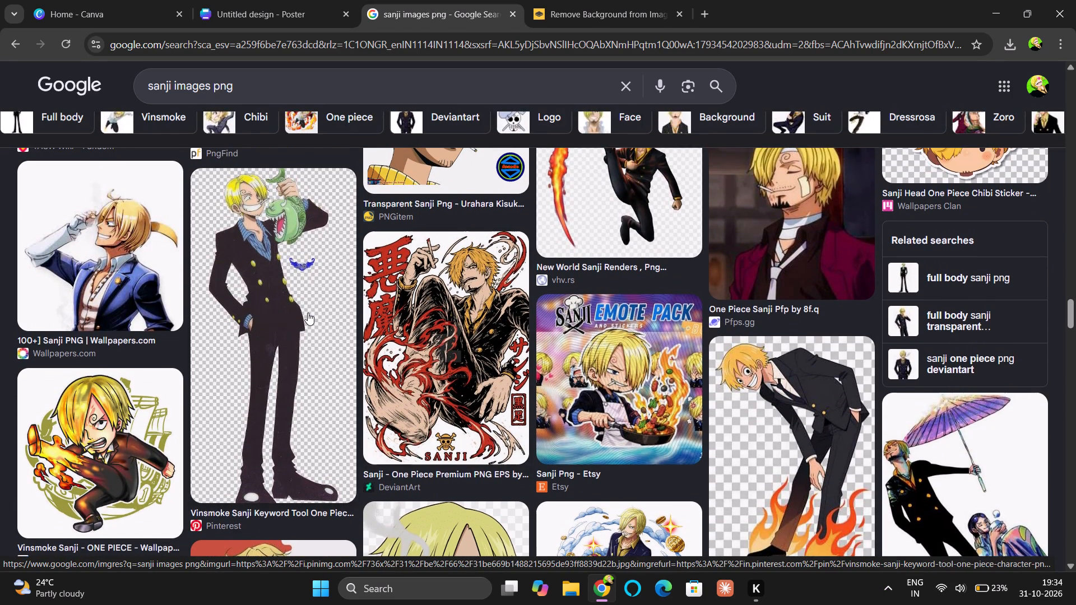
Look through the Google image results for "sanji images png" for another full-body Sanji pose suitable for the poster.
scroll(308, 313, up, 2)
scroll(308, 313, down, 1)
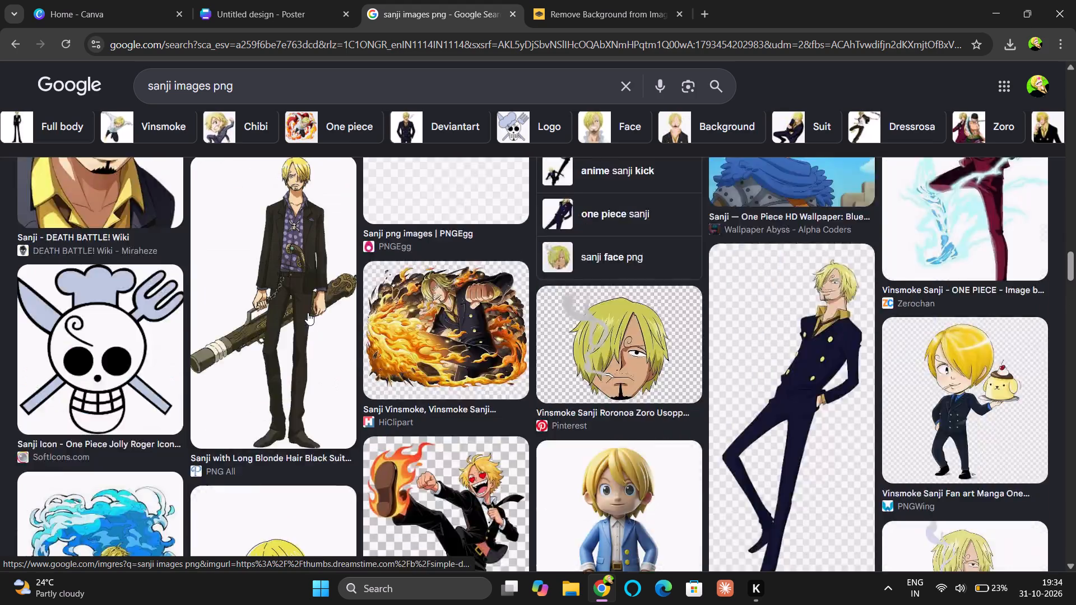
scroll(308, 313, down, 5)
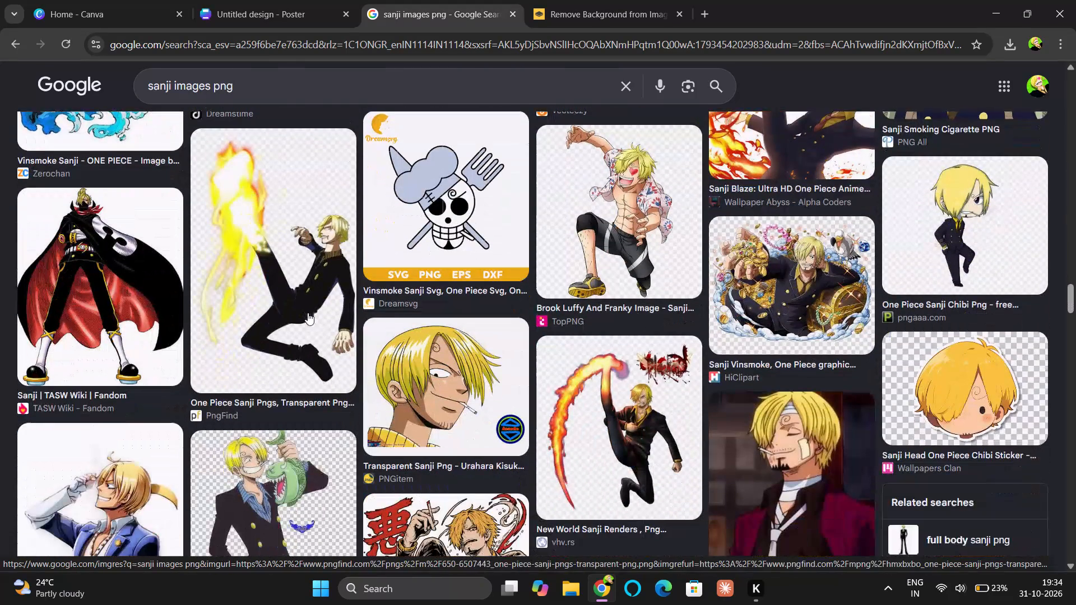
scroll(308, 313, down, 1)
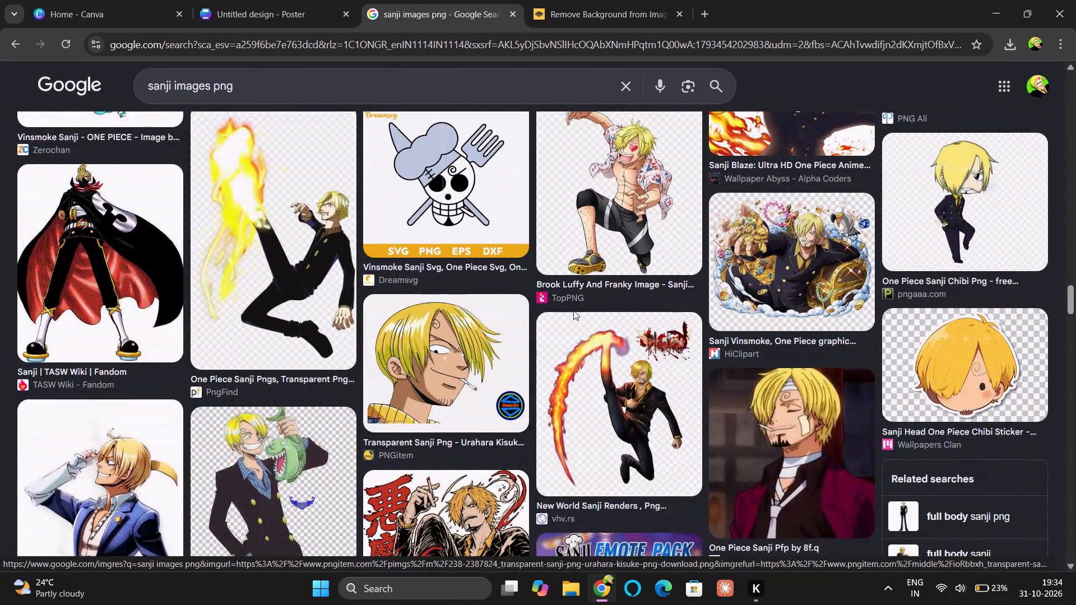
scroll(573, 310, down, 8)
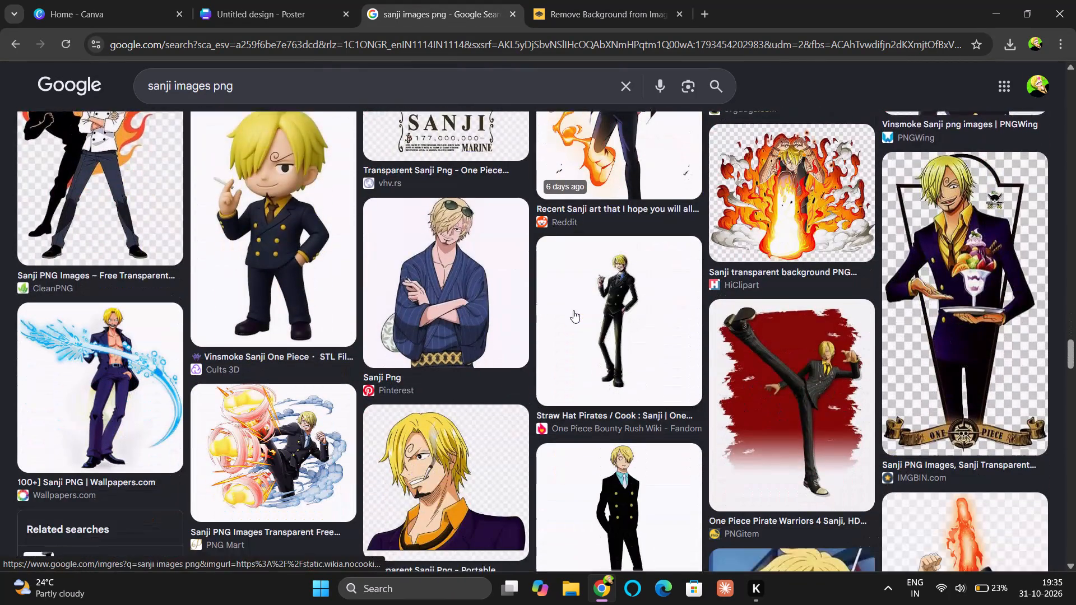
scroll(573, 310, down, 5)
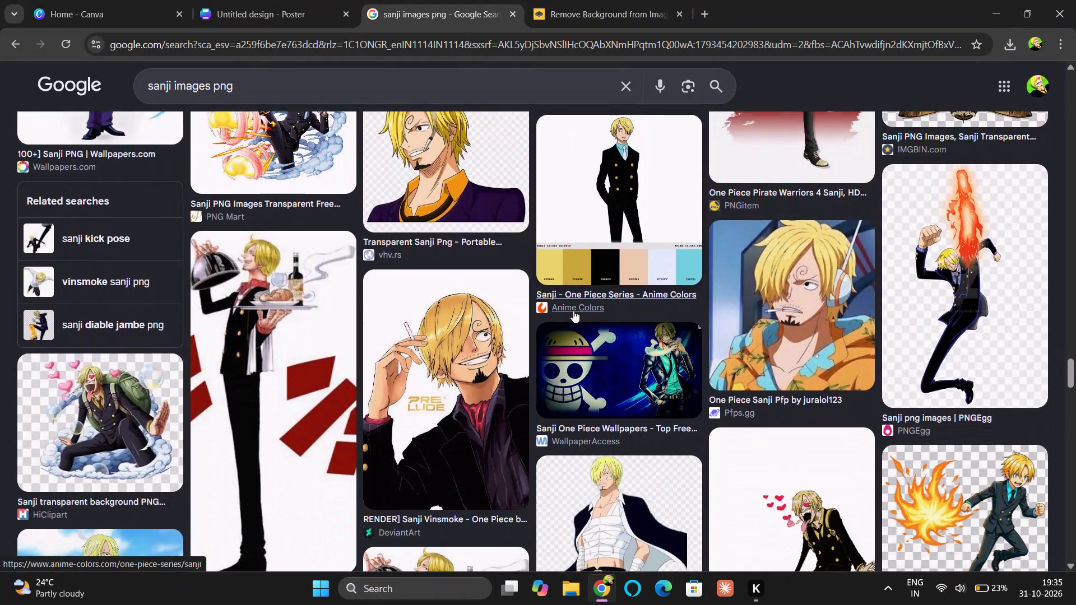
scroll(573, 310, down, 4)
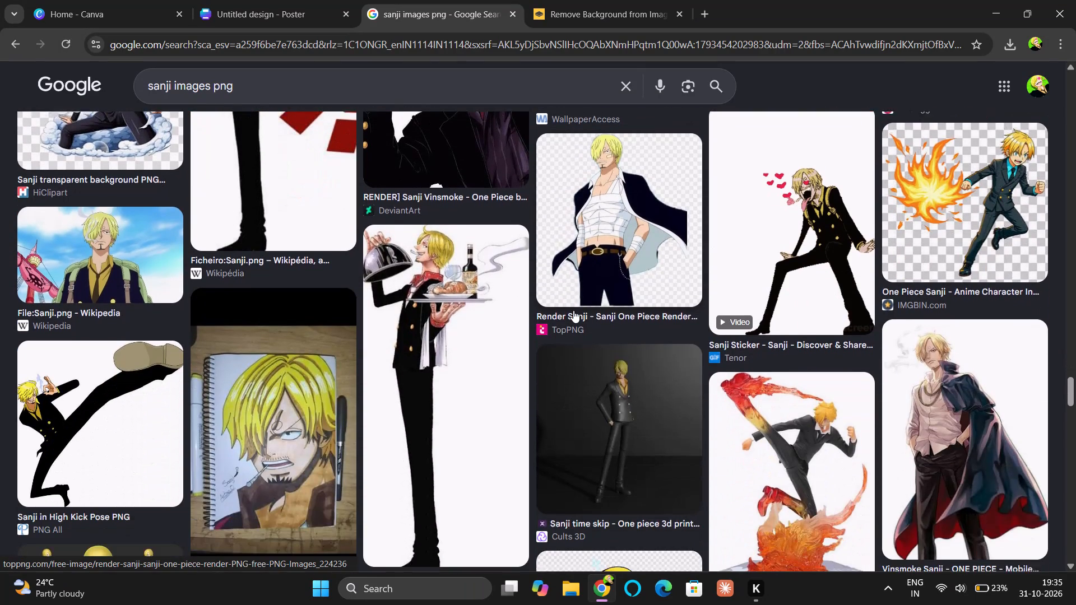
scroll(573, 310, down, 2)
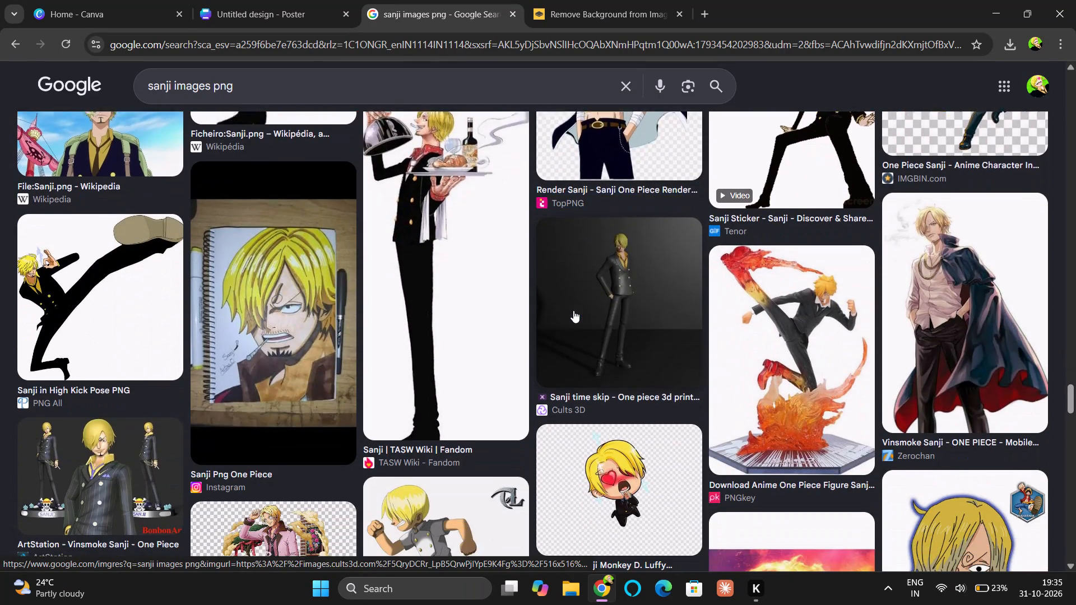
scroll(573, 310, down, 2)
scroll(573, 310, up, 4)
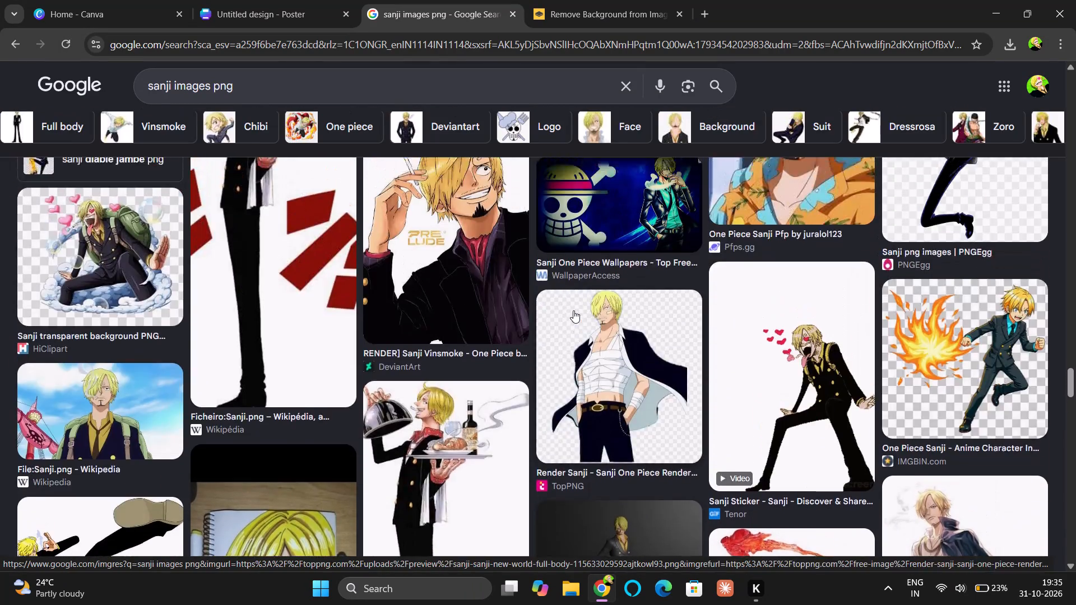
scroll(573, 310, up, 6)
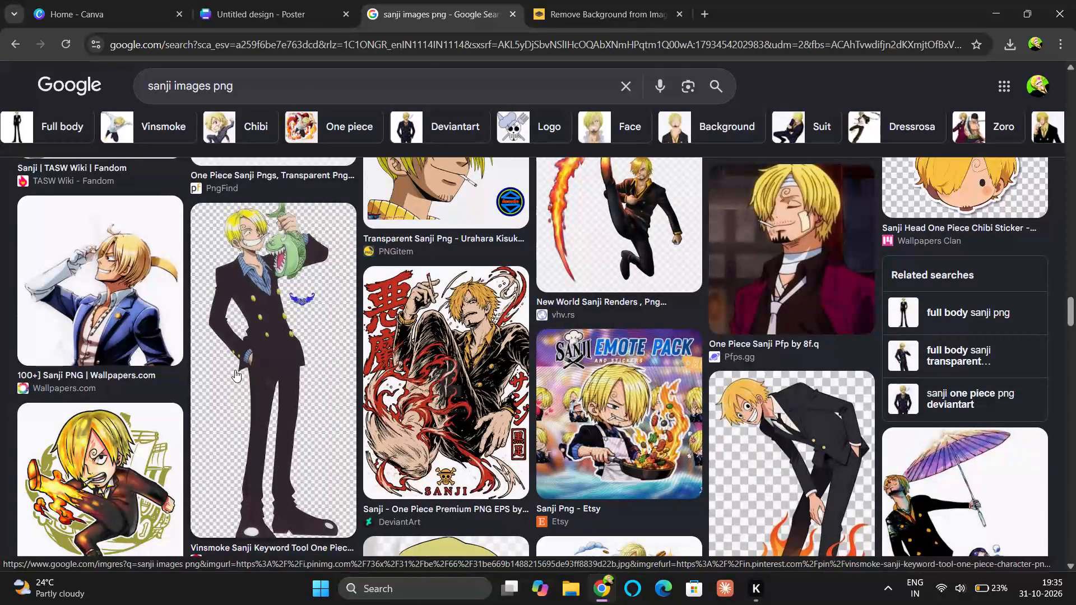
Save the full-body image of the black-suited Sanji with the green creature on his raised hand to Downloads.
right_click(235, 370)
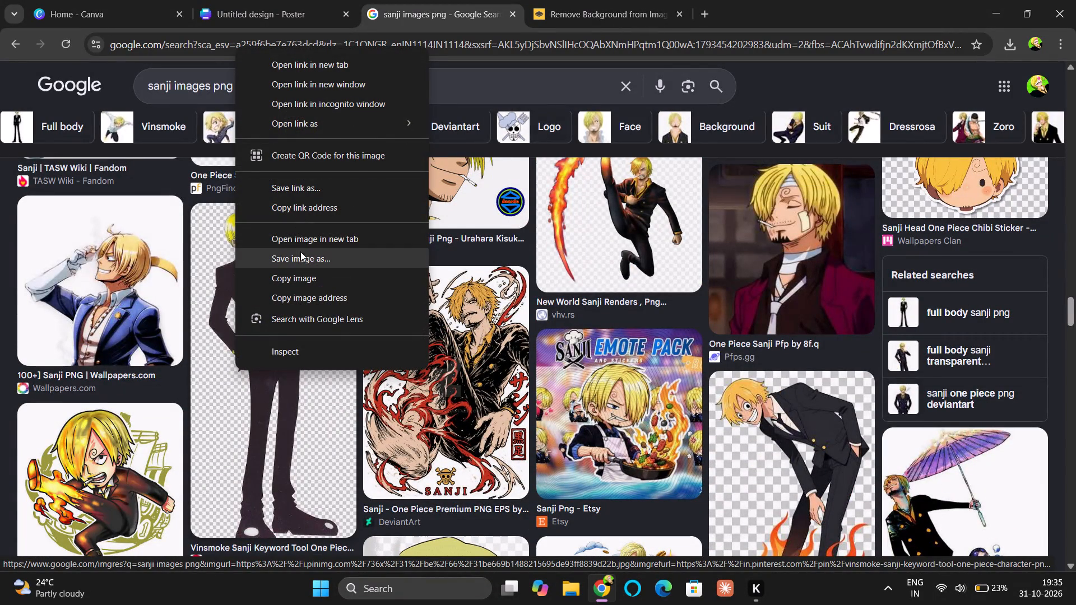
click(297, 260)
key(Return)
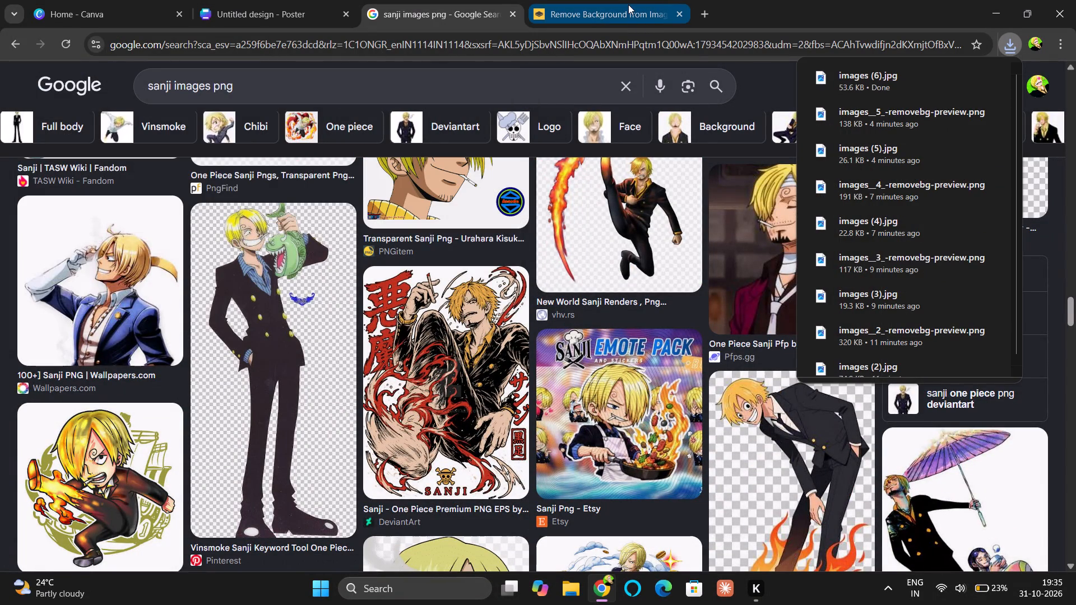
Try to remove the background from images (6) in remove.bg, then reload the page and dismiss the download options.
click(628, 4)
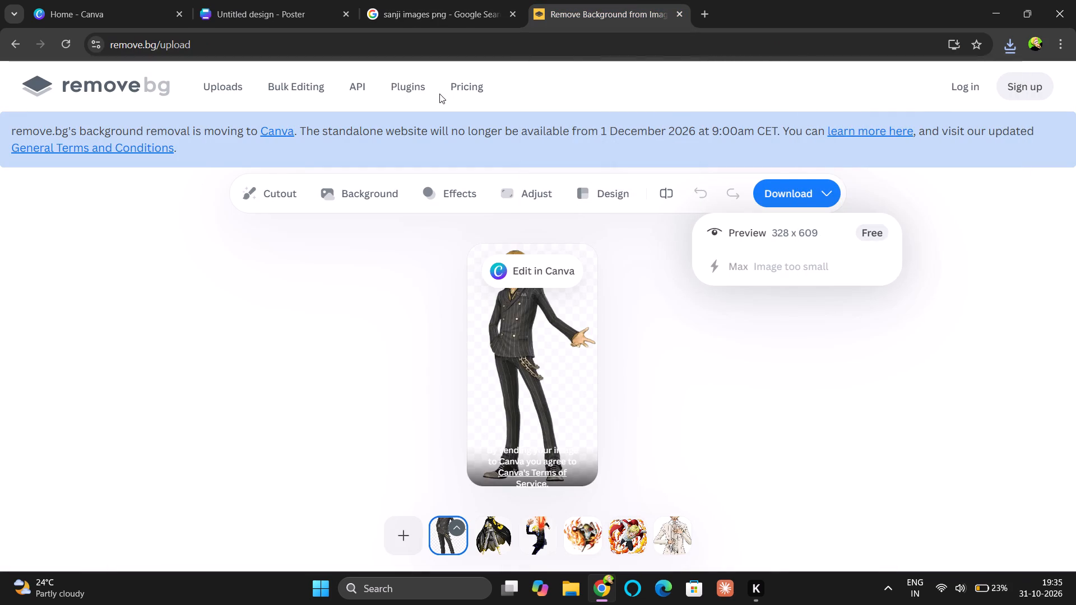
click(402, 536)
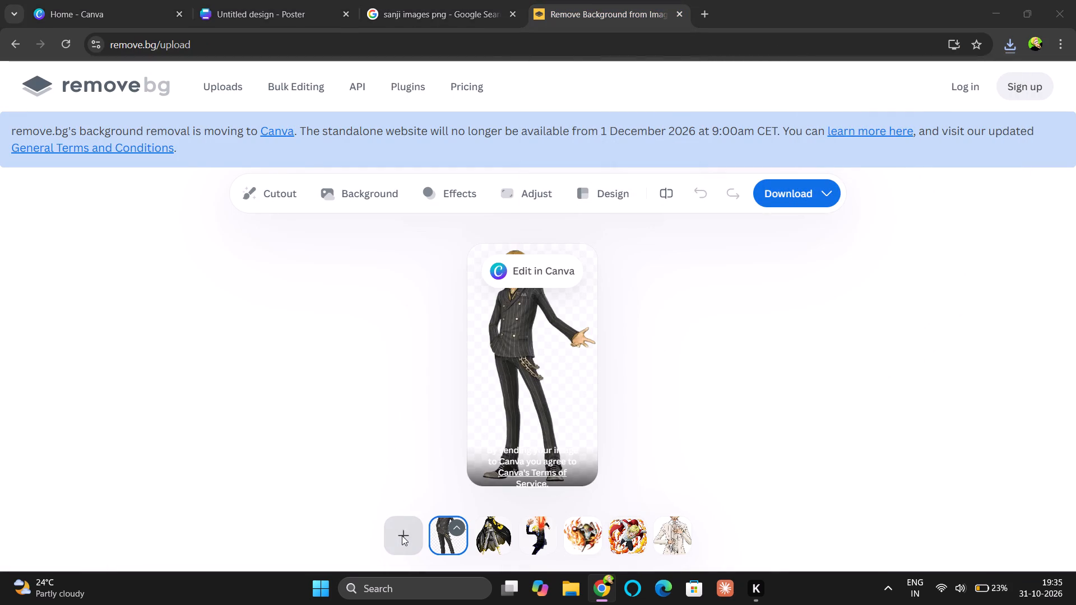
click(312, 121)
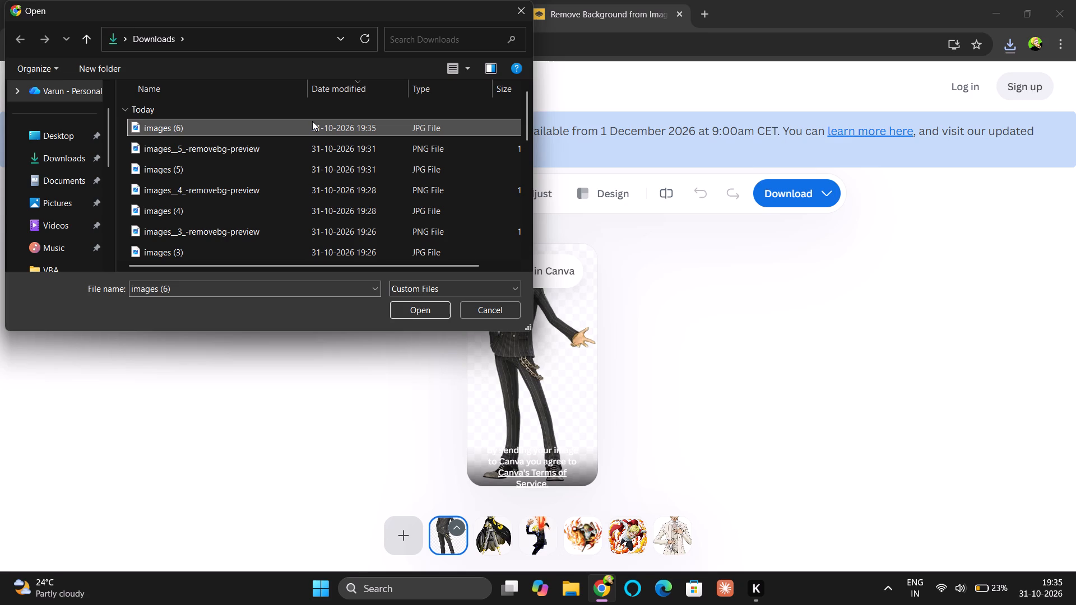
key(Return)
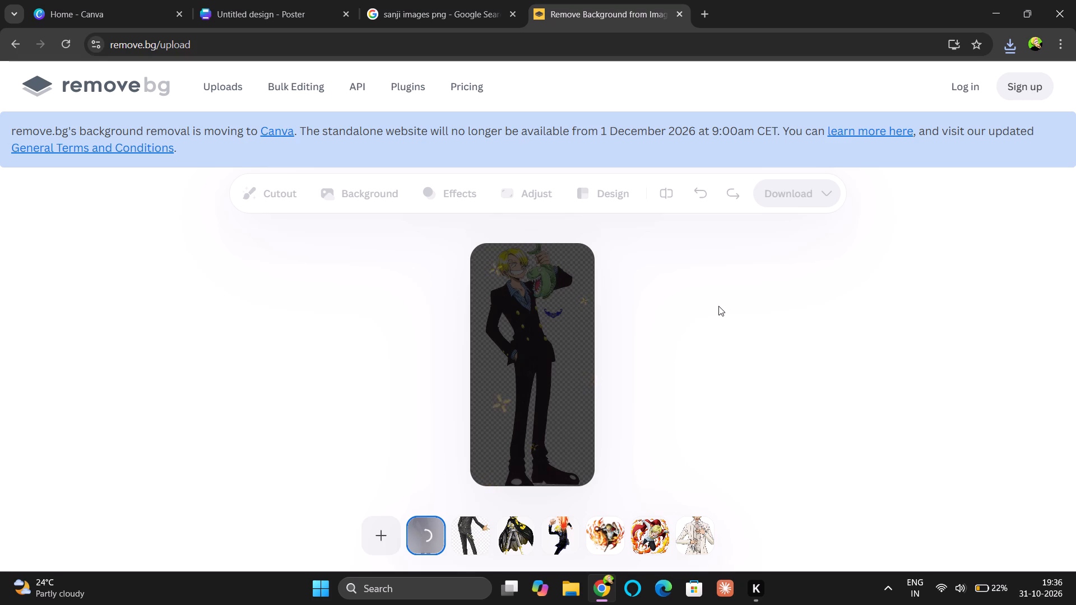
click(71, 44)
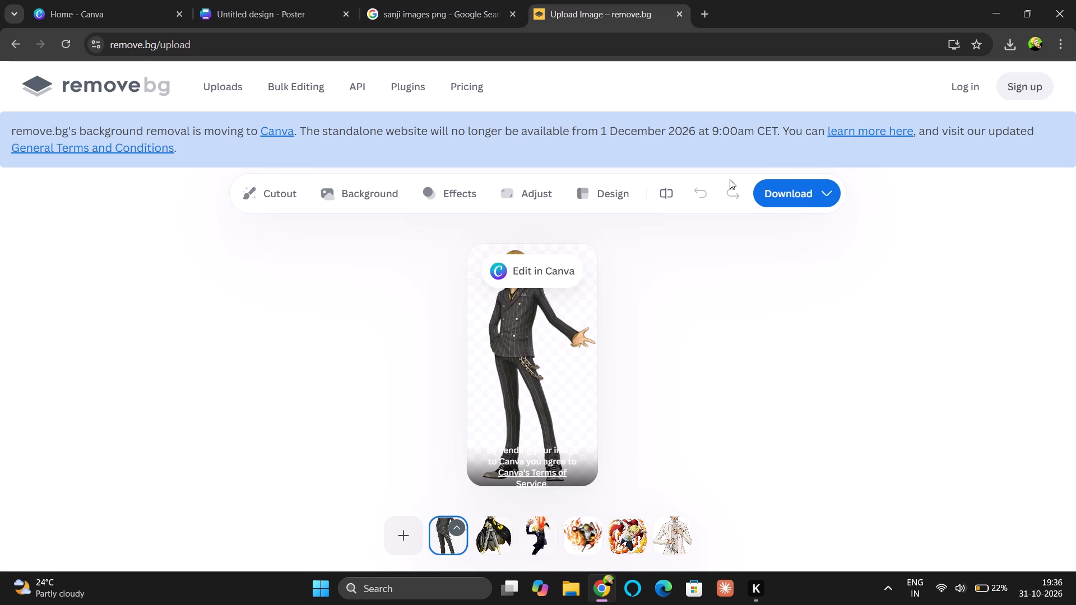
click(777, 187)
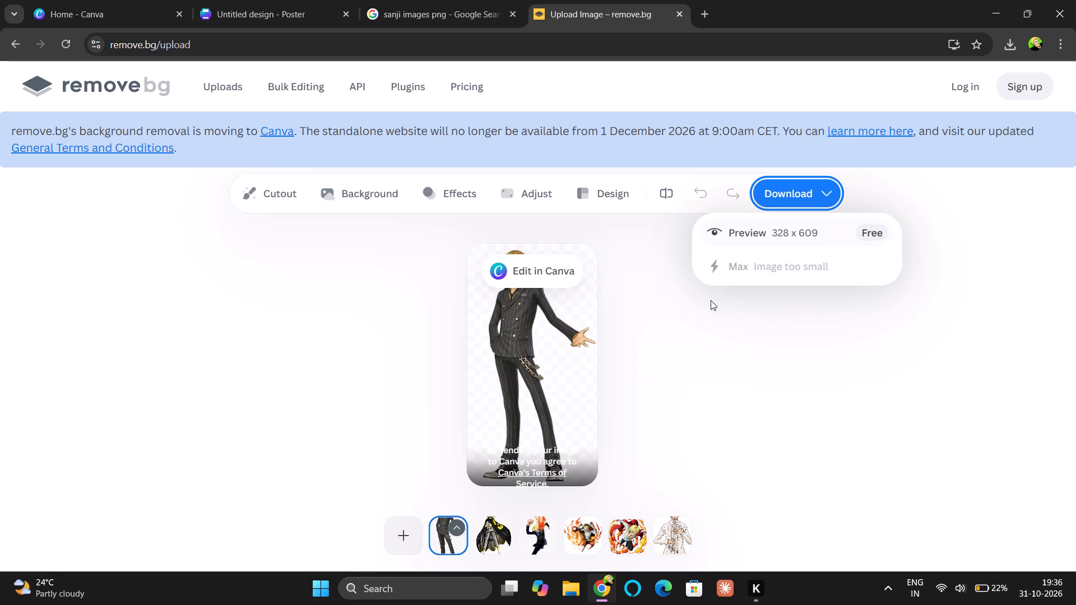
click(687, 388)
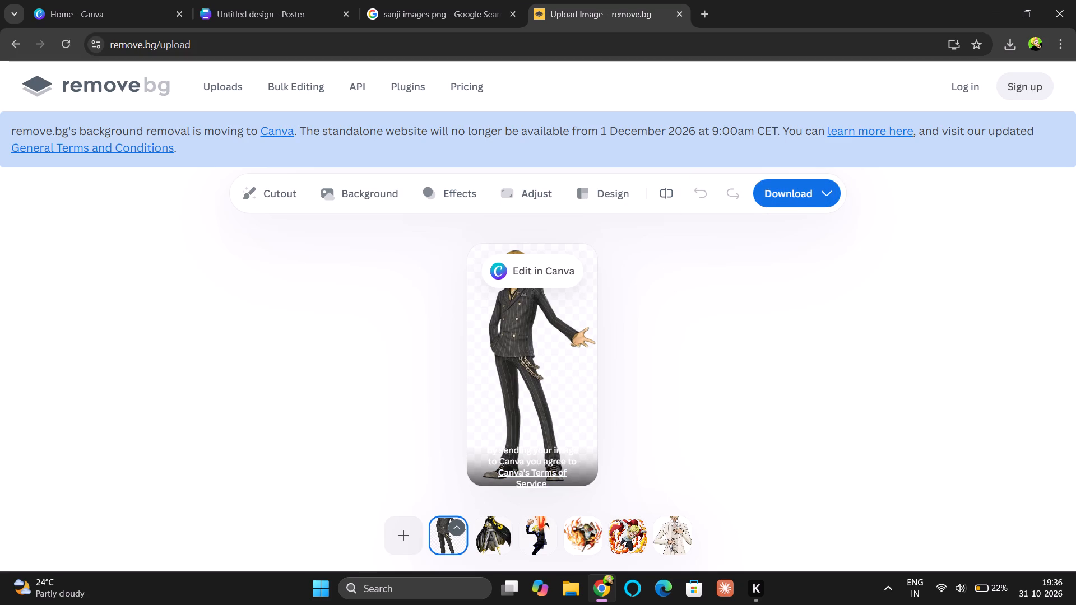
Upload images (6) from Downloads to remove.bg for background removal.
click(409, 537)
click(281, 131)
key(Return)
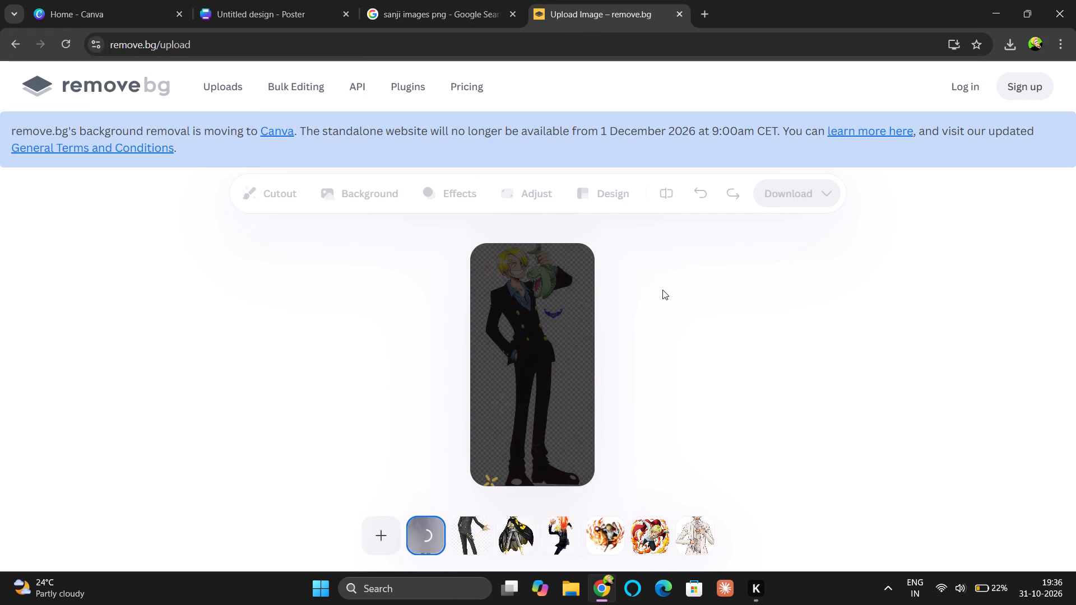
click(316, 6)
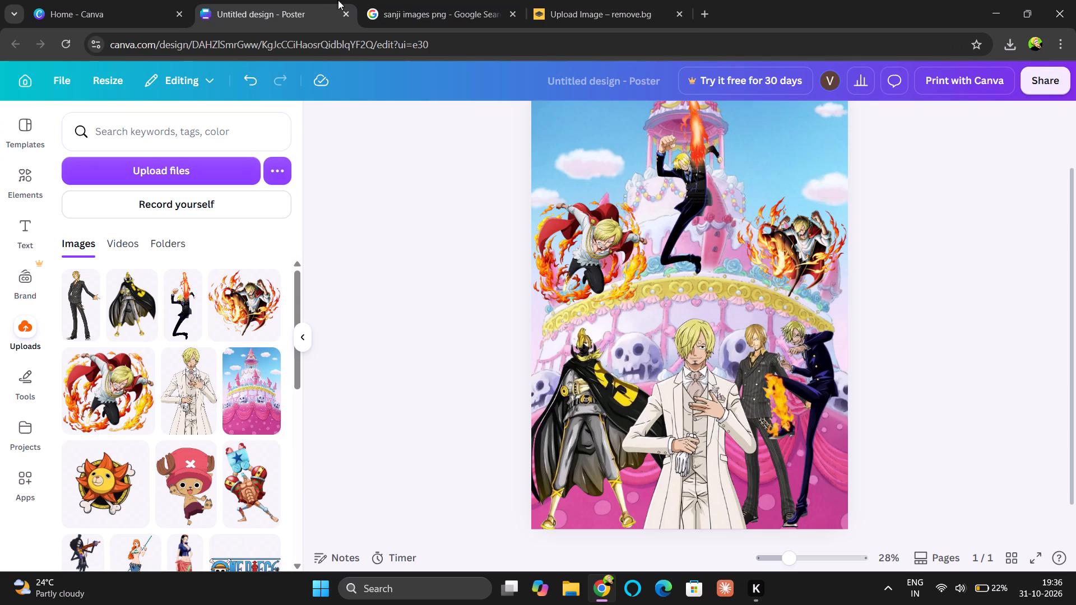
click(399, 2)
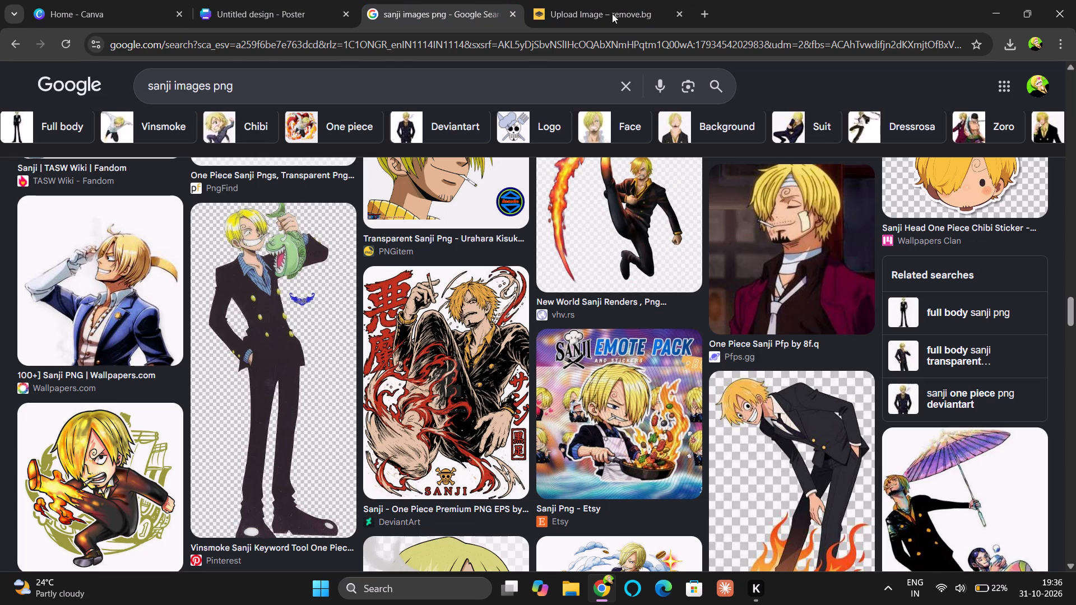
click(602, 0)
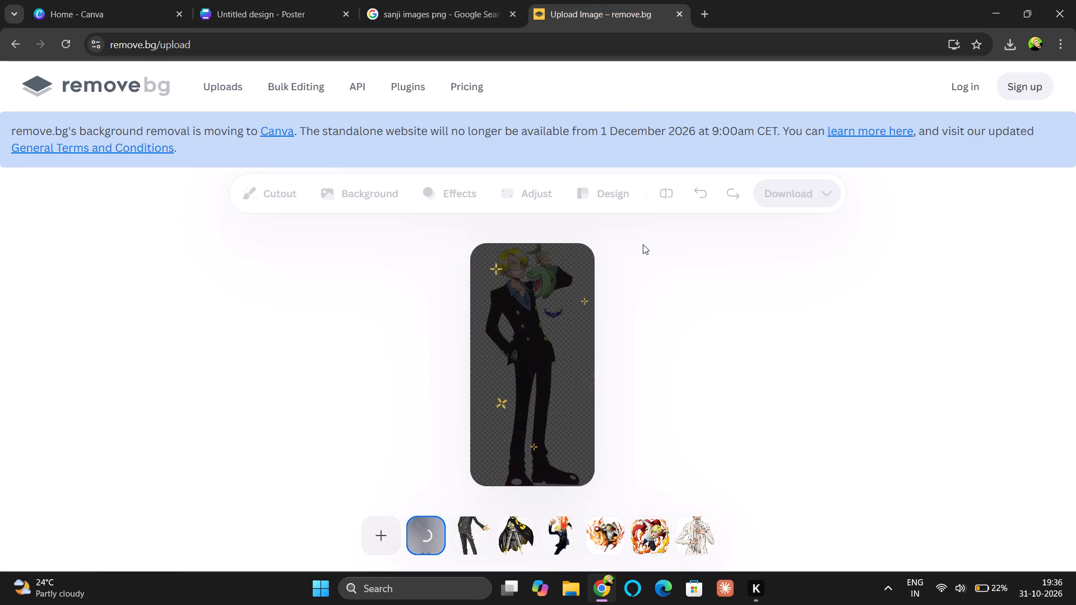
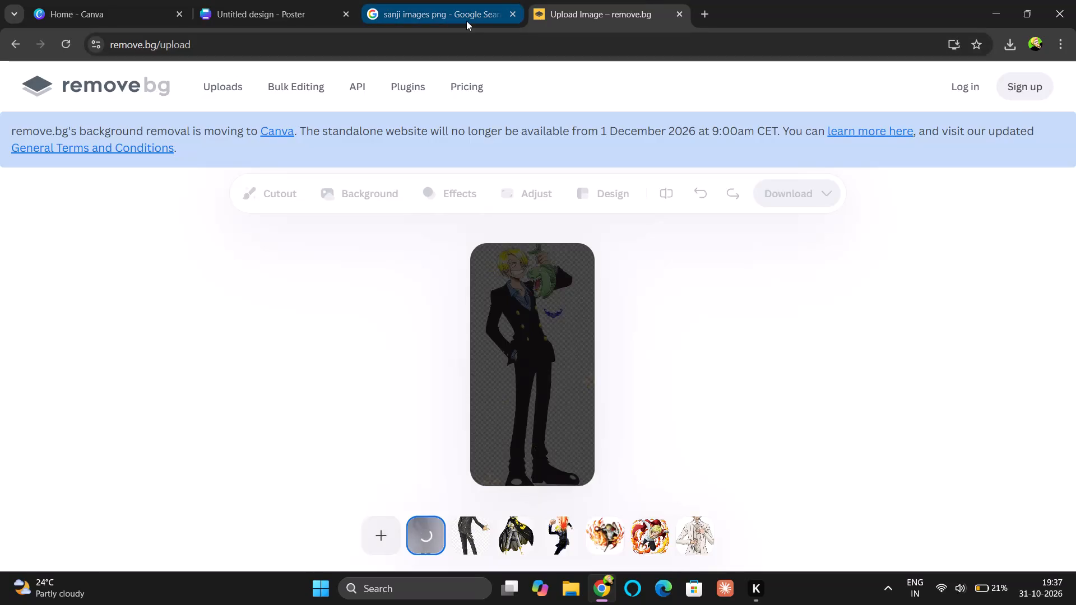
Look through the Google image results for "sanji images png" for another full-body Sanji pose suitable for the poster.
click(466, 21)
scroll(460, 443, down, 2)
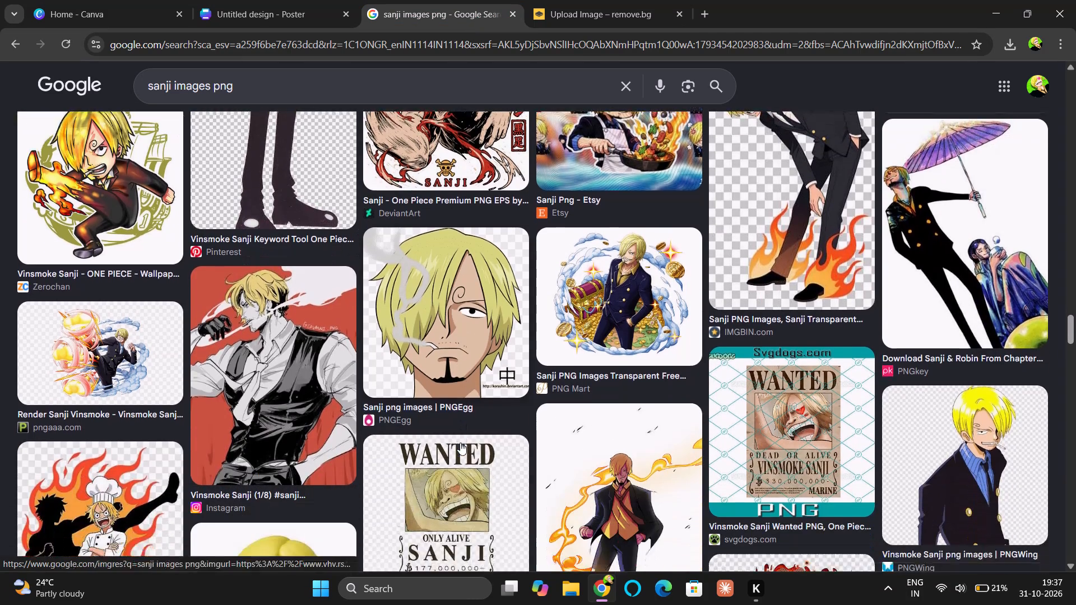
scroll(460, 443, down, 6)
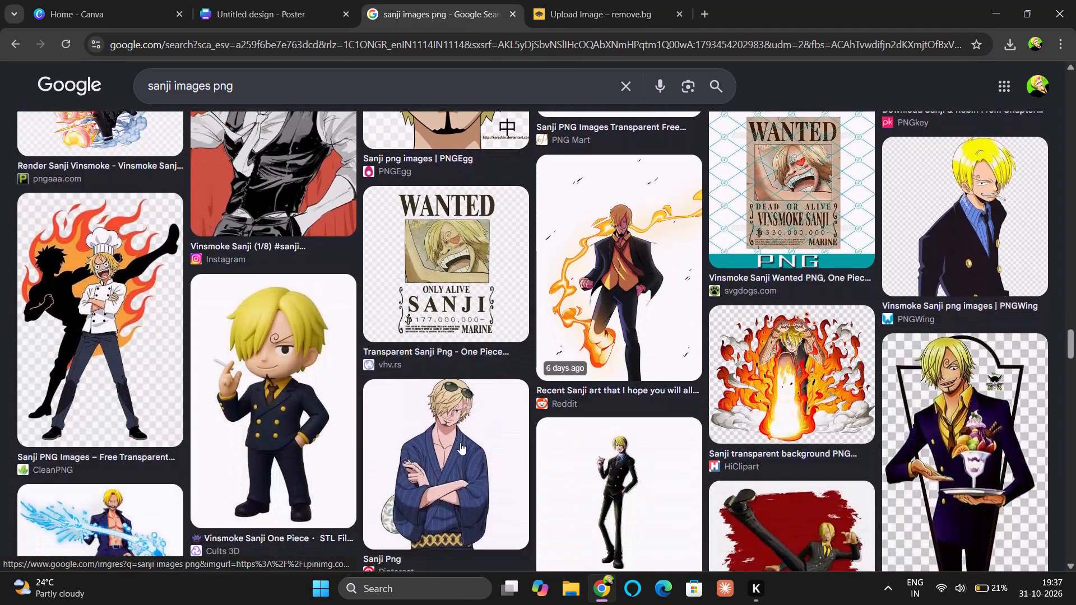
scroll(460, 443, down, 3)
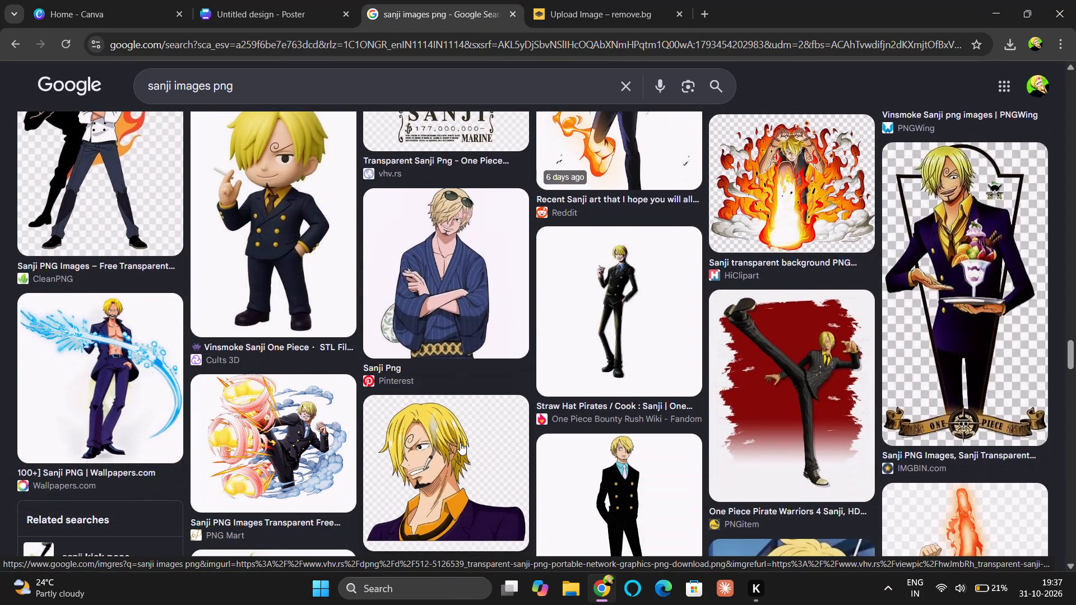
scroll(460, 443, down, 3)
scroll(460, 443, up, 1)
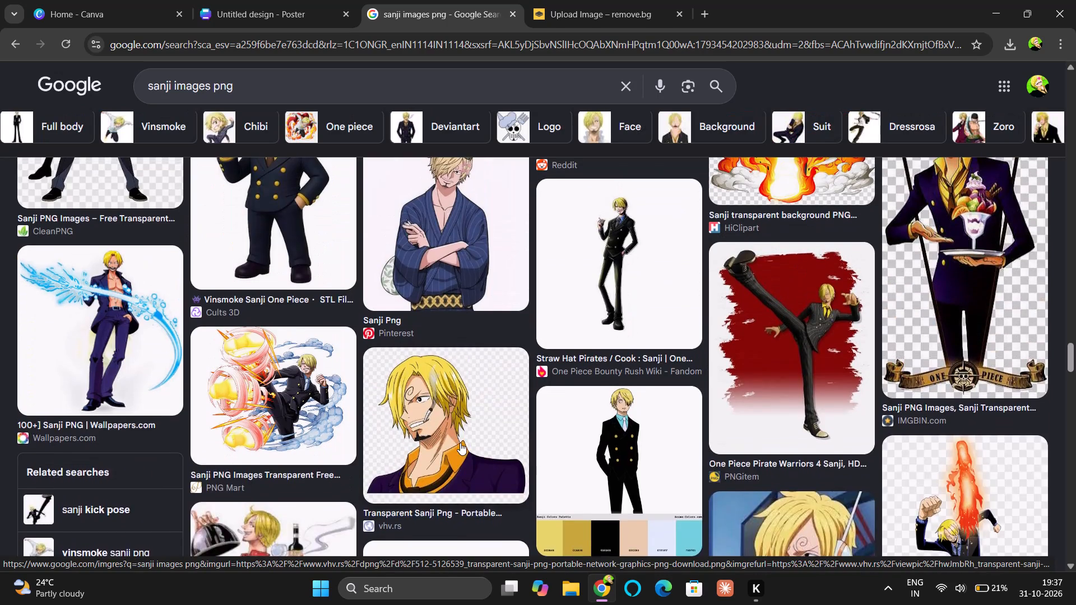
scroll(460, 443, up, 1)
scroll(751, 427, down, 5)
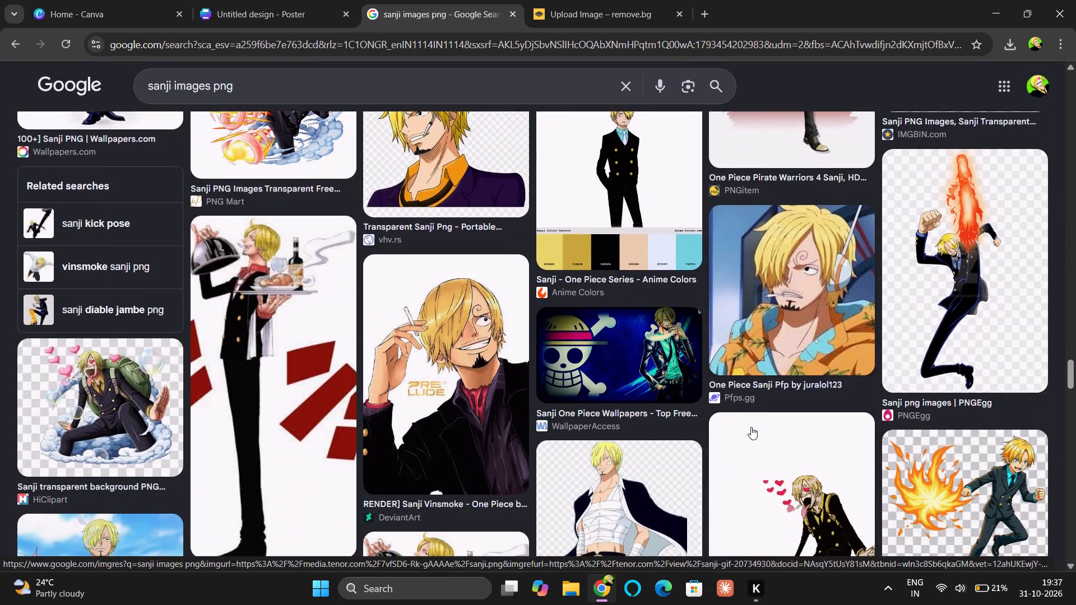
scroll(751, 427, down, 3)
scroll(751, 427, up, 2)
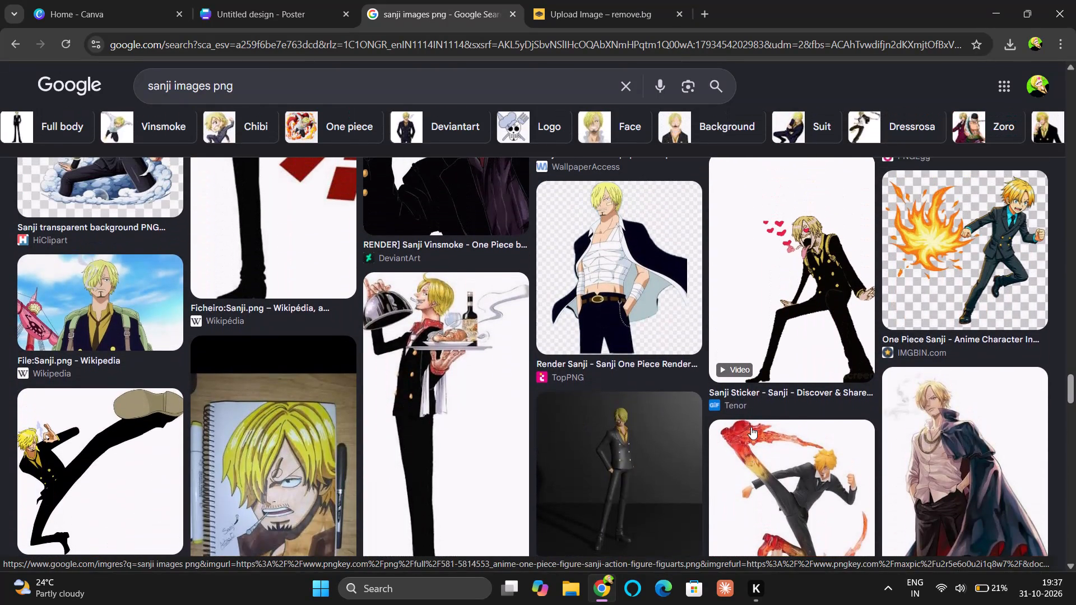
scroll(751, 427, down, 1)
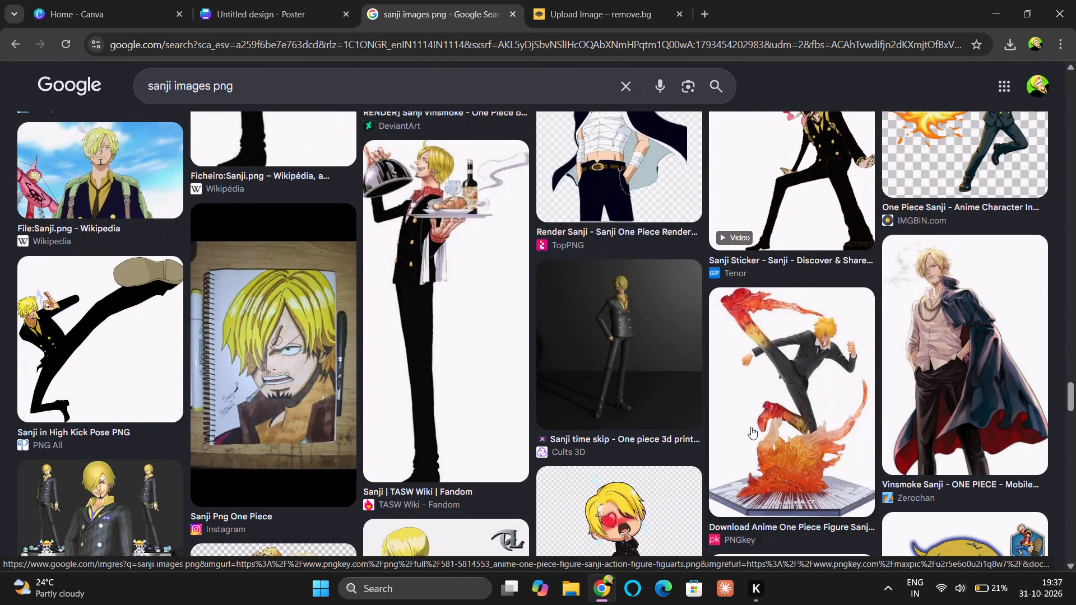
Save the full-body image of Sanji carrying a serving tray and cloche to Downloads.
right_click(469, 404)
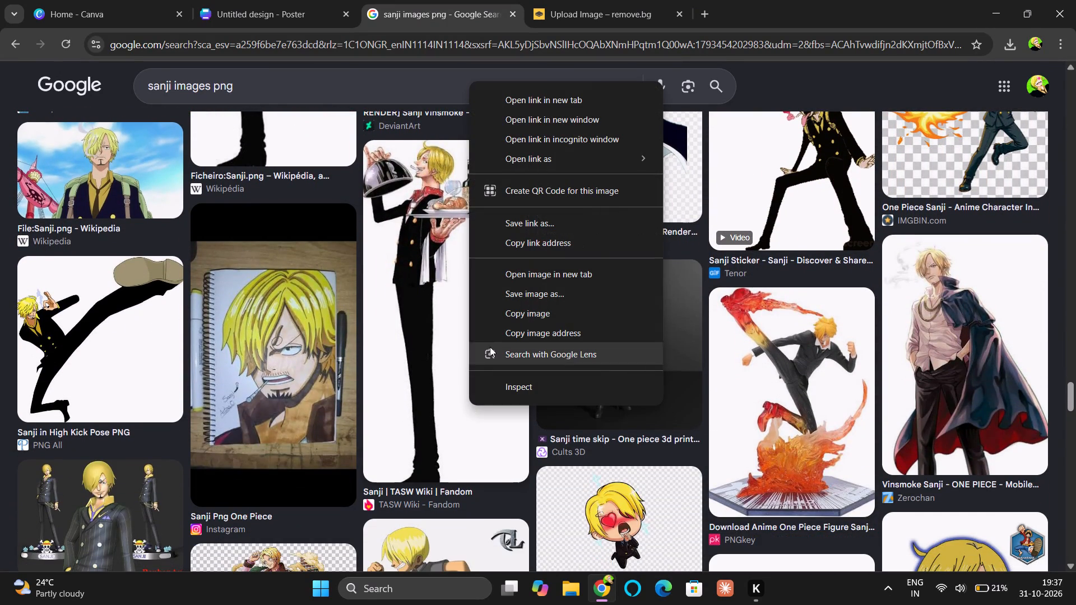
click(534, 295)
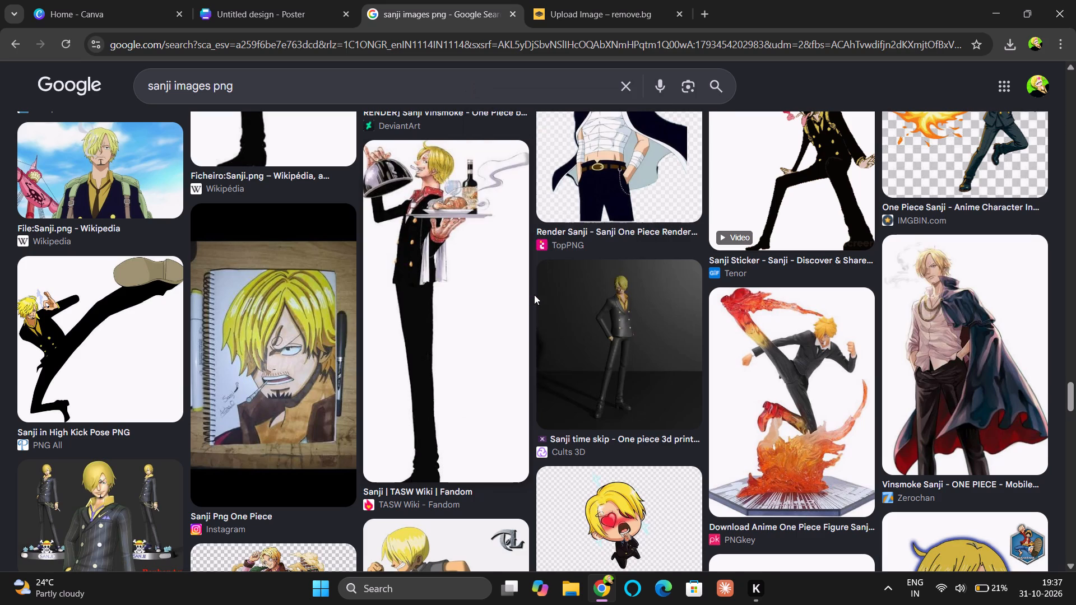
key(Return)
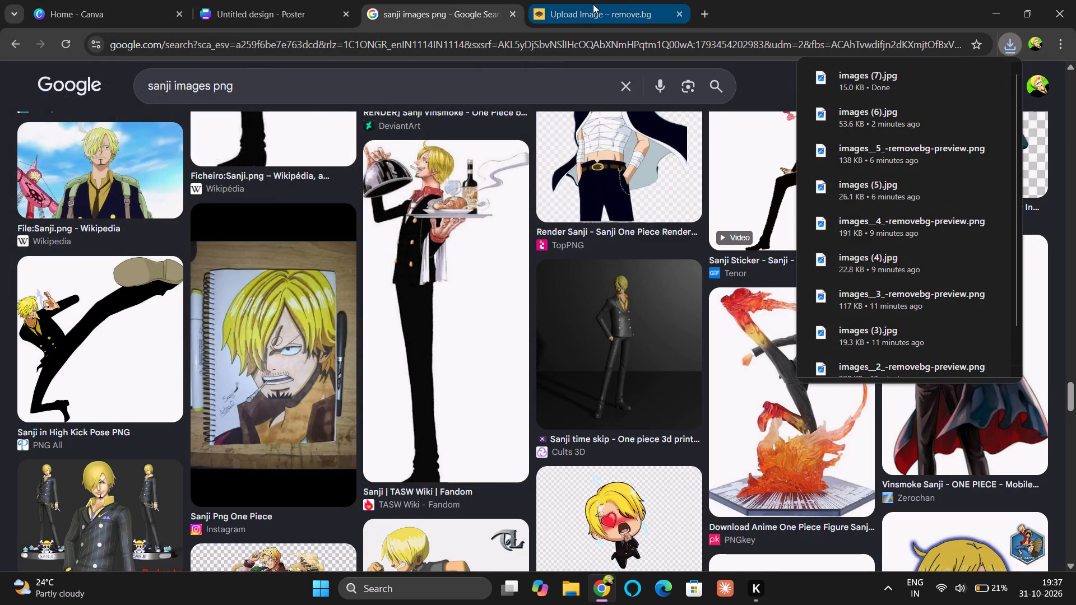
Download the free preview-size cutout of the black-suited Sanji with the green creature from remove.bg.
click(593, 4)
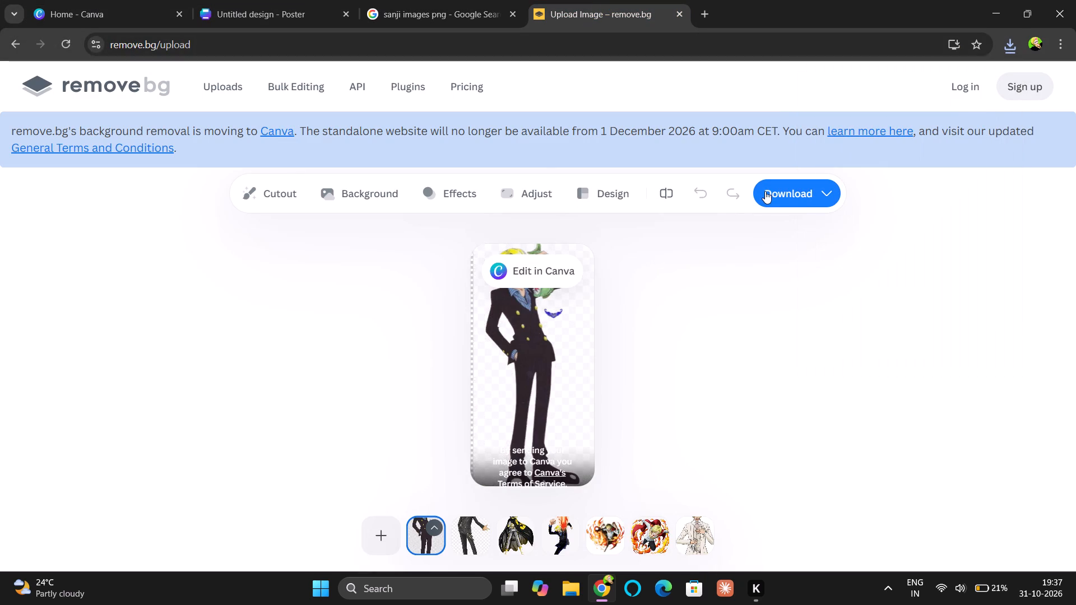
click(765, 191)
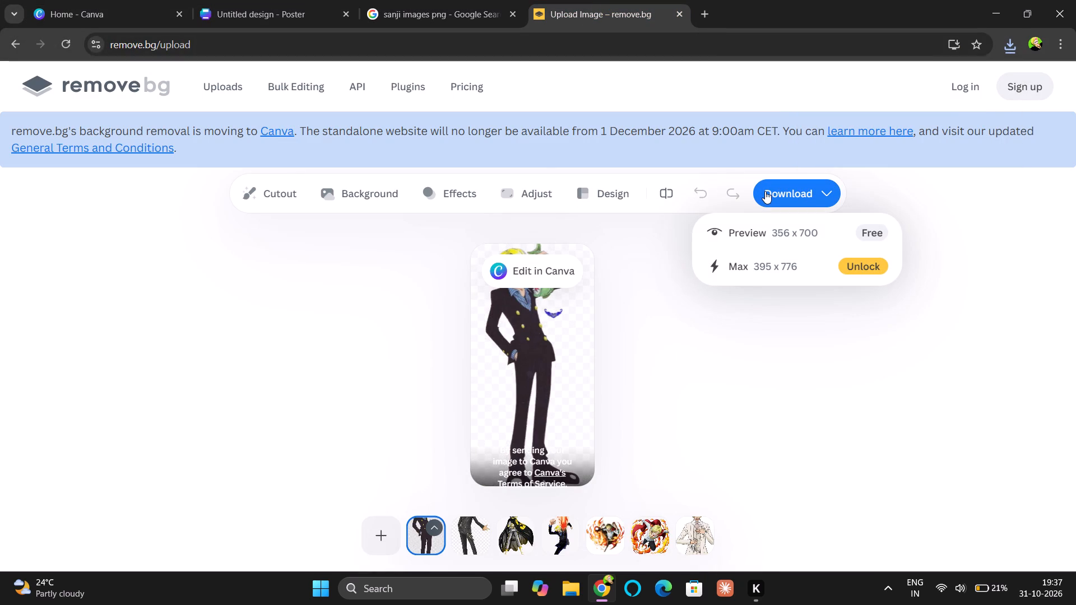
click(744, 241)
Upload images__6_-removebg-preview from Downloads to the Canva poster design's uploads.
click(222, 15)
click(181, 176)
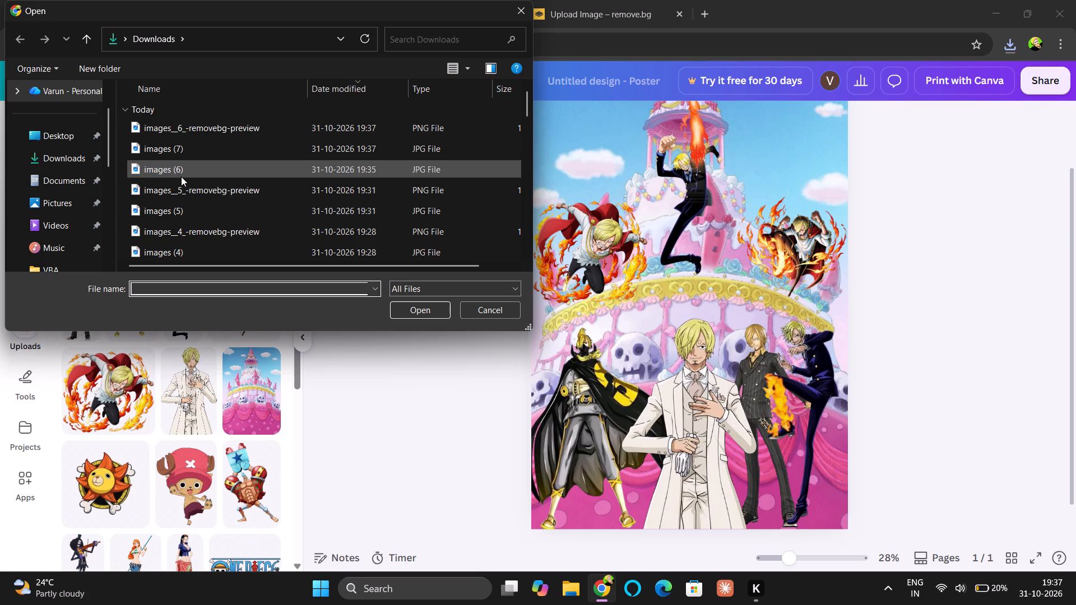
click(224, 133)
key(Return)
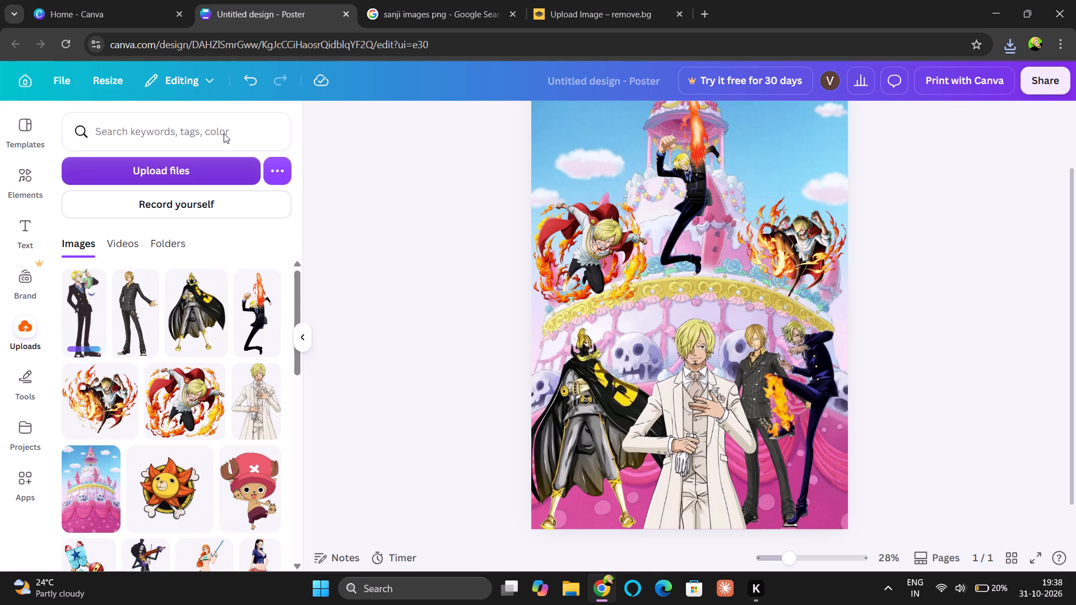
Add the black-suited Sanji with the green creature to the poster and scale it down over the caped Sanji near the bottom.
click(79, 329)
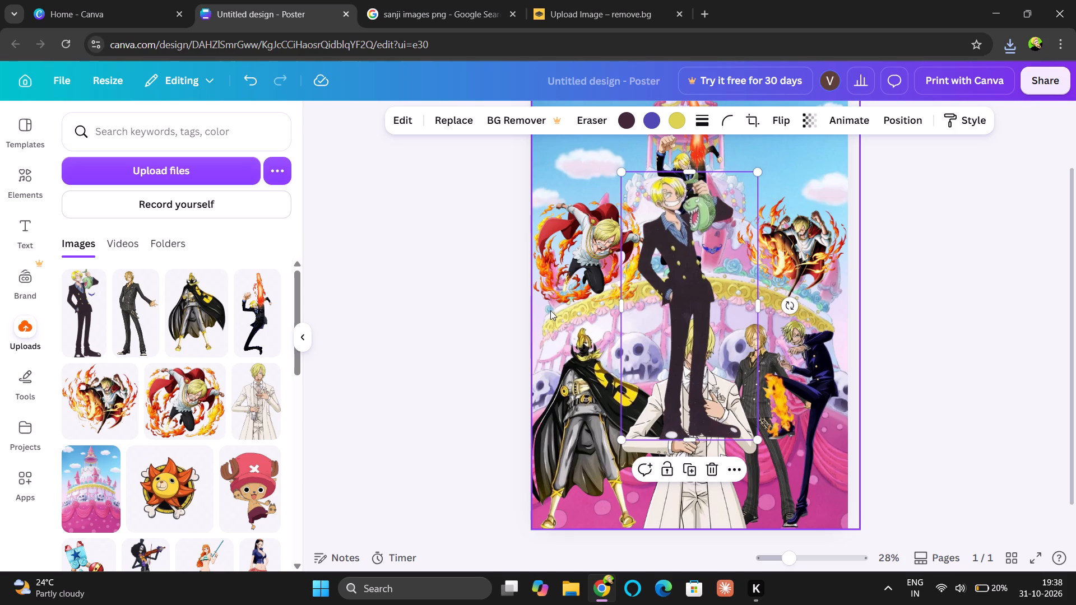
drag(685, 329, 614, 359)
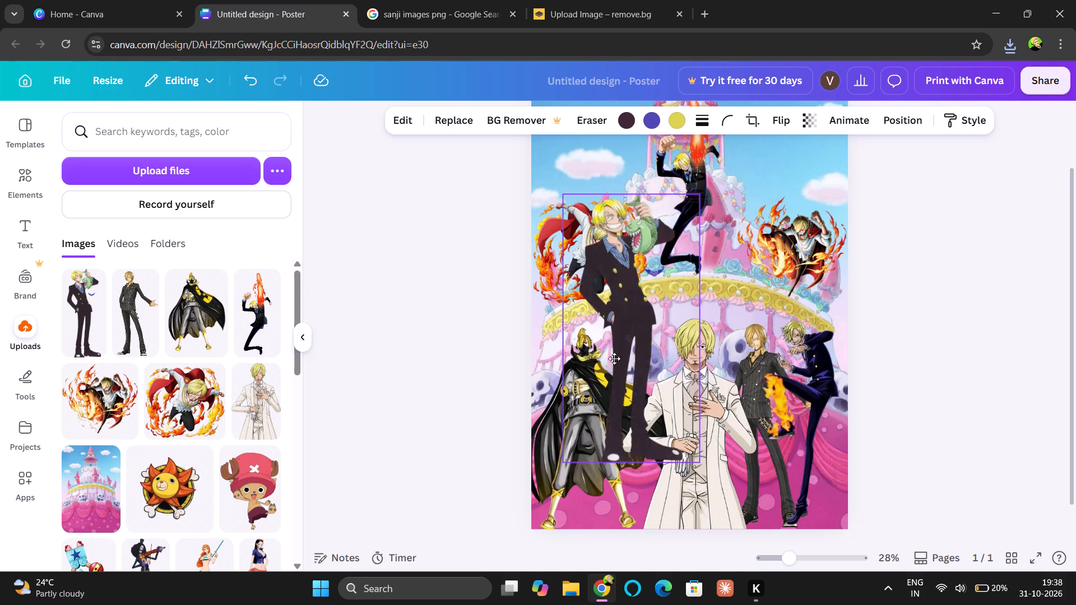
drag(614, 359, 613, 420)
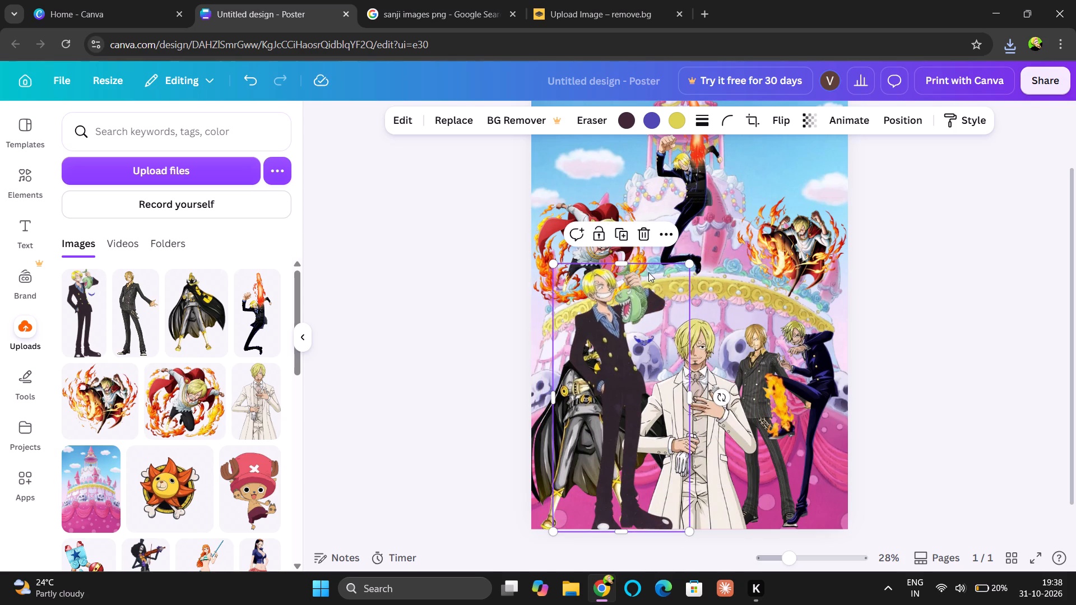
drag(691, 268, 659, 364)
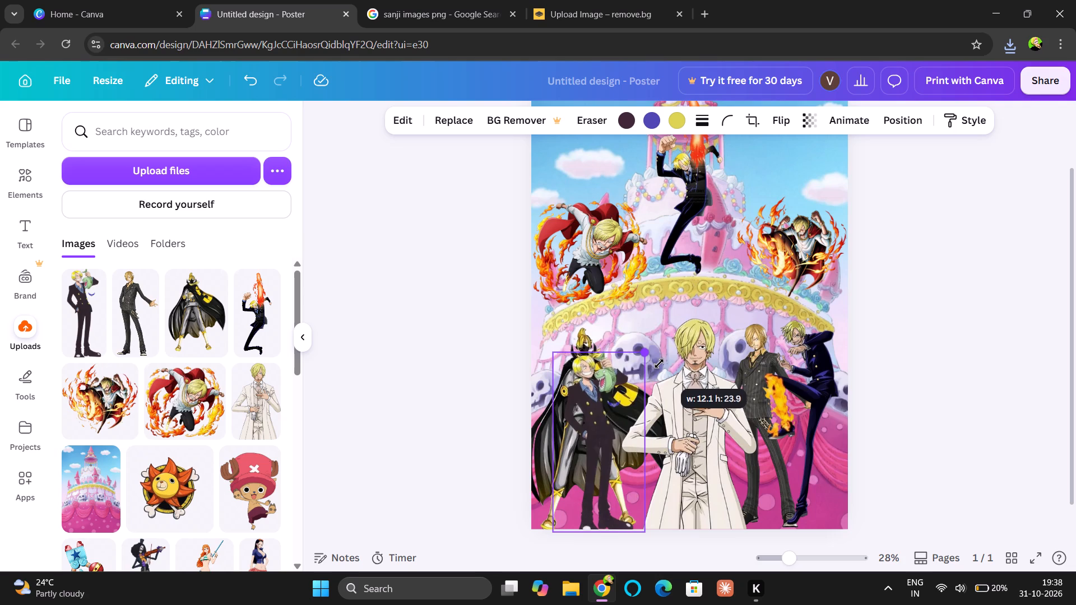
drag(659, 364, 682, 348)
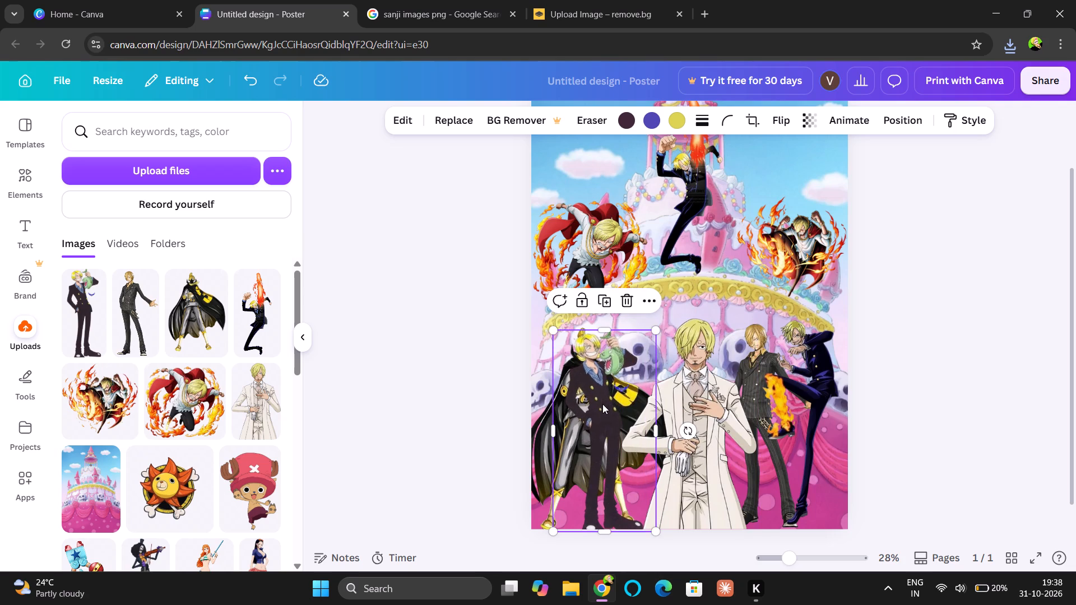
Enlarge the new cutout slightly and position it between the caped and white-suited Sanjis, aligned with the poster's bottom edge.
drag(602, 404, 628, 397)
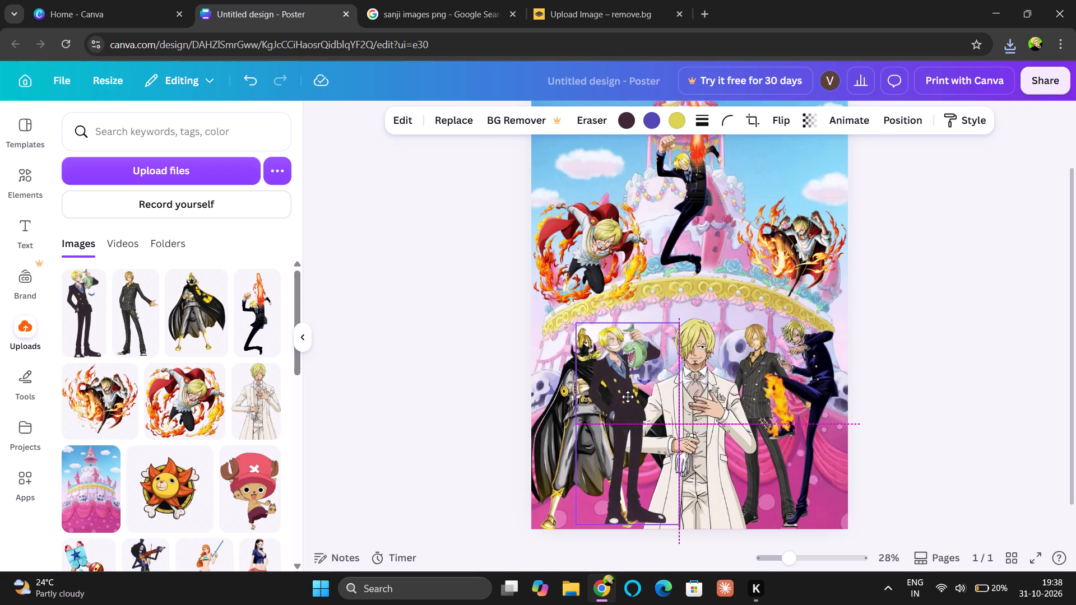
drag(628, 397, 628, 390)
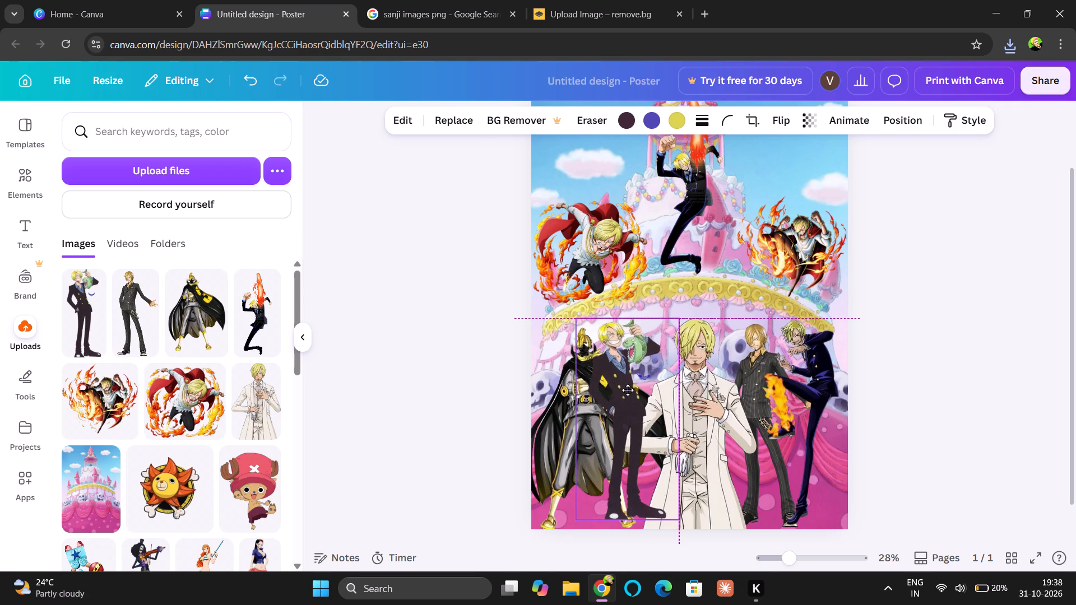
drag(628, 390, 627, 402)
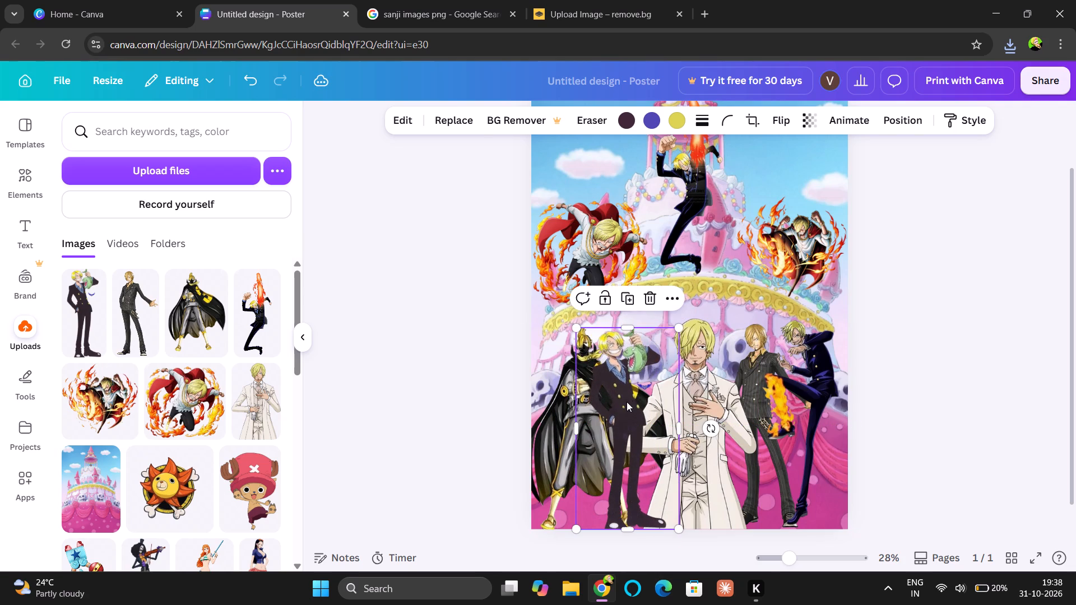
drag(676, 326, 678, 317)
drag(622, 378, 636, 378)
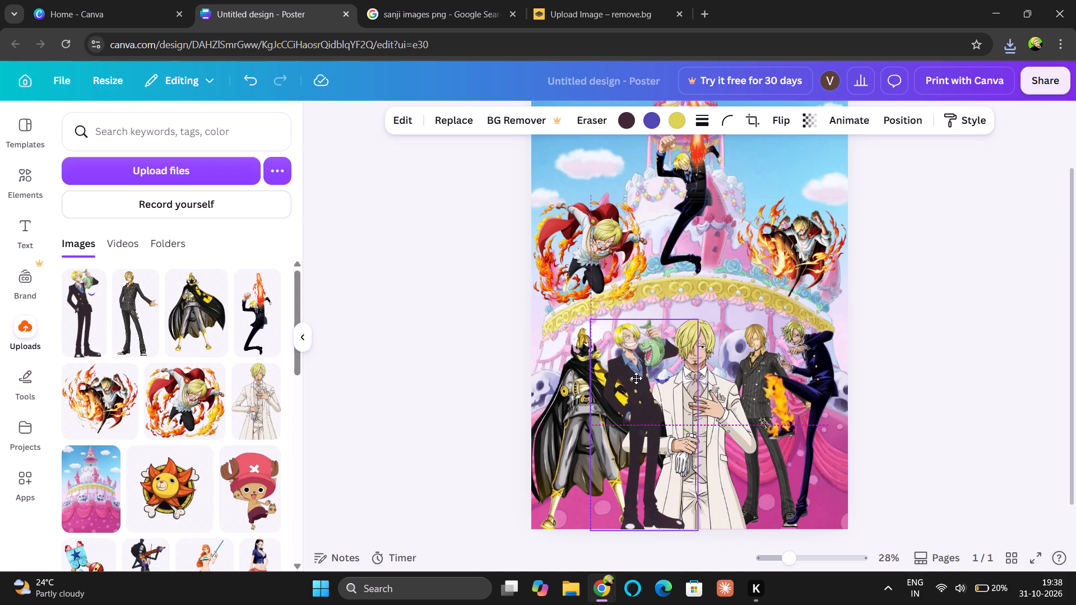
drag(636, 378, 636, 377)
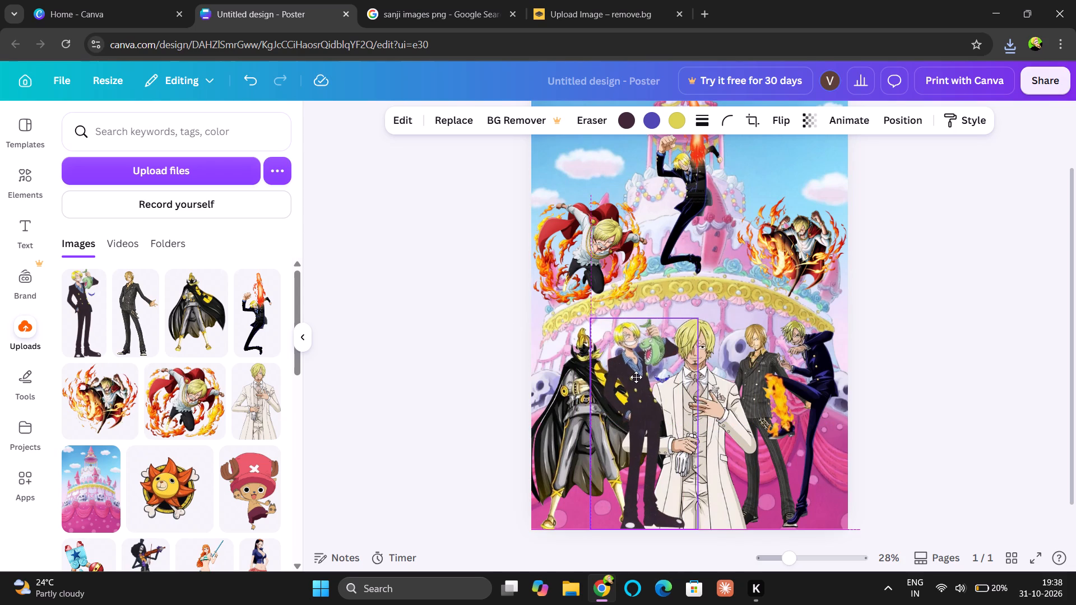
drag(636, 377, 638, 378)
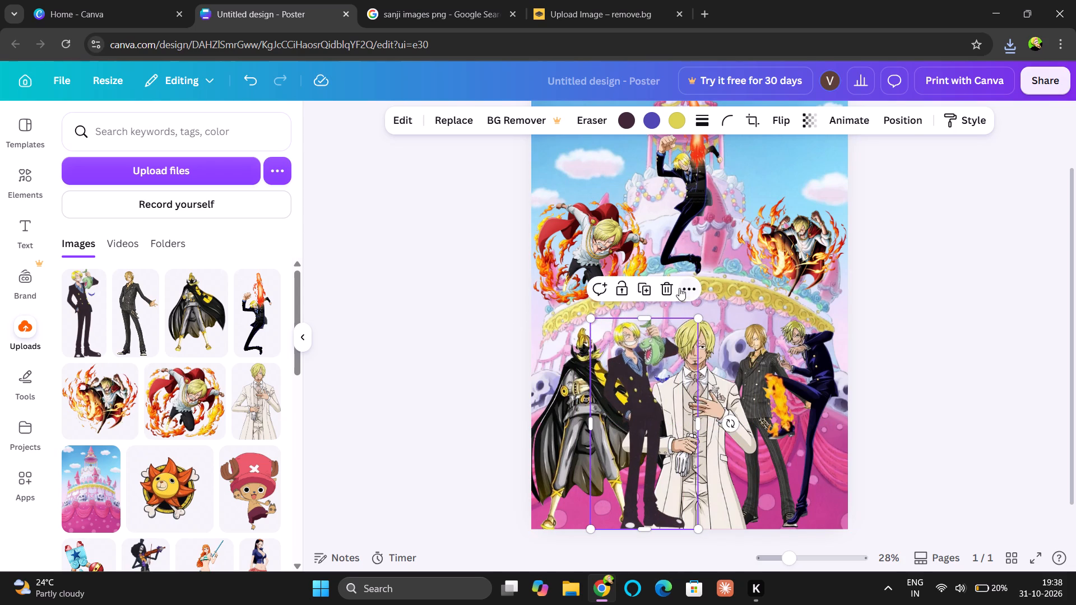
Send the new cutout to the back, then bring it forward one layer to sit just above the cake background.
click(679, 288)
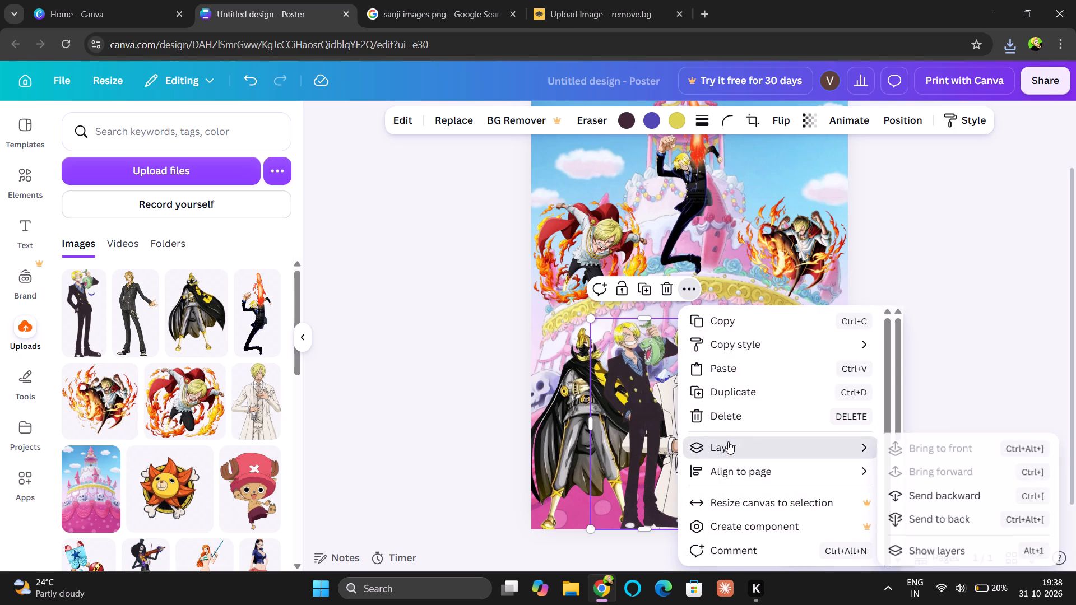
drag(729, 441, 901, 524)
click(901, 524)
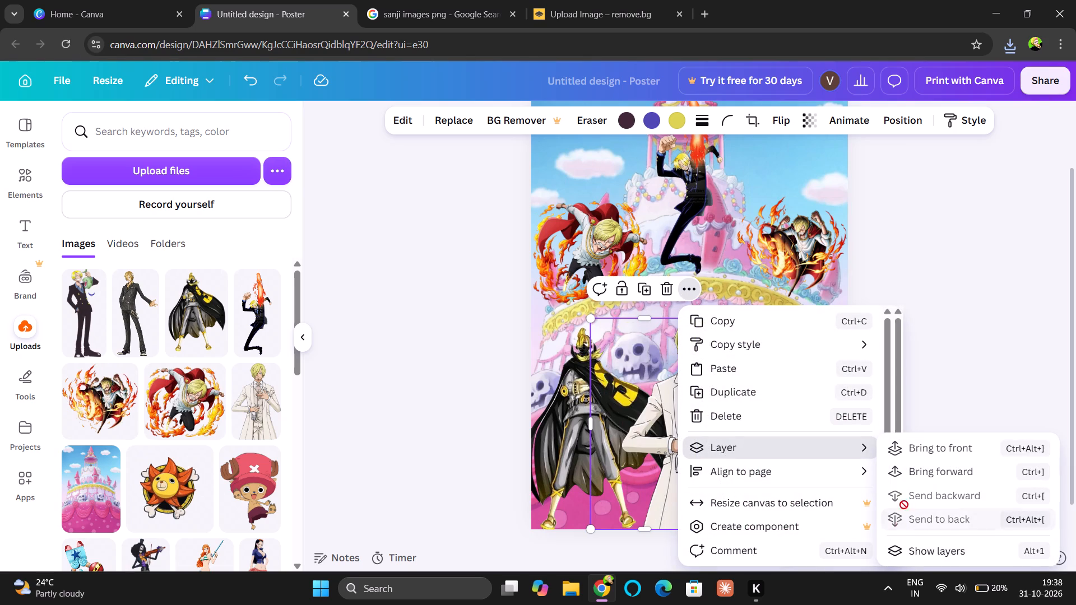
click(906, 467)
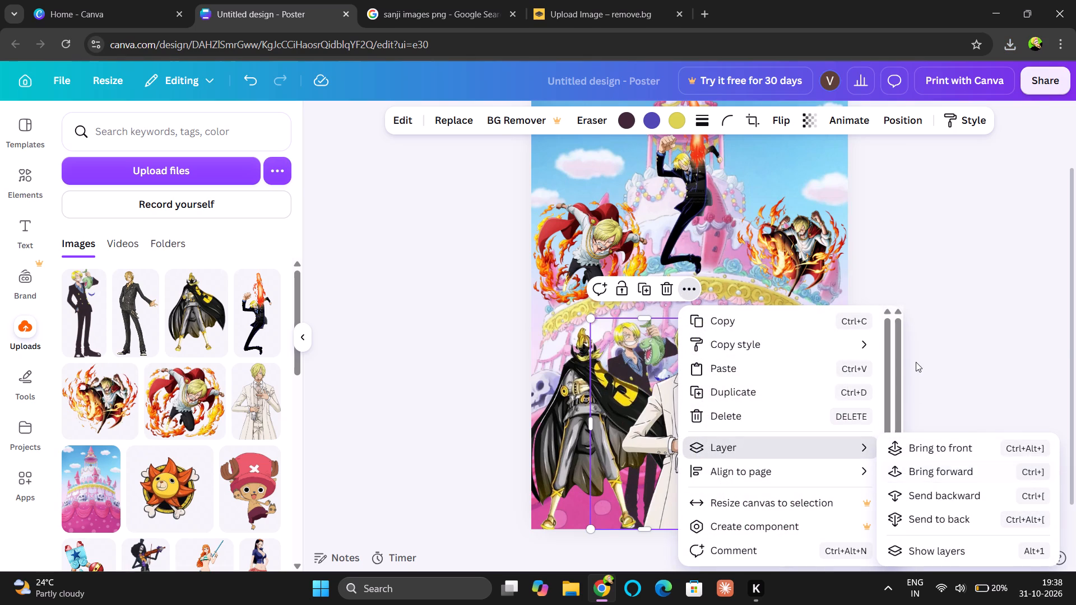
click(916, 362)
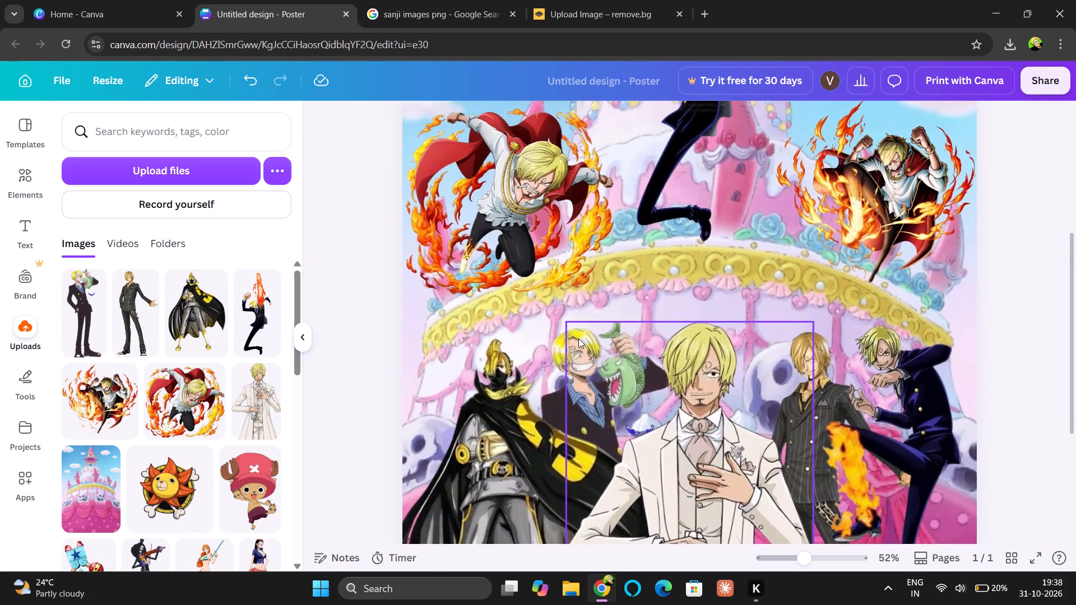
Move the kicking Sanji slightly toward the poster's right edge and crop its left side to a width of about 13.
scroll(578, 338, down, 1)
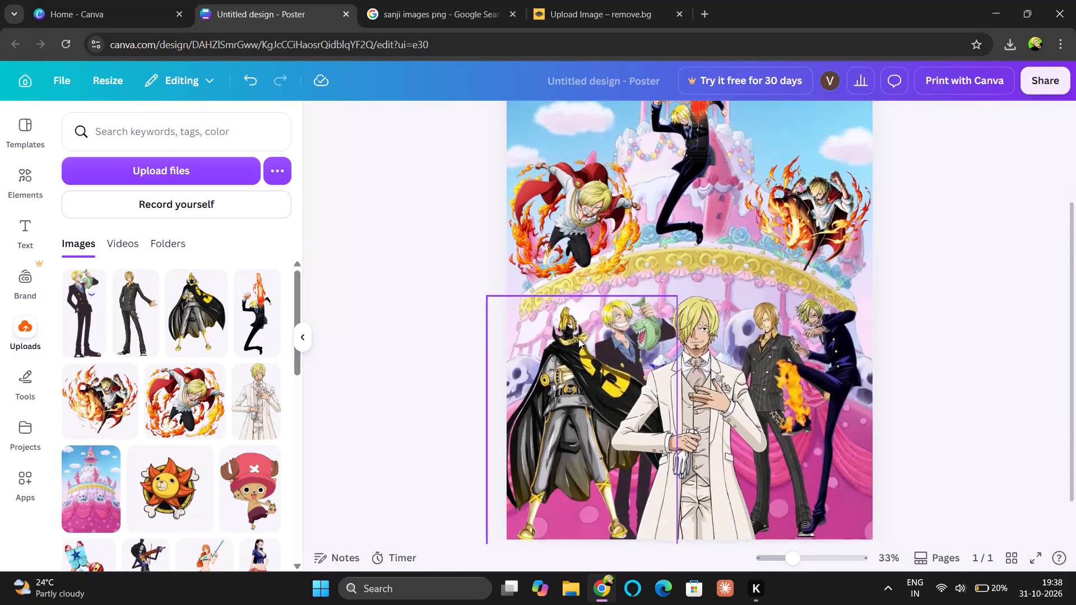
scroll(578, 338, up, 1)
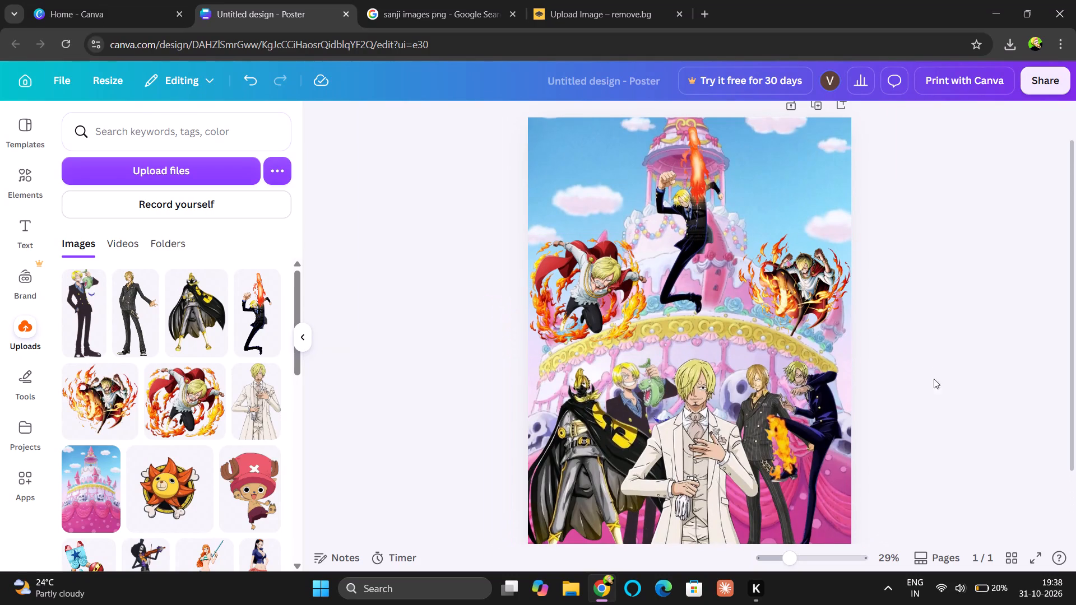
drag(832, 443, 840, 441)
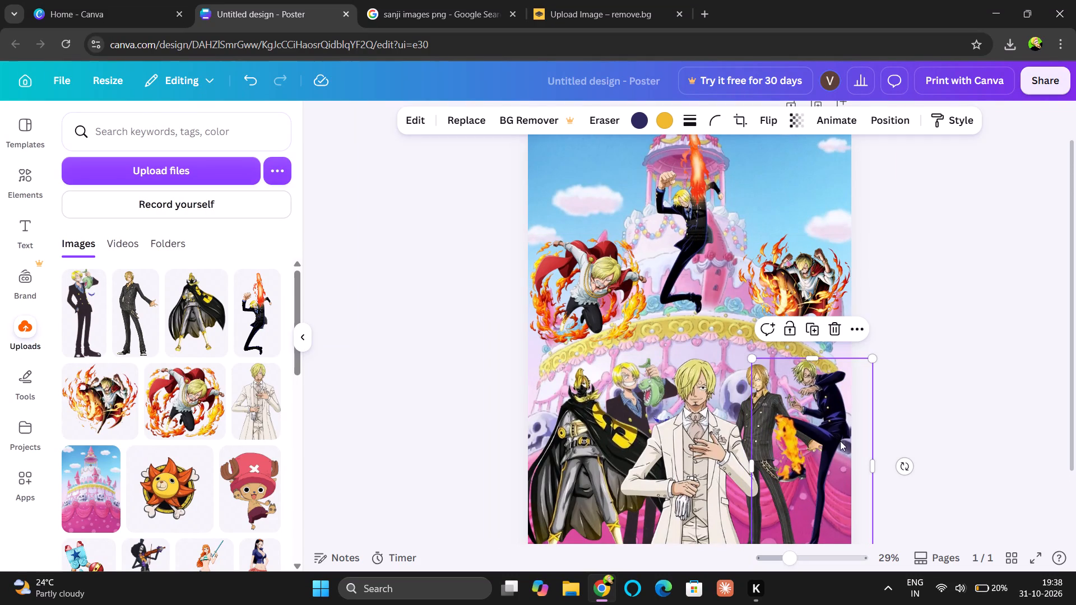
drag(753, 461, 770, 462)
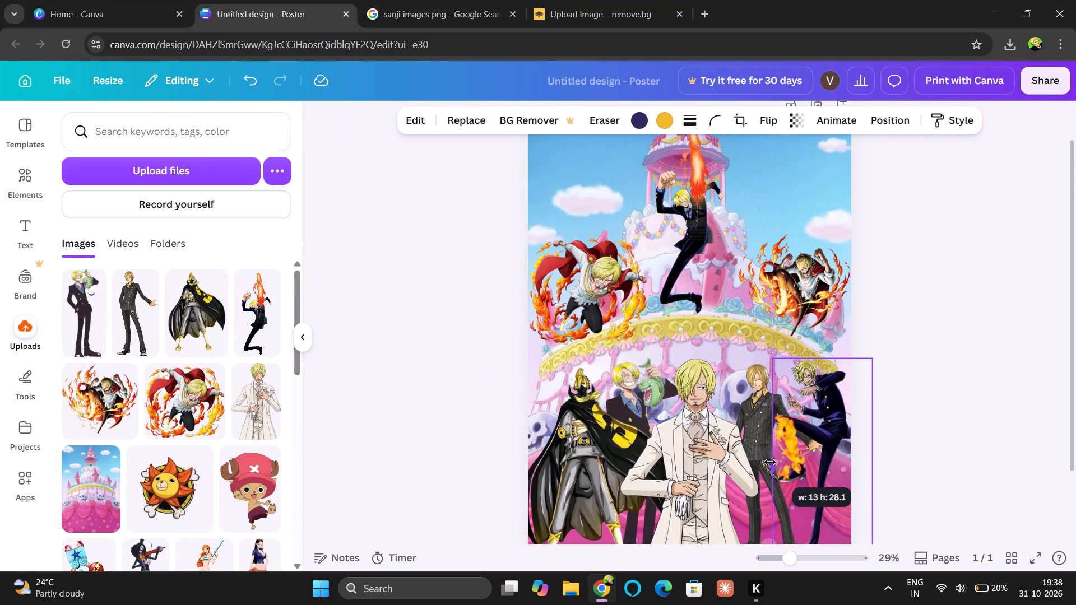
drag(770, 462, 771, 462)
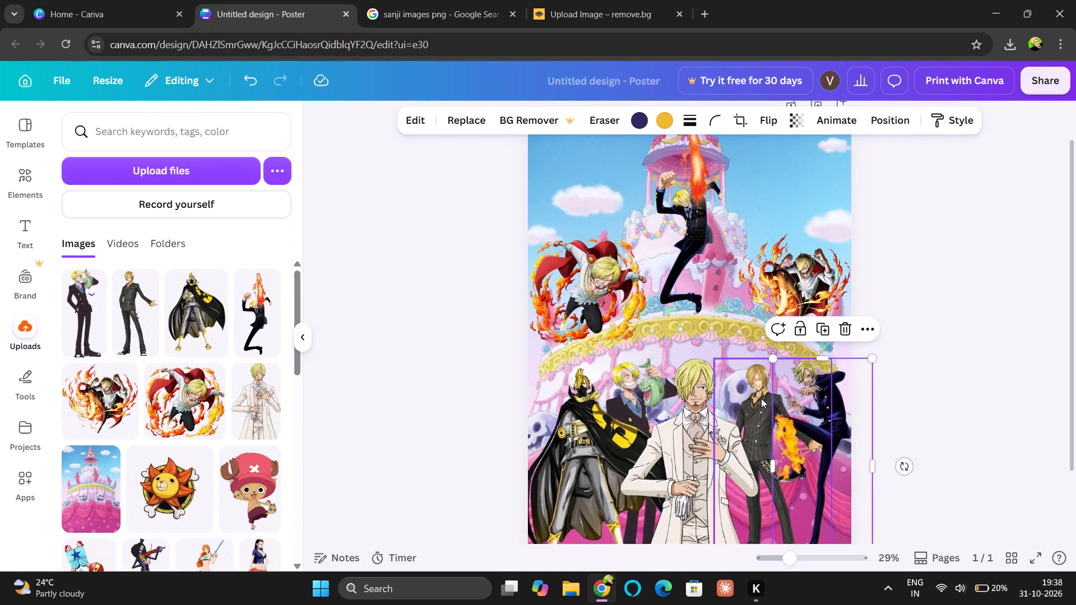
Shift the dark-suited Sanji and the white-suited Sanji slightly toward the poster's right edge to even out the bottom row's spacing.
drag(761, 398, 769, 398)
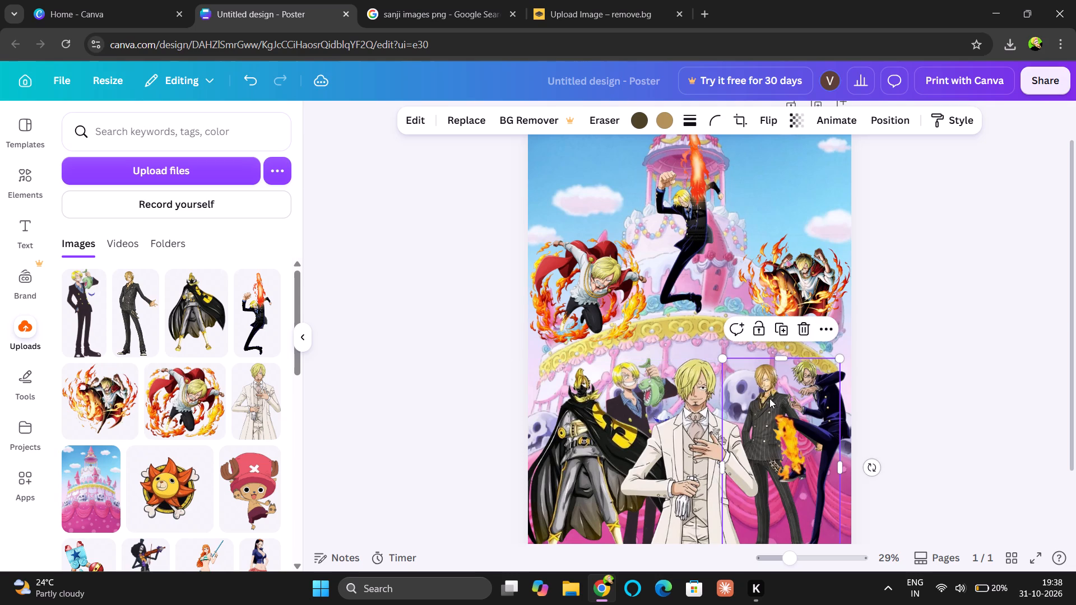
drag(687, 422, 695, 422)
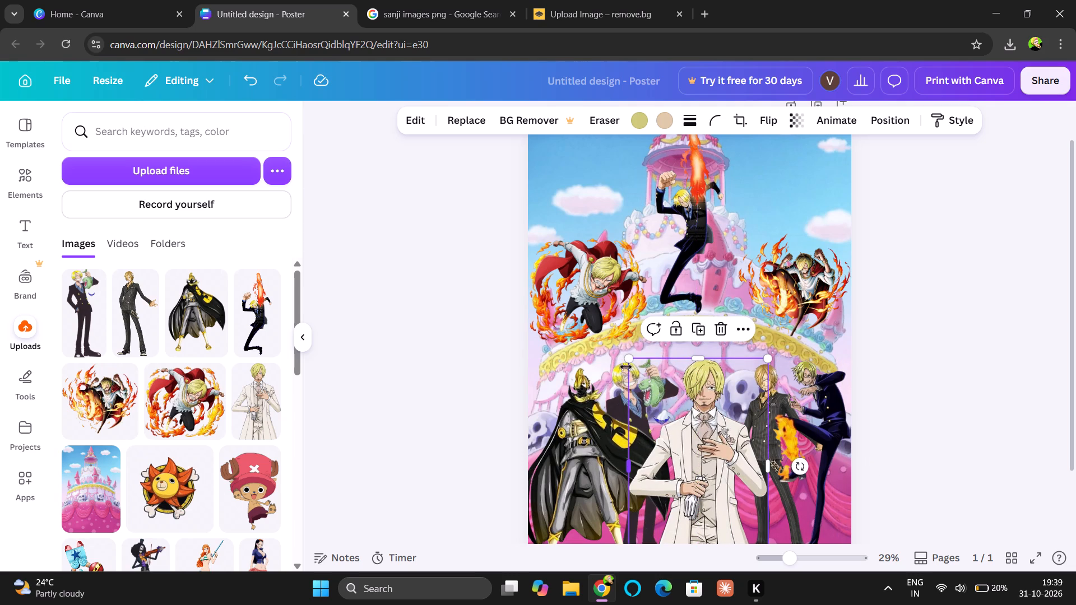
Narrow the caped Sanji's image frame slightly from its right side, next to the white-suited Sanji.
click(616, 369)
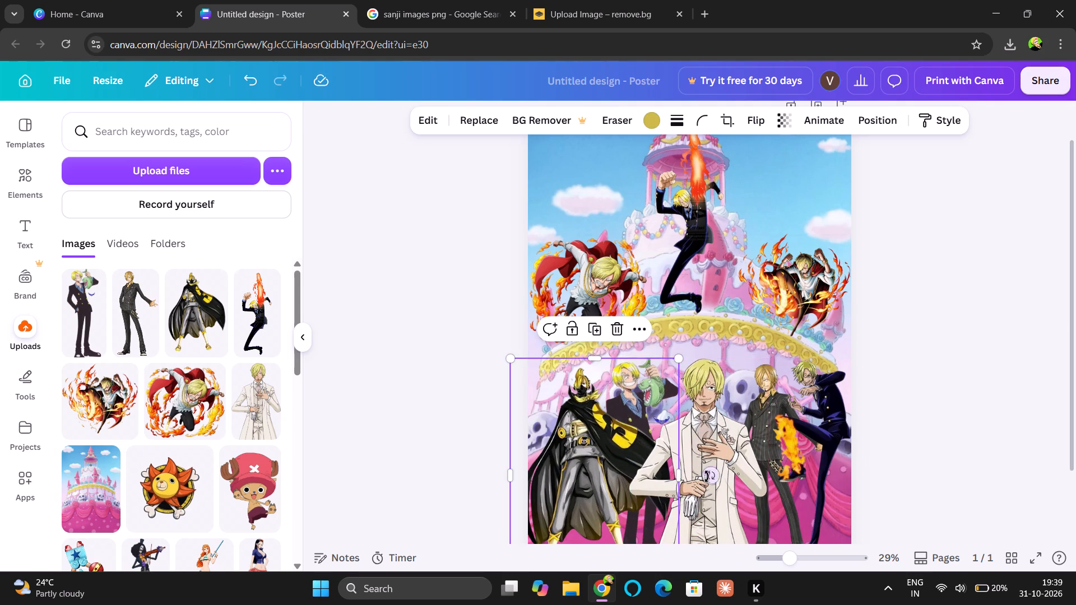
drag(677, 474, 661, 474)
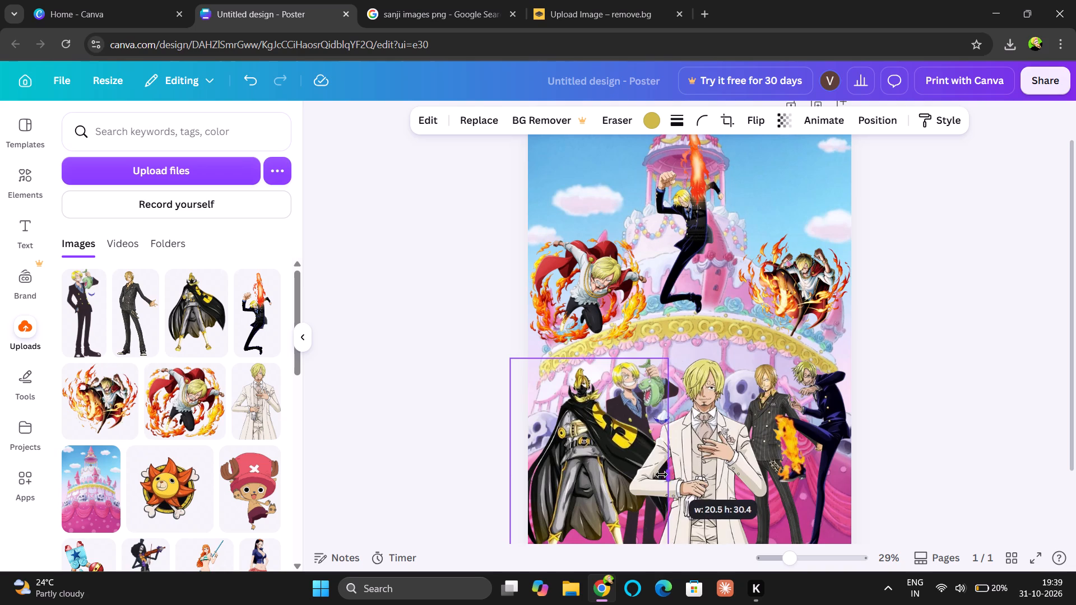
drag(661, 474, 672, 473)
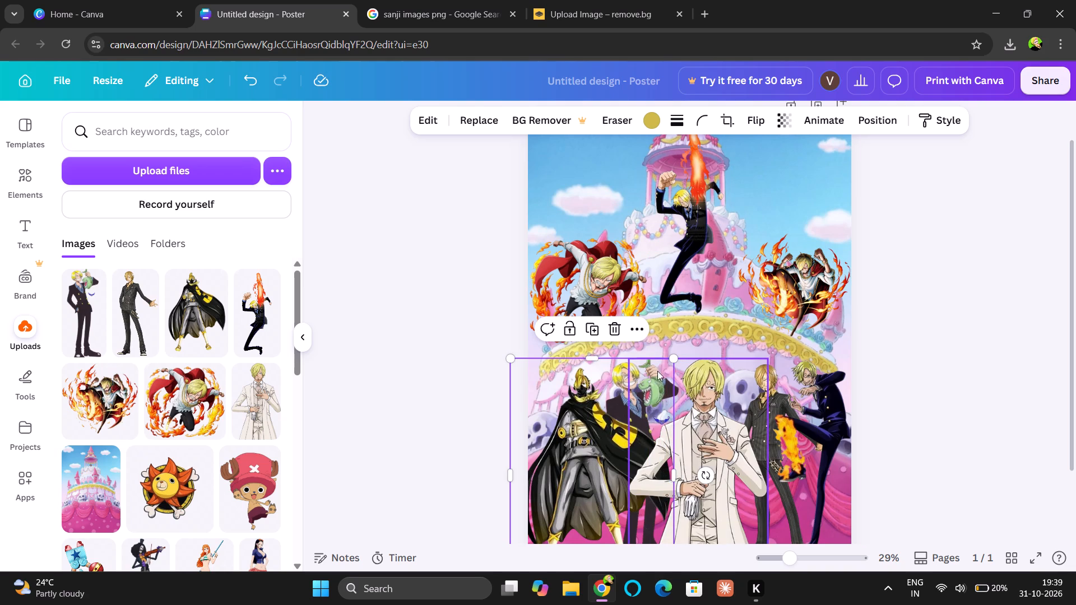
click(945, 322)
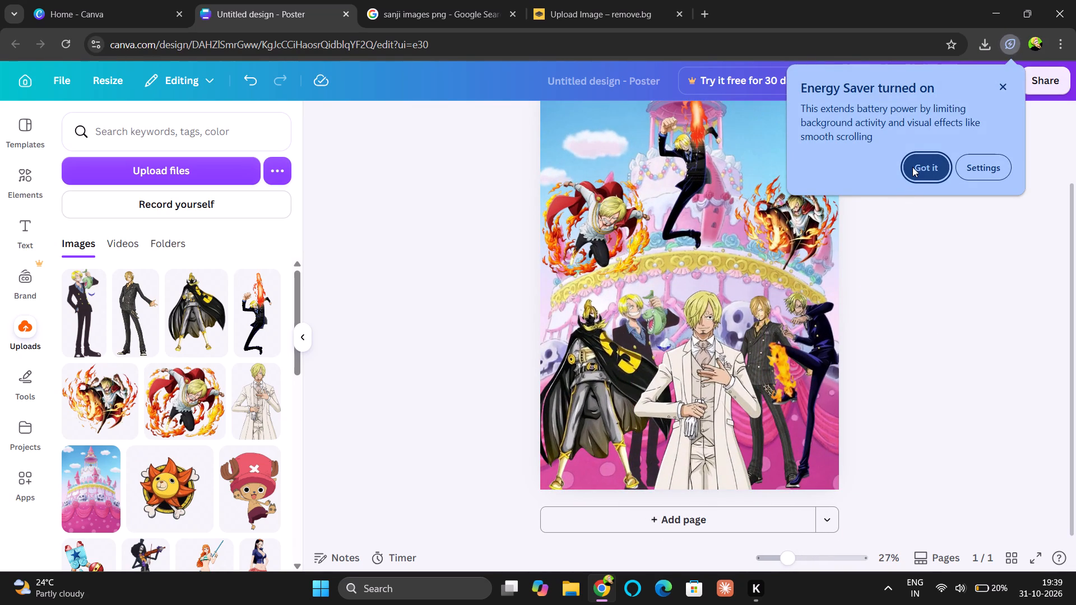
click(912, 167)
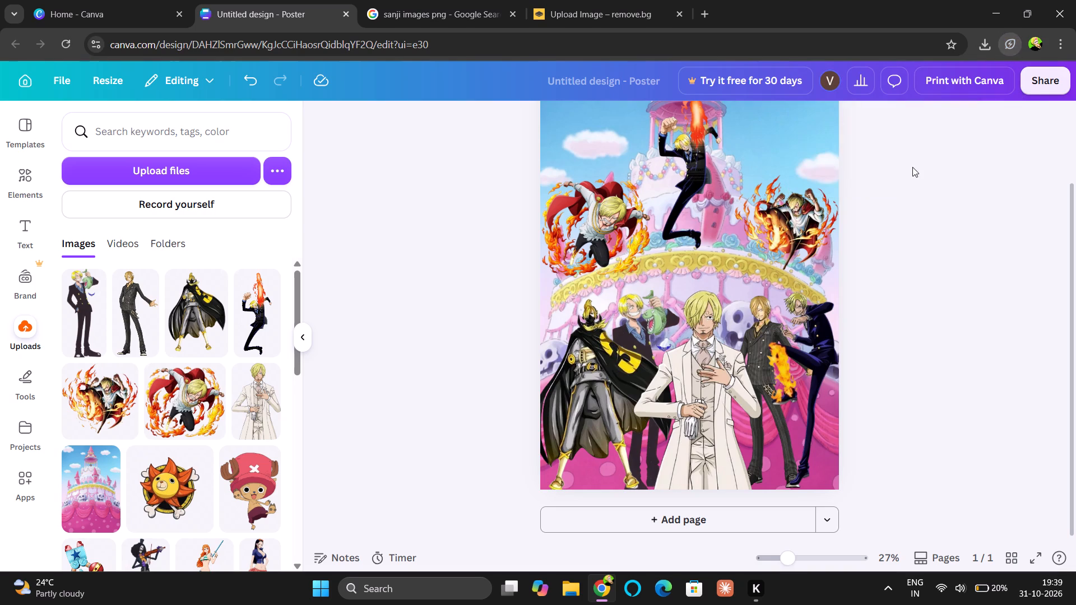
Add the uploaded One Piece logo to the poster, enlarge it, and centre it horizontally near the poster's top edge.
scroll(723, 352, up, 1)
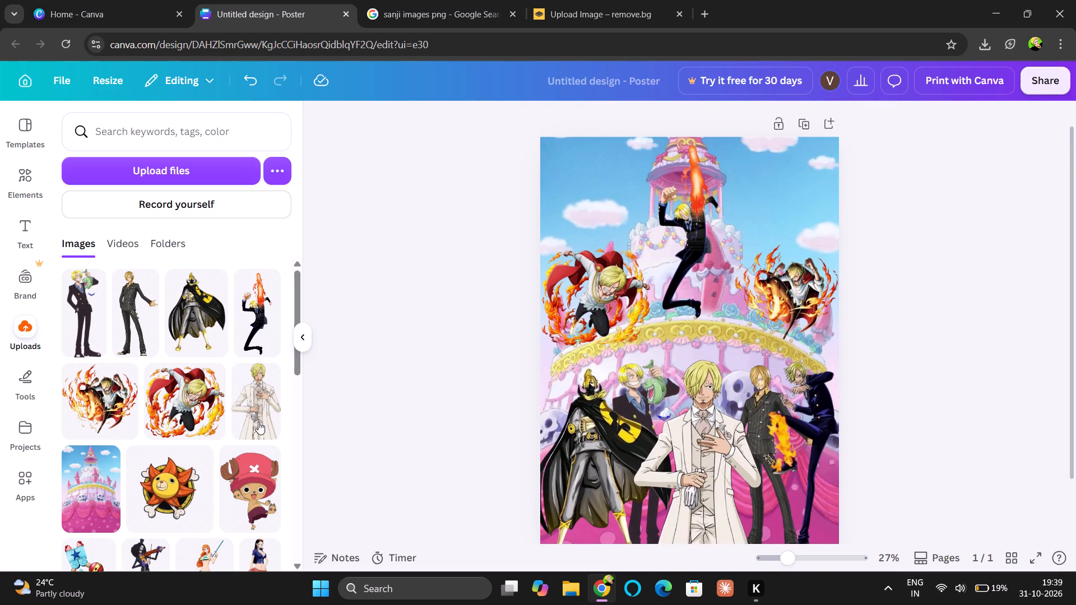
scroll(258, 422, down, 4)
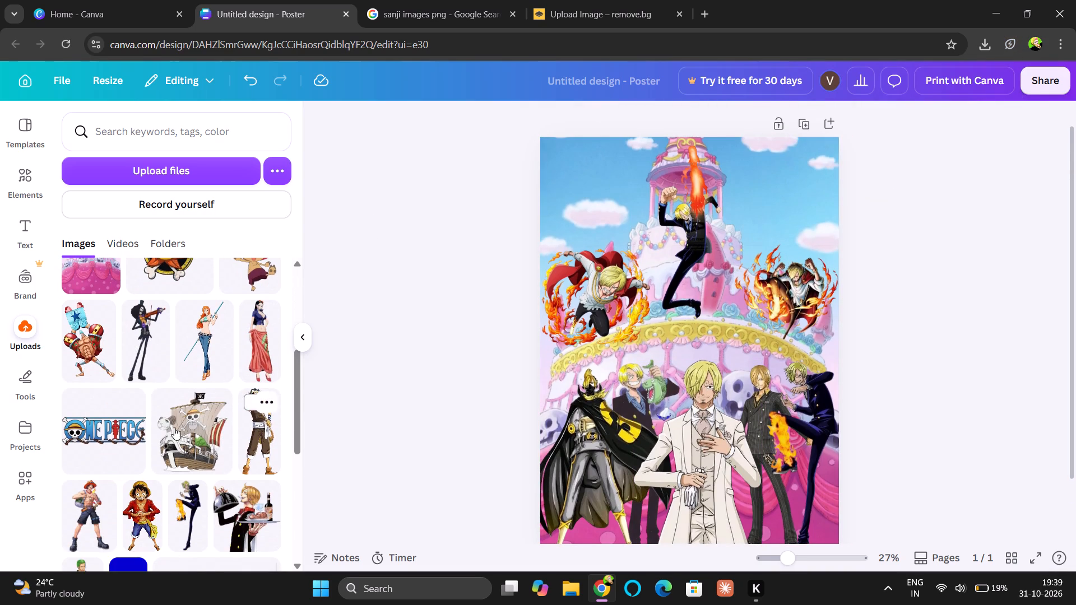
click(114, 430)
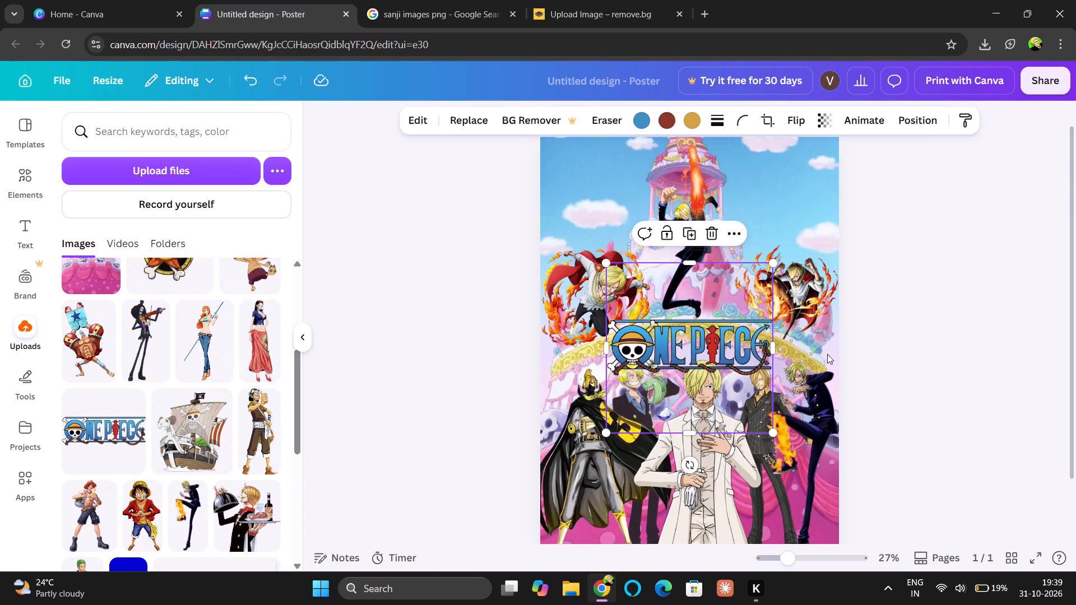
drag(721, 347, 720, 180)
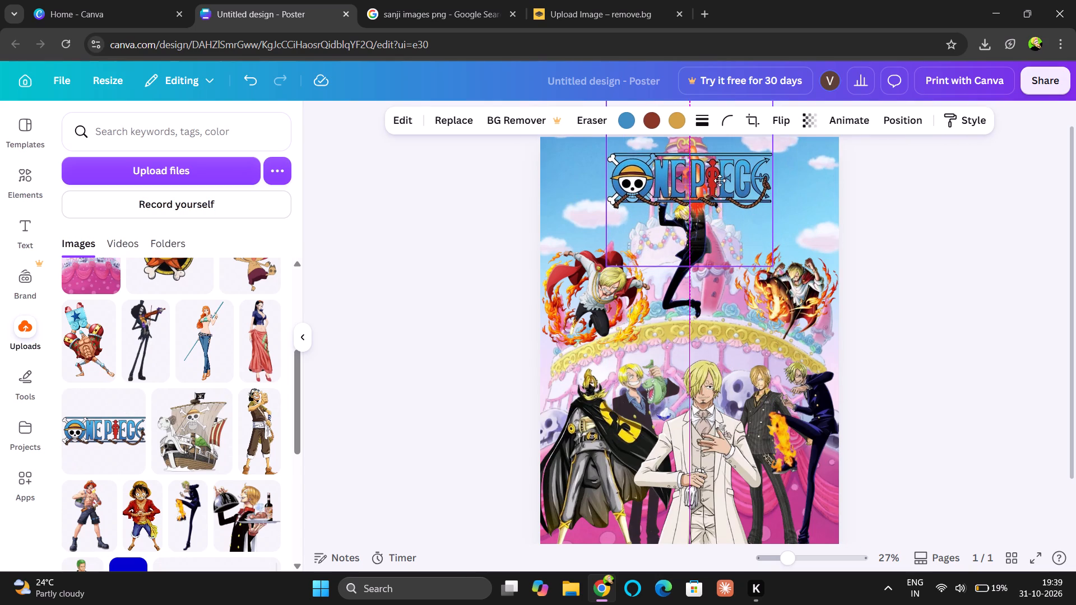
drag(720, 180, 717, 180)
scroll(717, 180, up, 1)
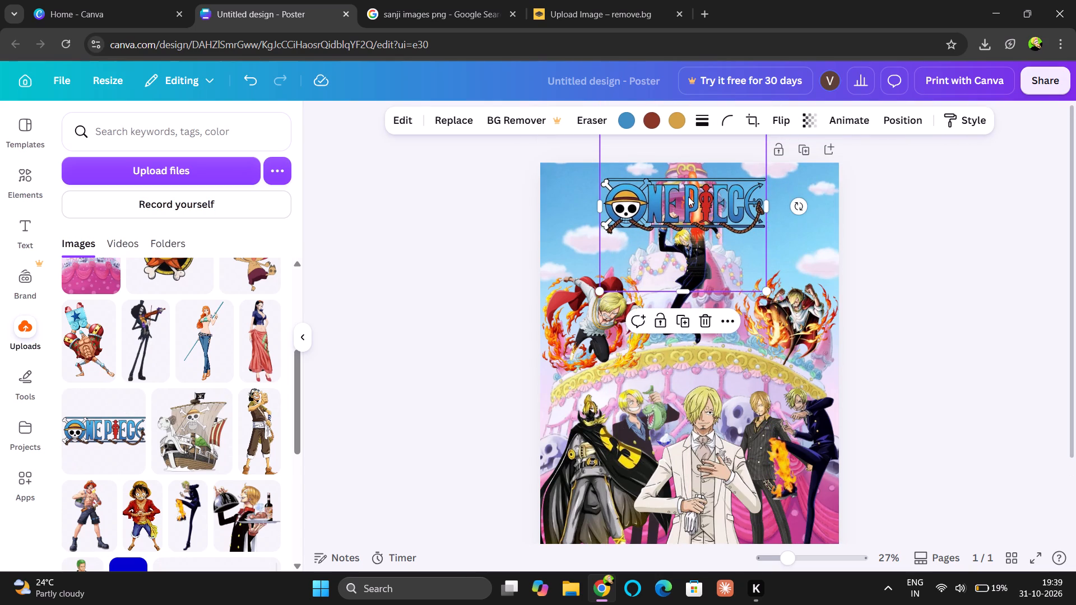
drag(688, 197, 689, 191)
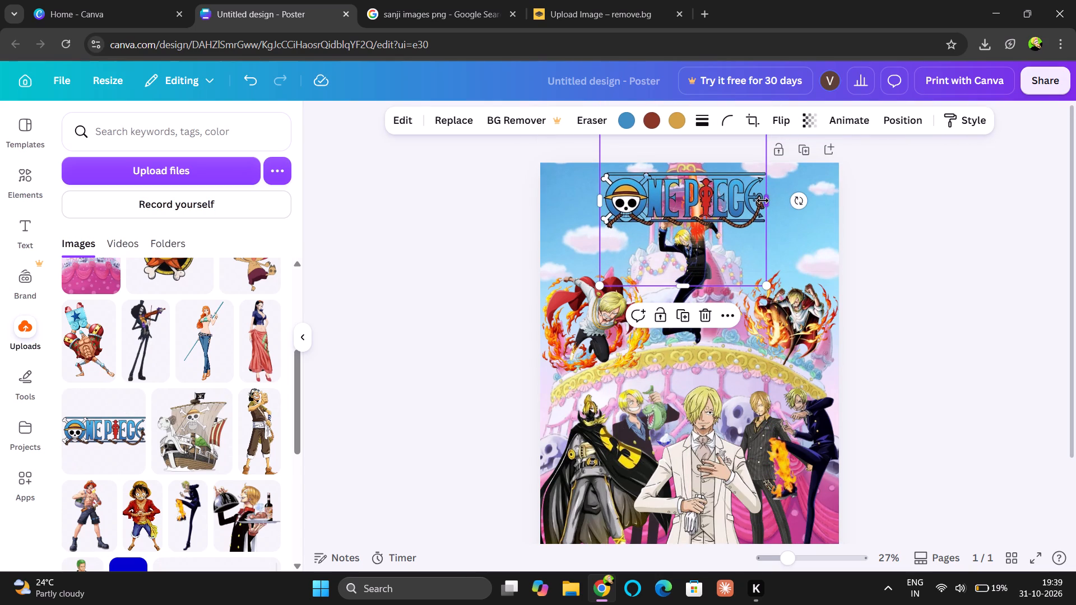
drag(763, 201, 806, 199)
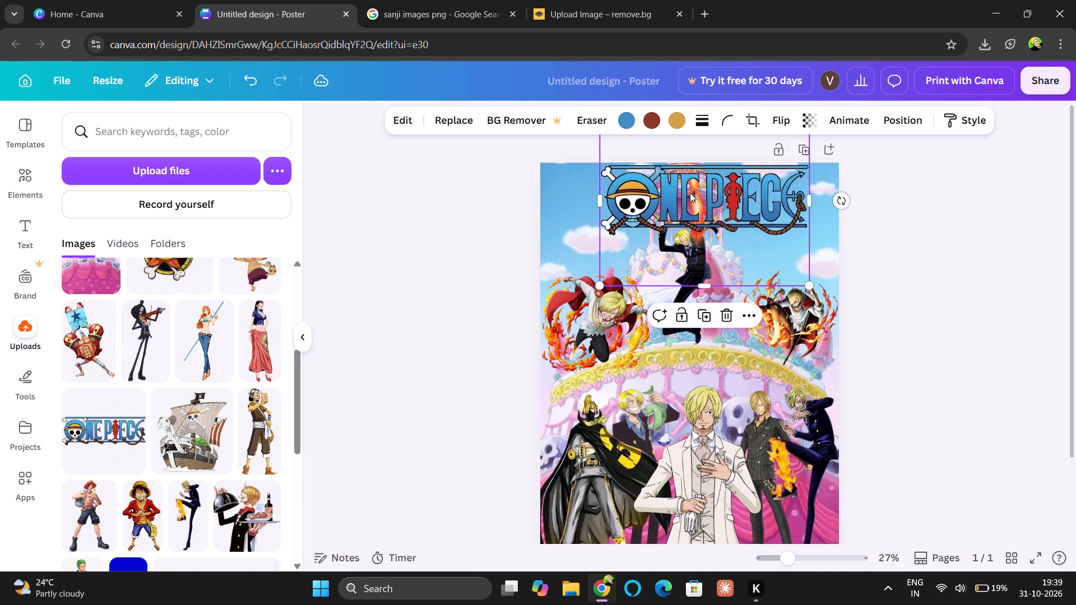
drag(688, 192, 672, 204)
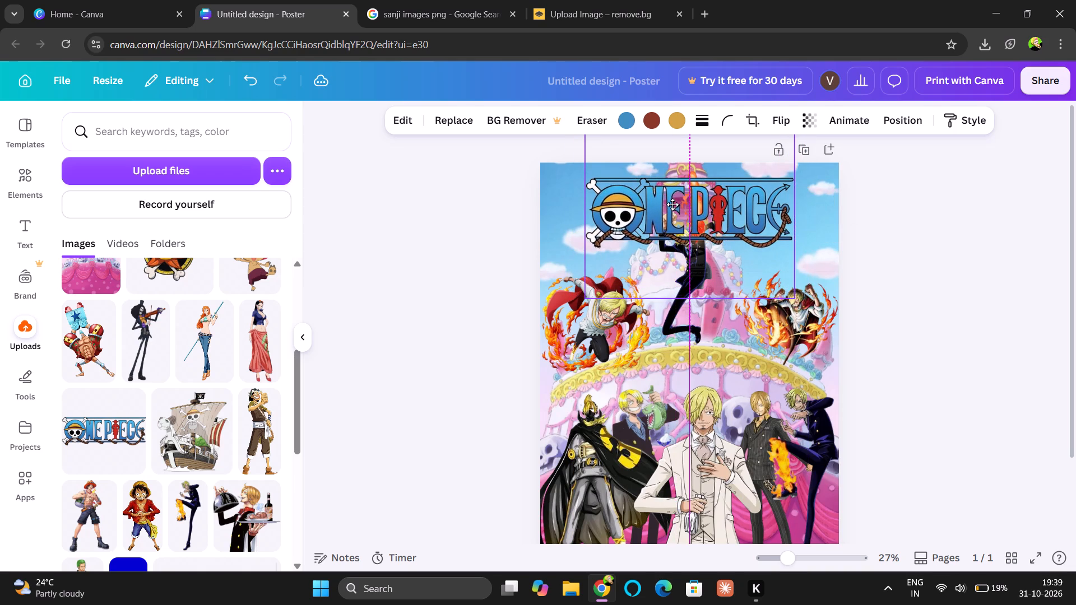
drag(672, 204, 672, 204)
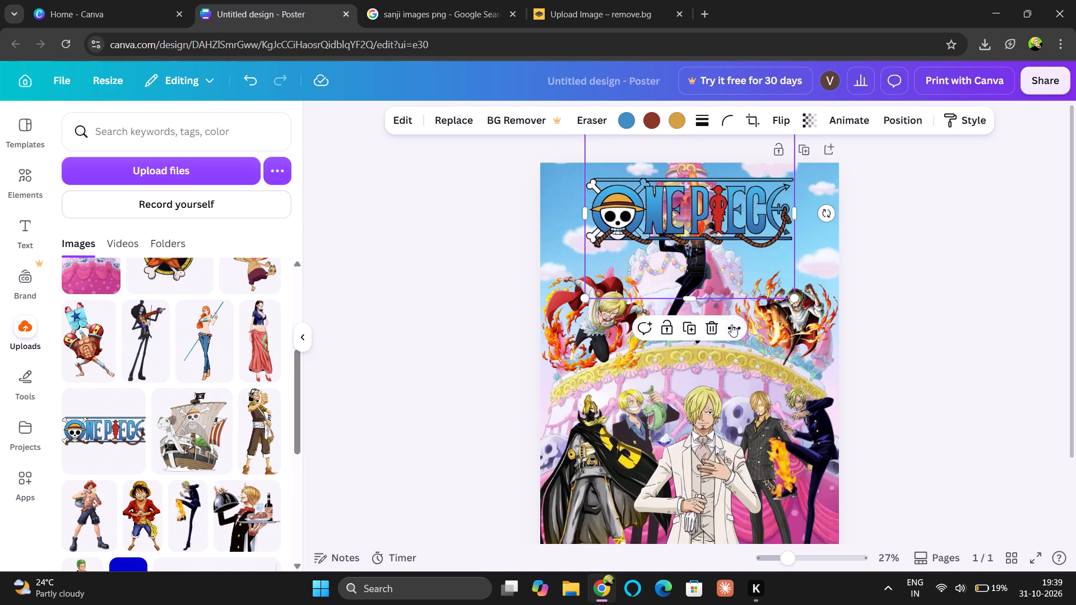
Send the One Piece logo to the back, then bring it forward one layer to sit just above the cake background.
click(734, 326)
click(781, 206)
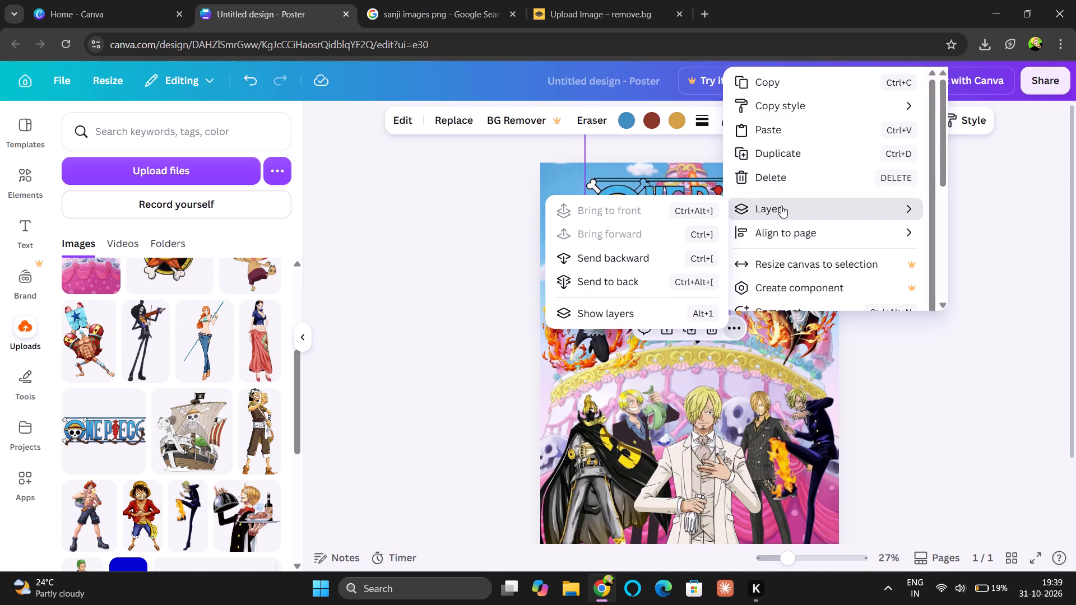
click(665, 276)
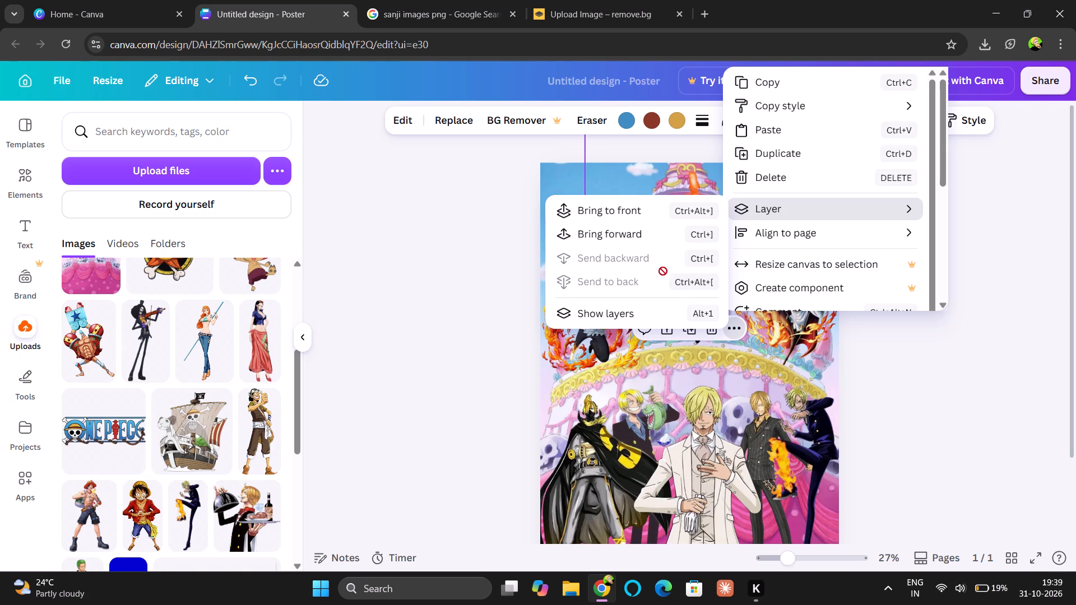
click(652, 230)
click(462, 258)
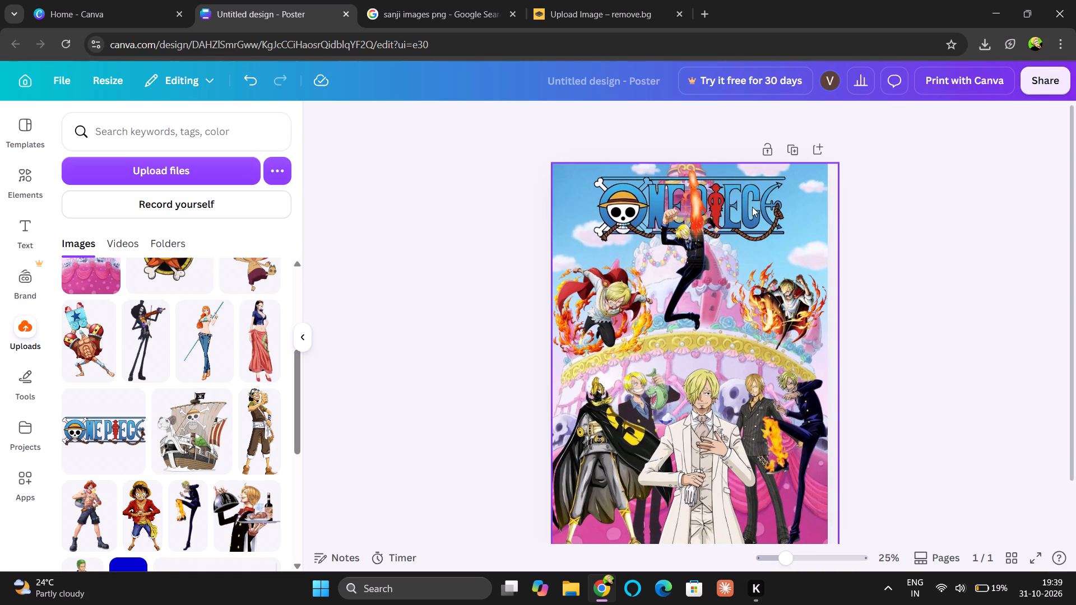
Reposition the One Piece logo right against the poster's top edge, keeping it horizontally centred.
click(752, 207)
drag(752, 207, 755, 207)
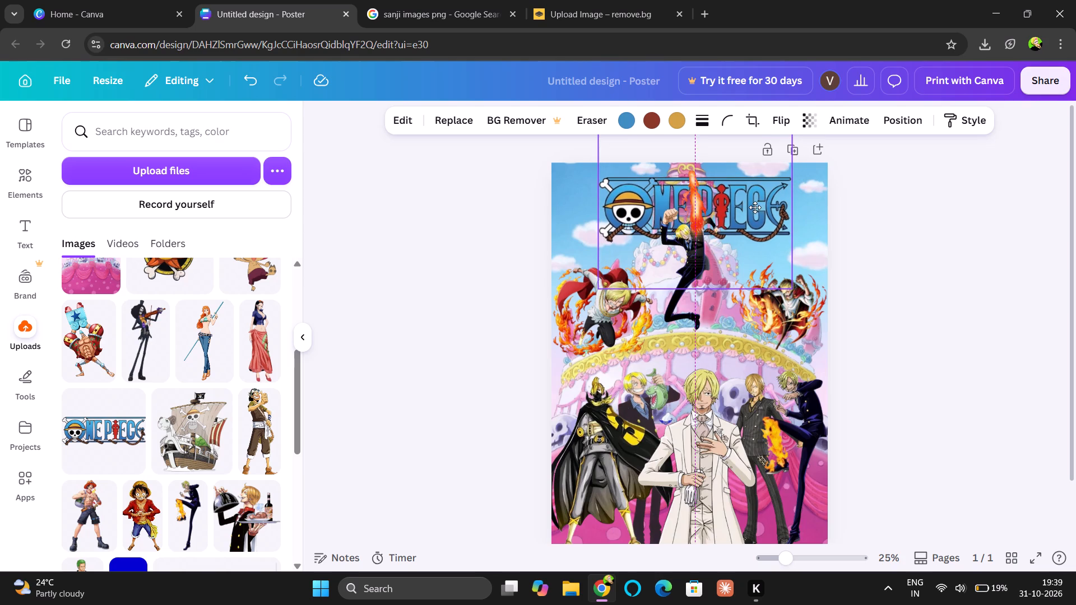
drag(755, 207, 749, 204)
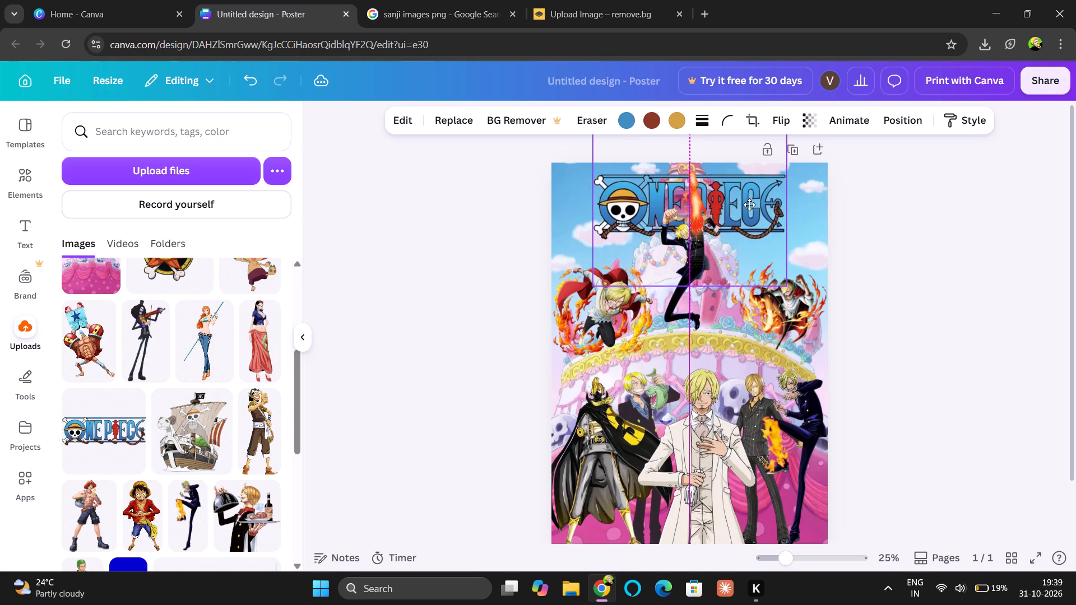
drag(749, 204, 750, 202)
drag(687, 254, 684, 264)
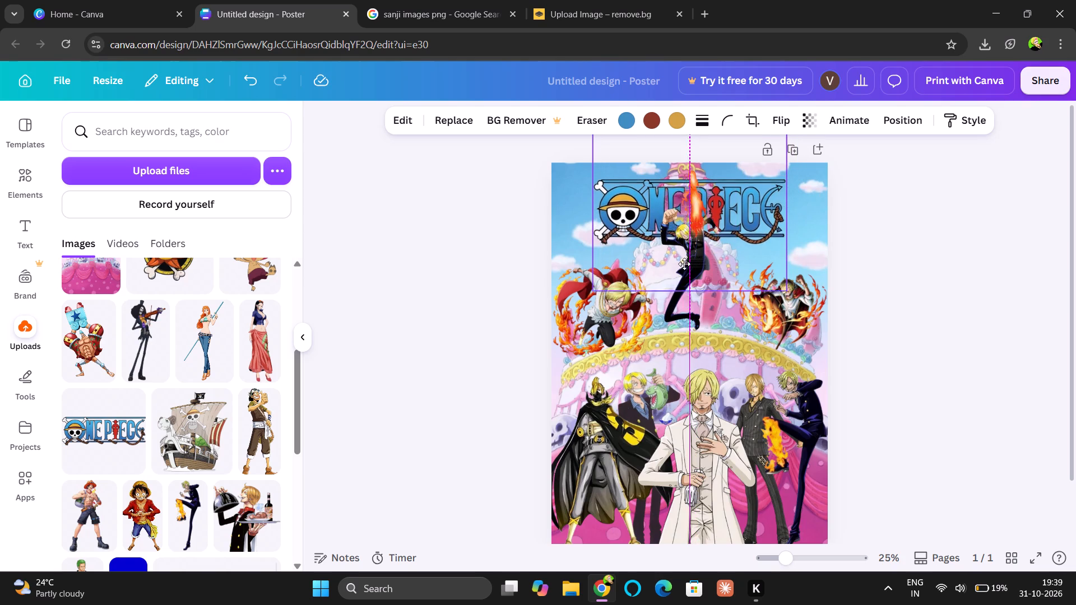
drag(684, 264, 683, 248)
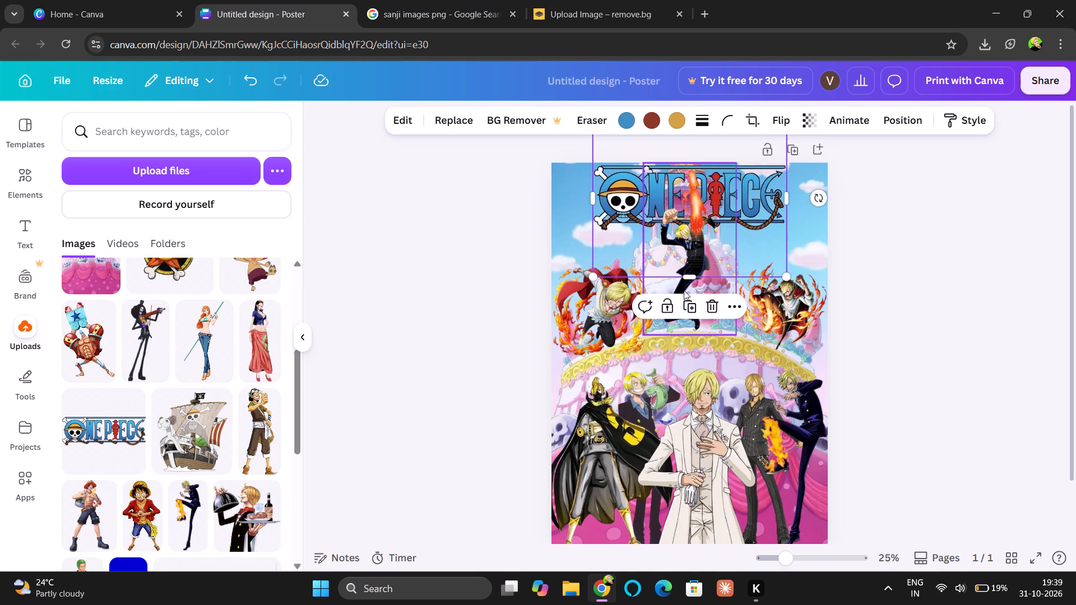
Lower the jumping Sanji with the flaming leg beneath the One Piece logo, centred horizontally with its frame's bottom near mid-poster.
drag(684, 288, 685, 311)
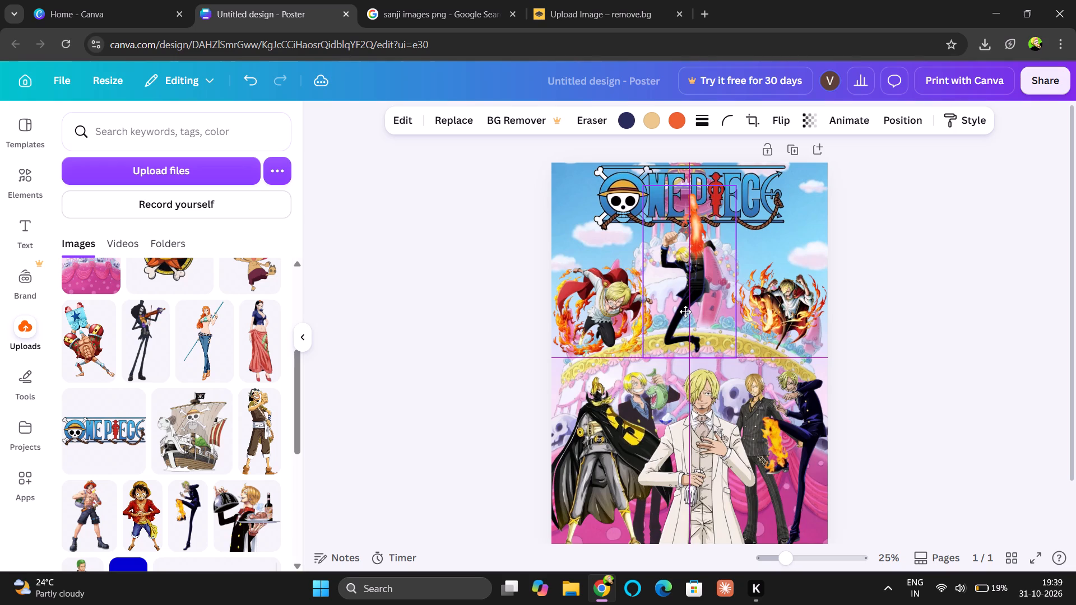
drag(685, 311, 686, 313)
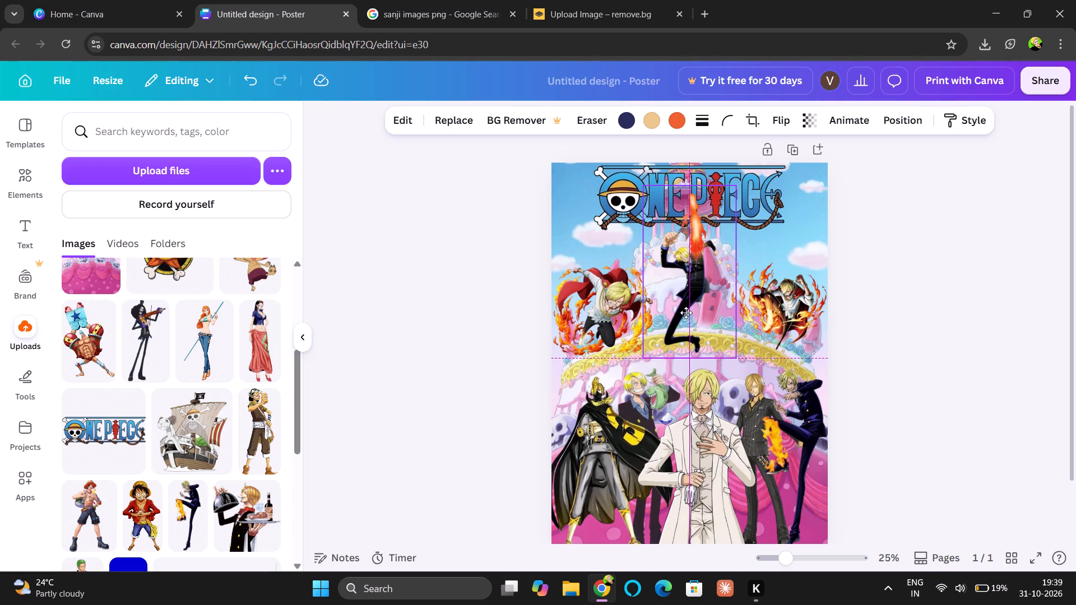
drag(686, 313, 689, 311)
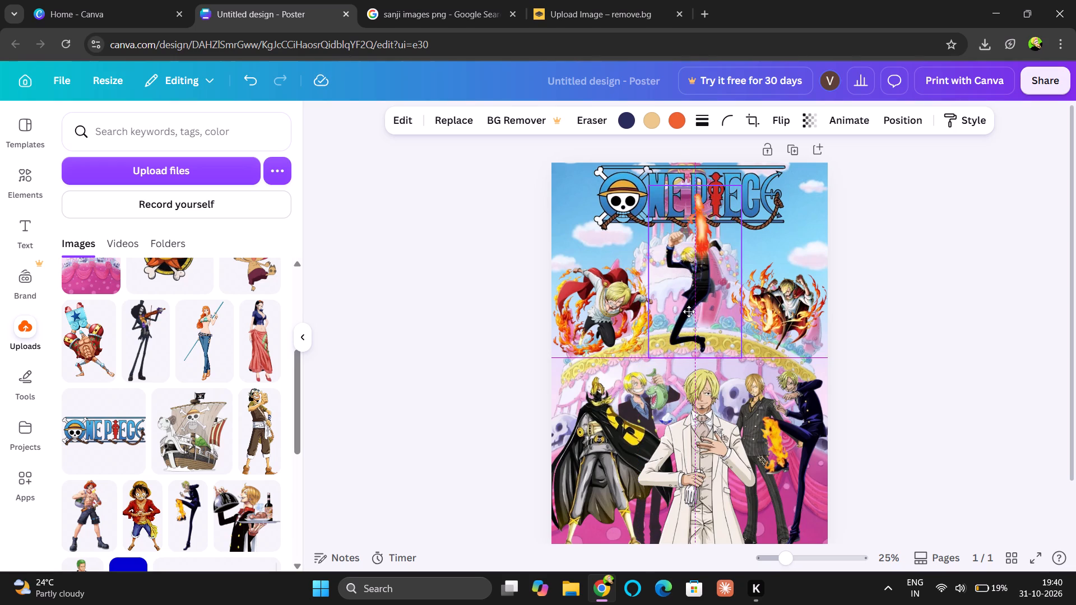
drag(689, 311, 683, 310)
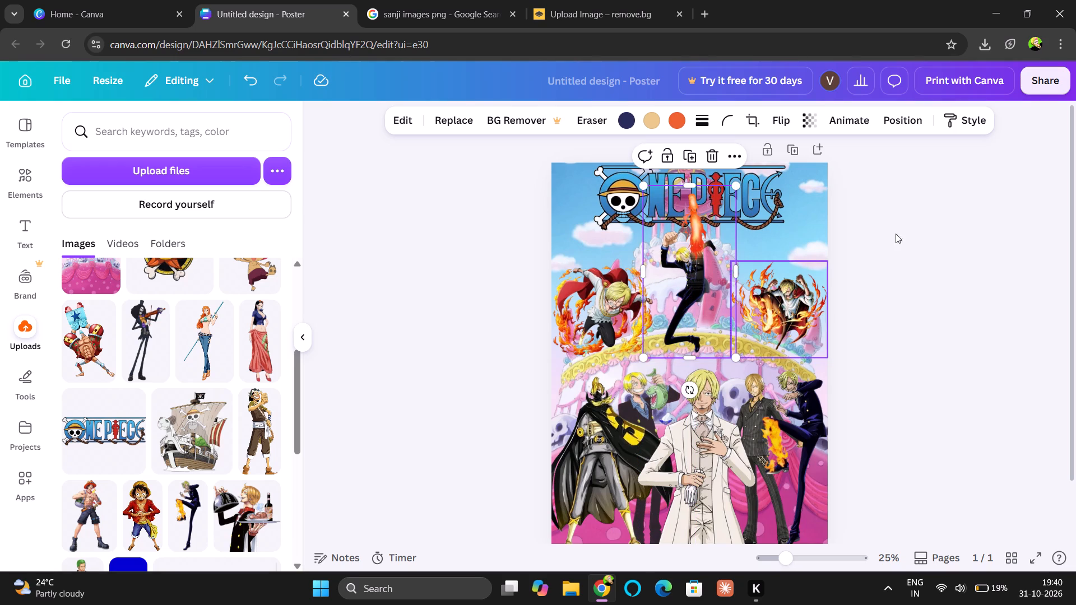
click(915, 232)
scroll(768, 304, down, 1)
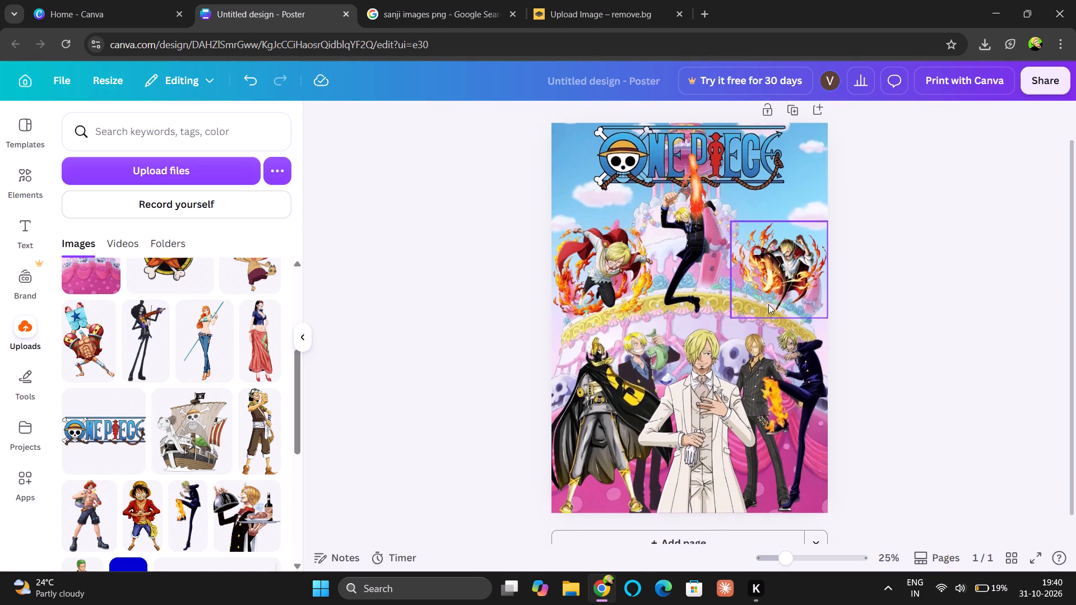
scroll(768, 304, down, 1)
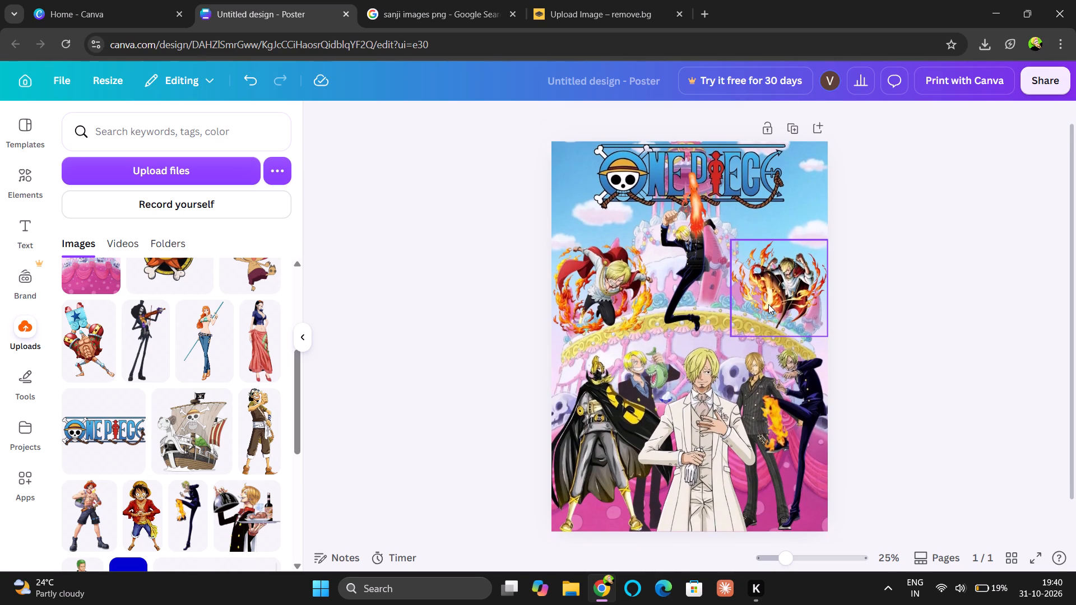
scroll(768, 304, down, 1)
Switch to the Google image results for Sanji, look through them, and open the related search "sanji post timeskip png".
click(451, 3)
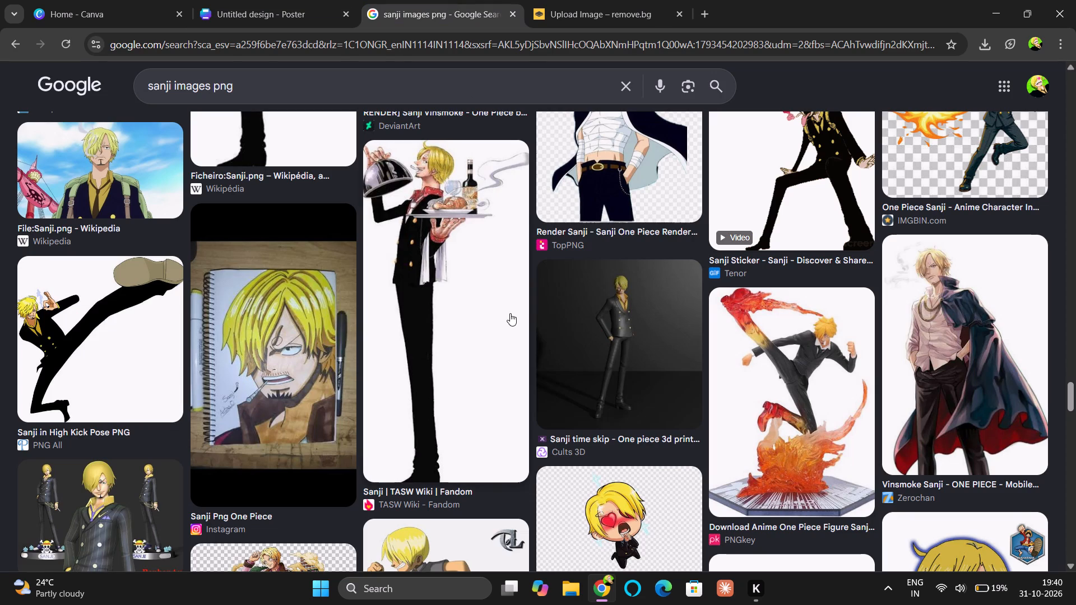
scroll(510, 313, down, 4)
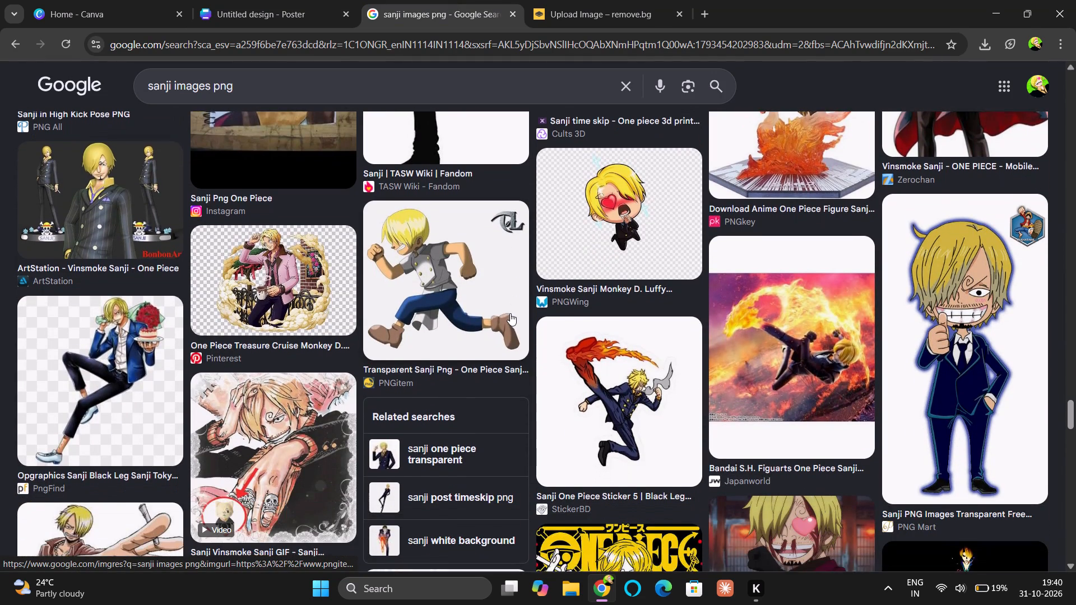
scroll(510, 313, down, 4)
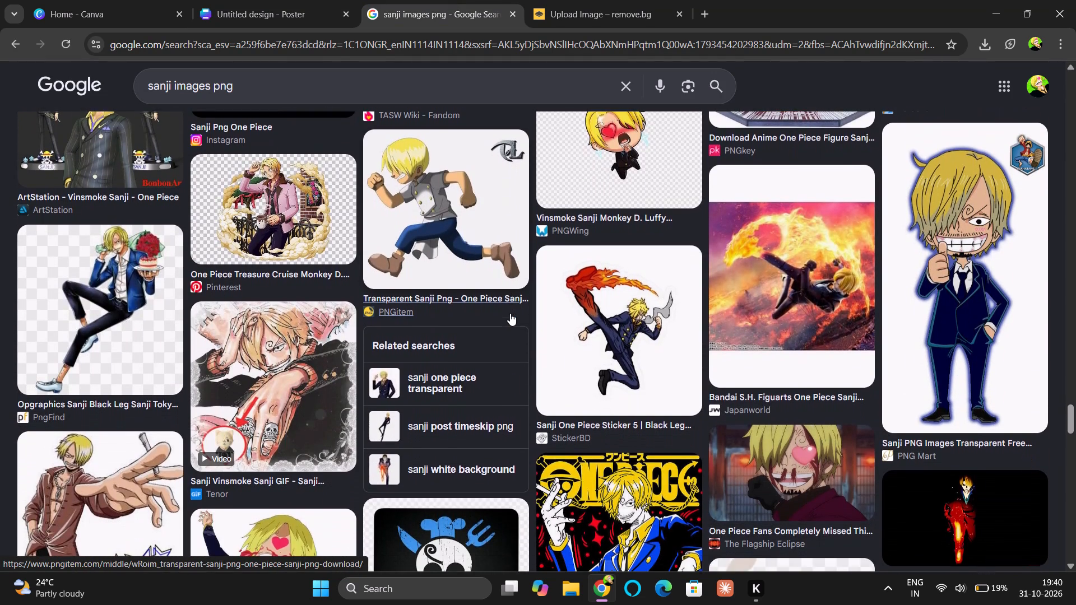
scroll(510, 313, down, 1)
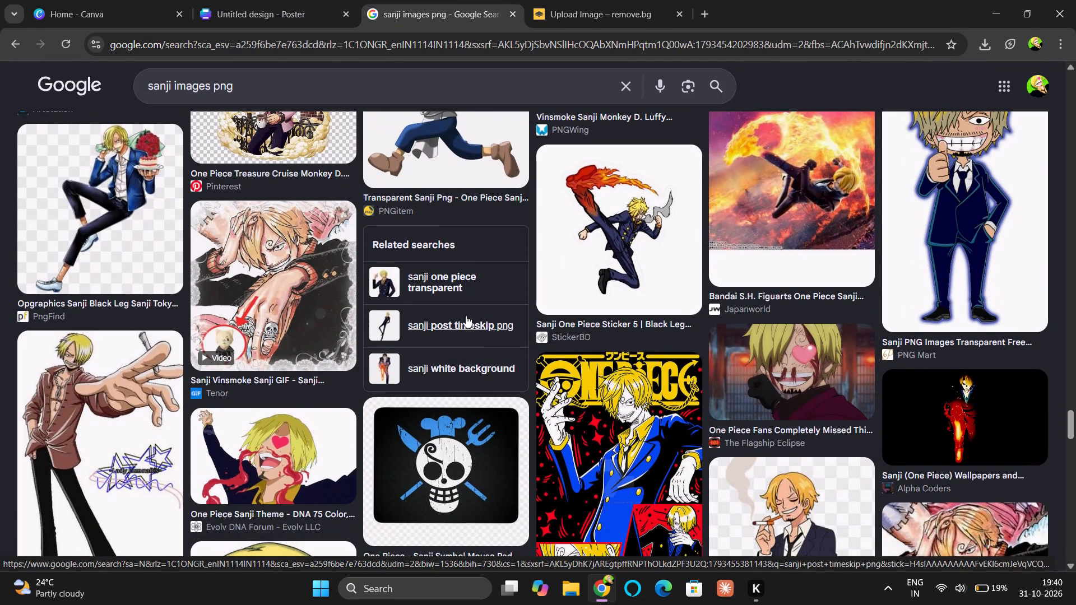
click(483, 328)
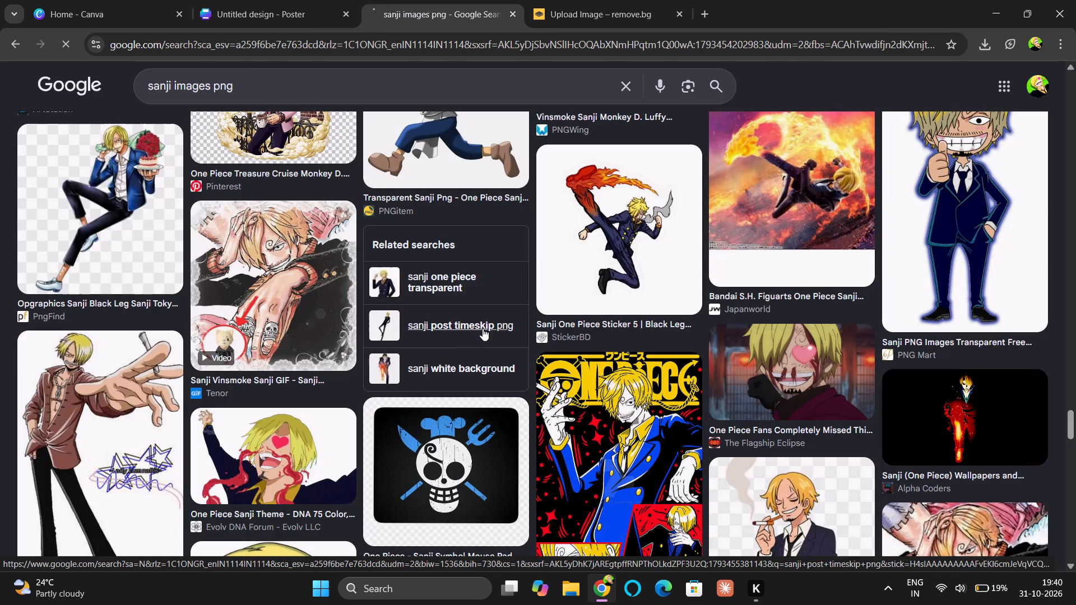
scroll(483, 328, down, 1)
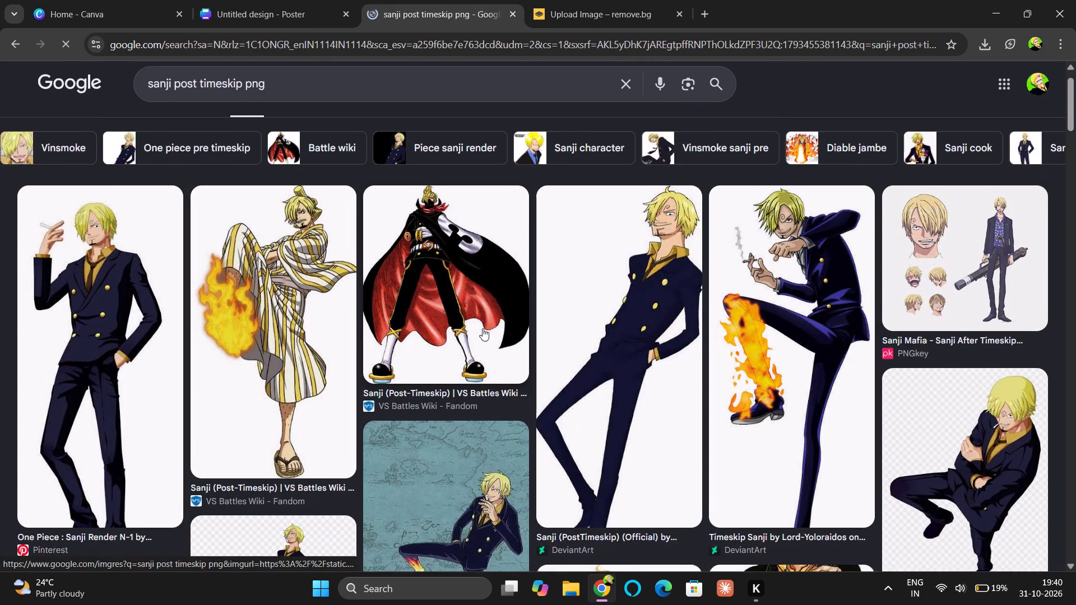
Look through the "sanji post timeskip png" image results for further Sanji poses, comparing them with the poster in Canva.
scroll(483, 328, down, 1)
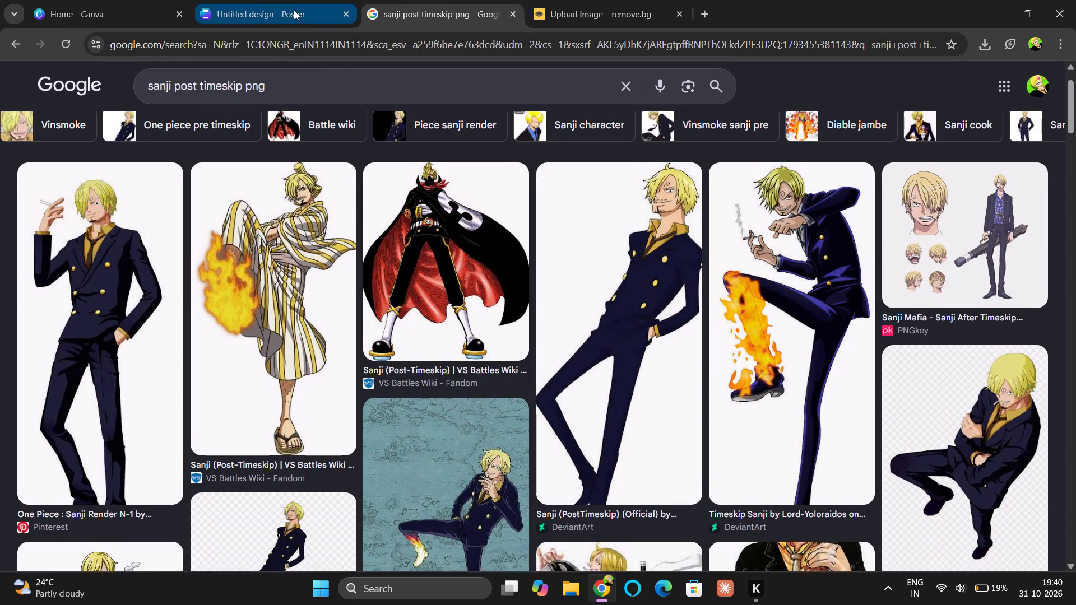
click(294, 10)
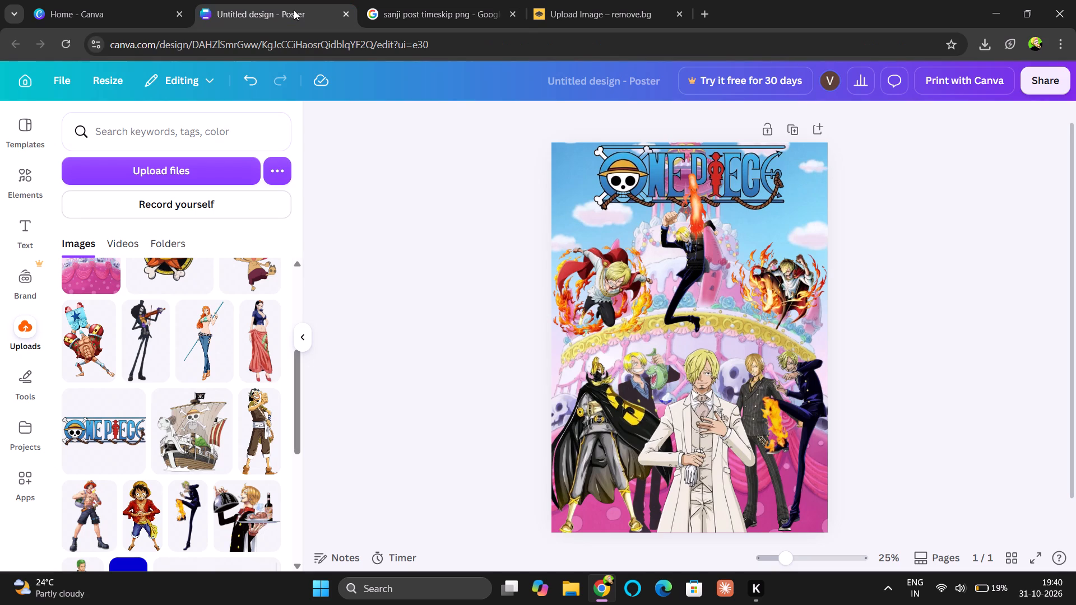
click(410, 0)
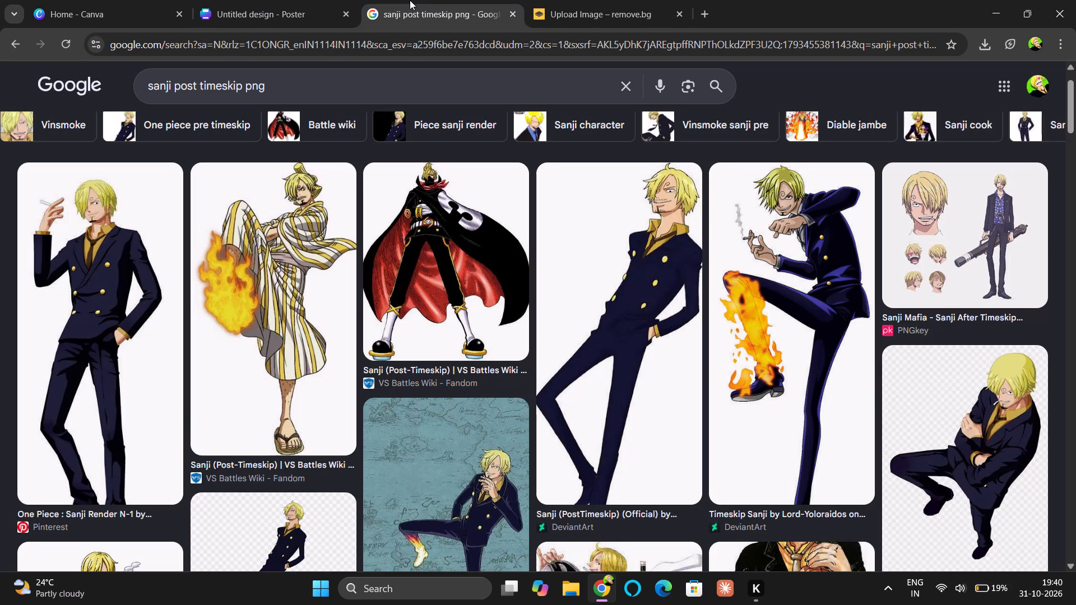
scroll(521, 342, down, 3)
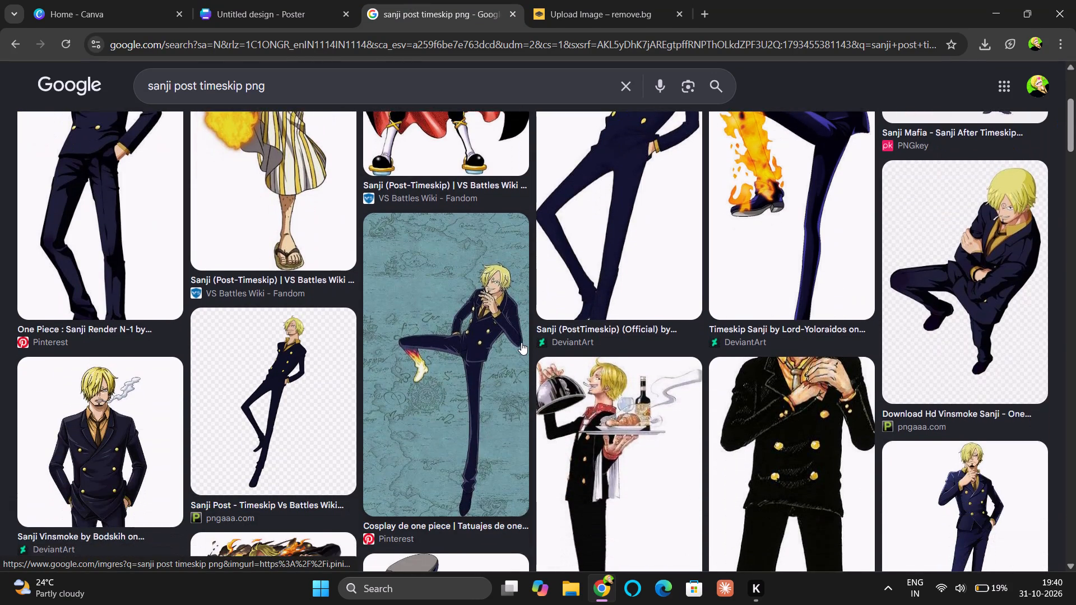
scroll(521, 342, down, 8)
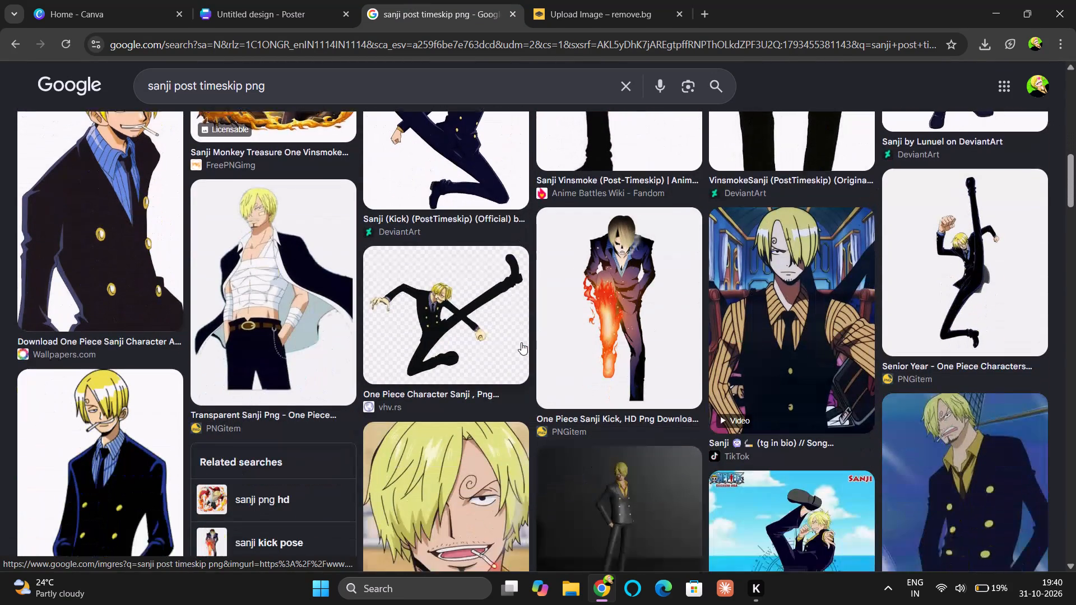
scroll(521, 342, down, 4)
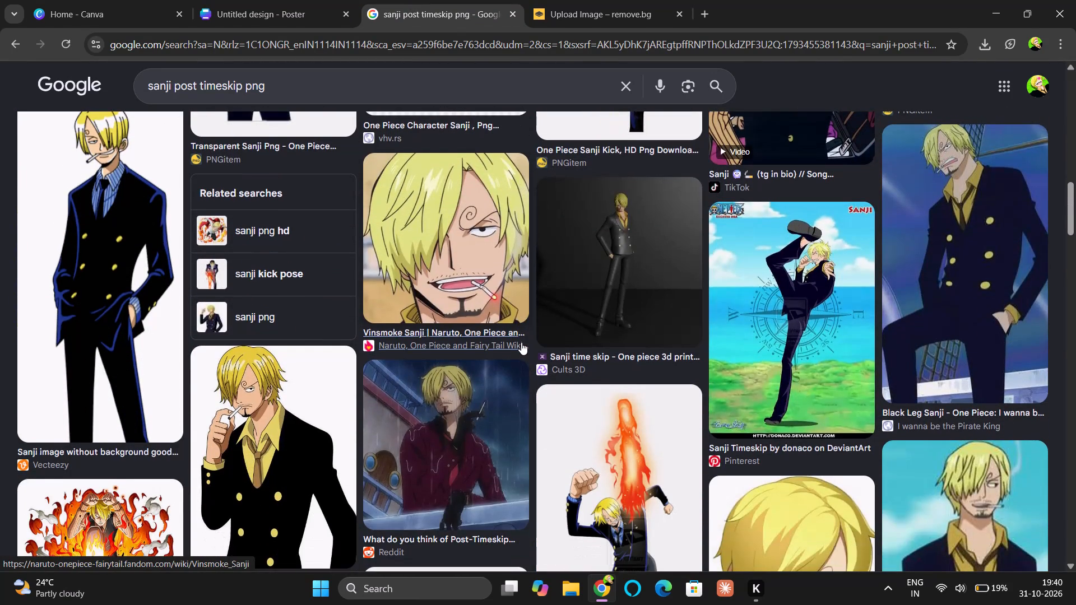
scroll(521, 342, down, 4)
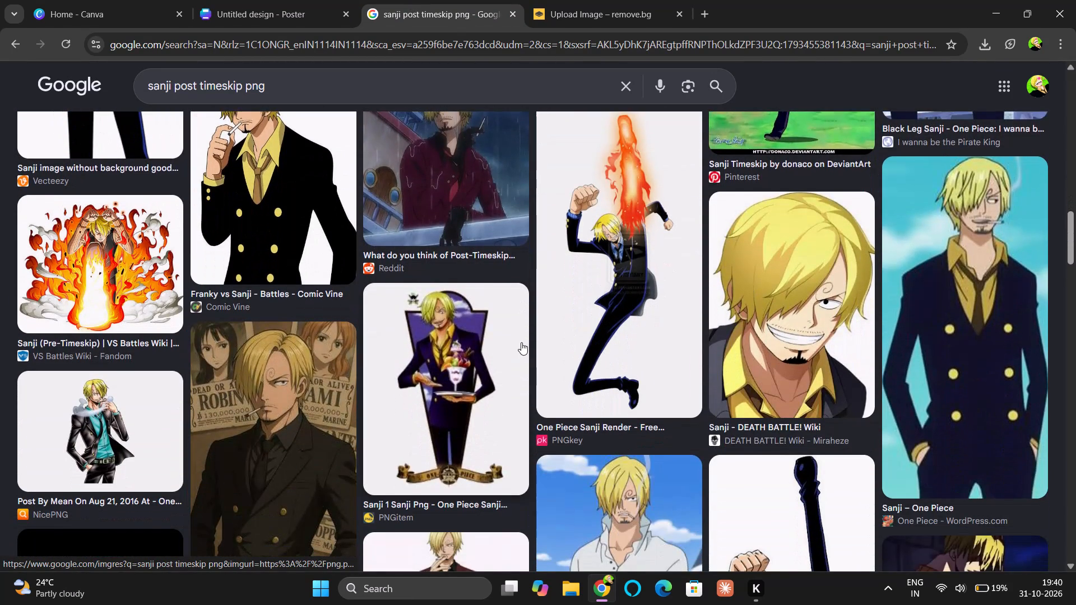
scroll(521, 342, down, 4)
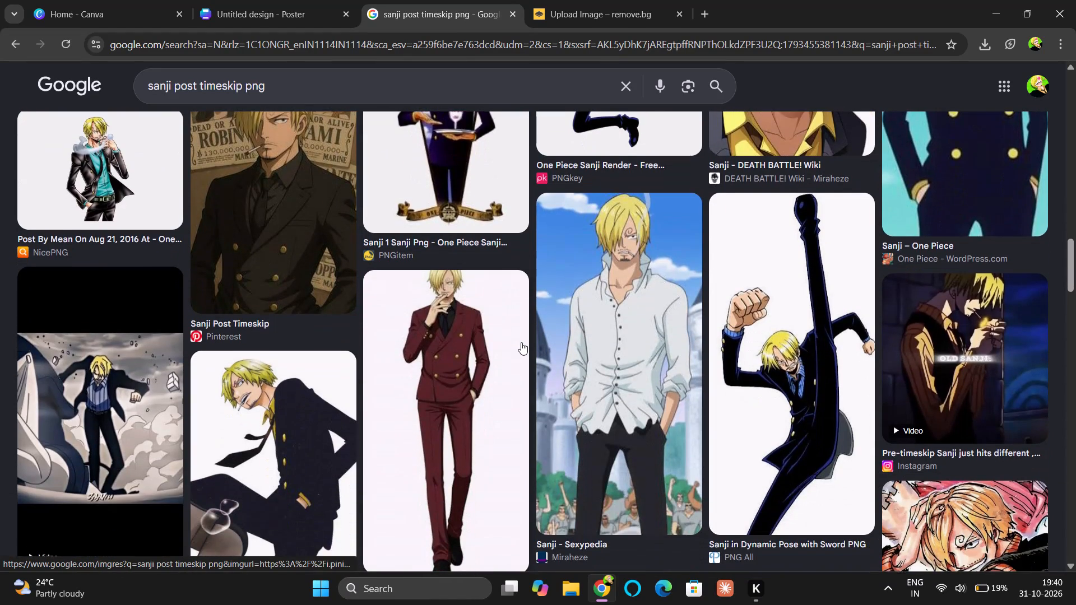
scroll(521, 342, down, 1)
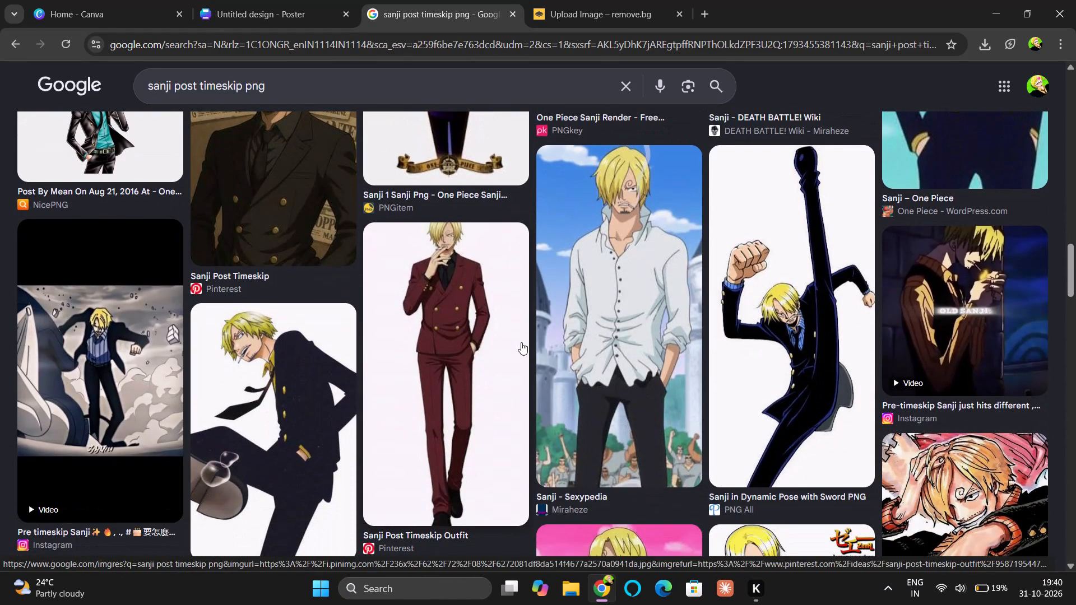
scroll(521, 342, down, 4)
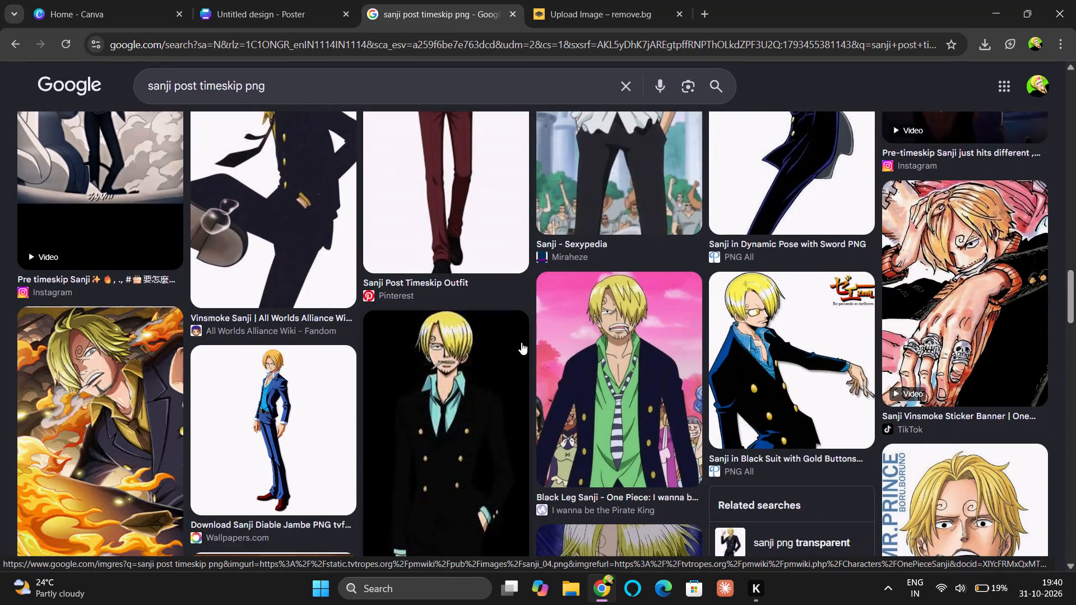
scroll(521, 342, down, 2)
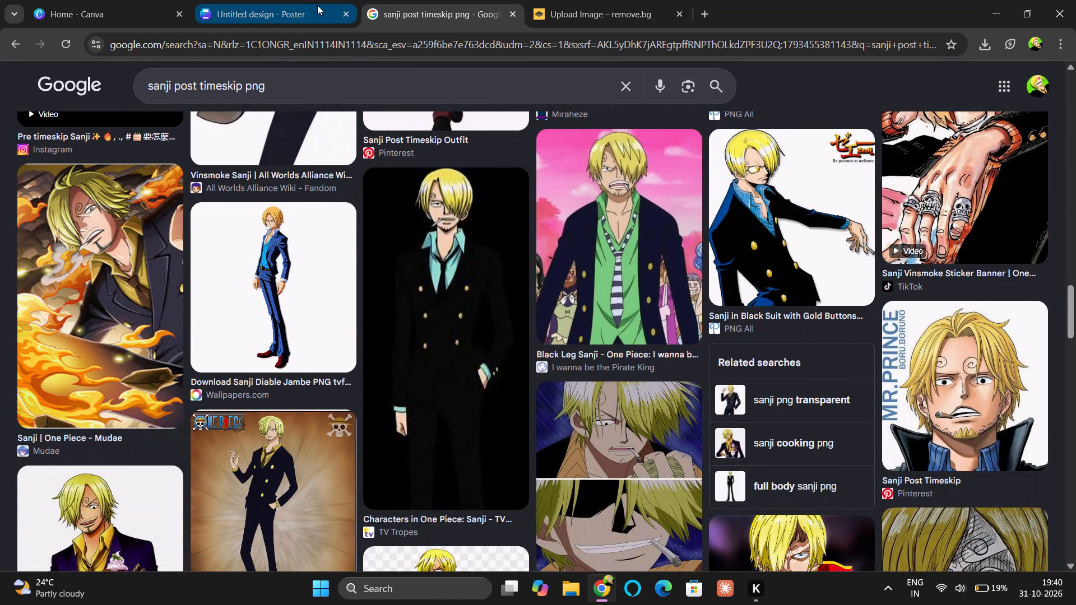
Return to the Sanji poster in Canva and make the design available offline.
click(317, 5)
scroll(244, 444, down, 3)
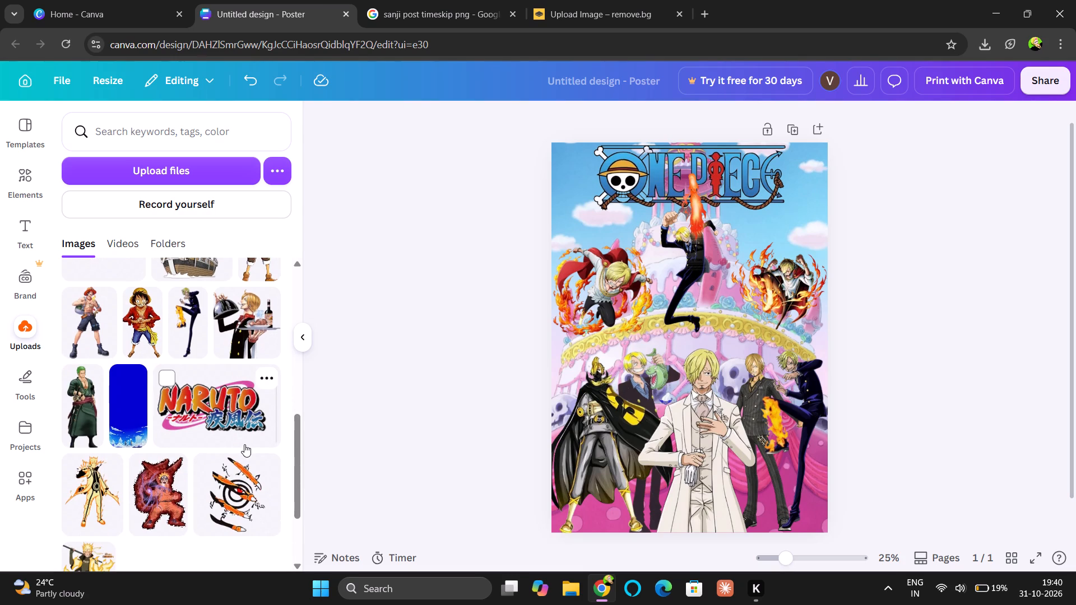
scroll(244, 444, up, 2)
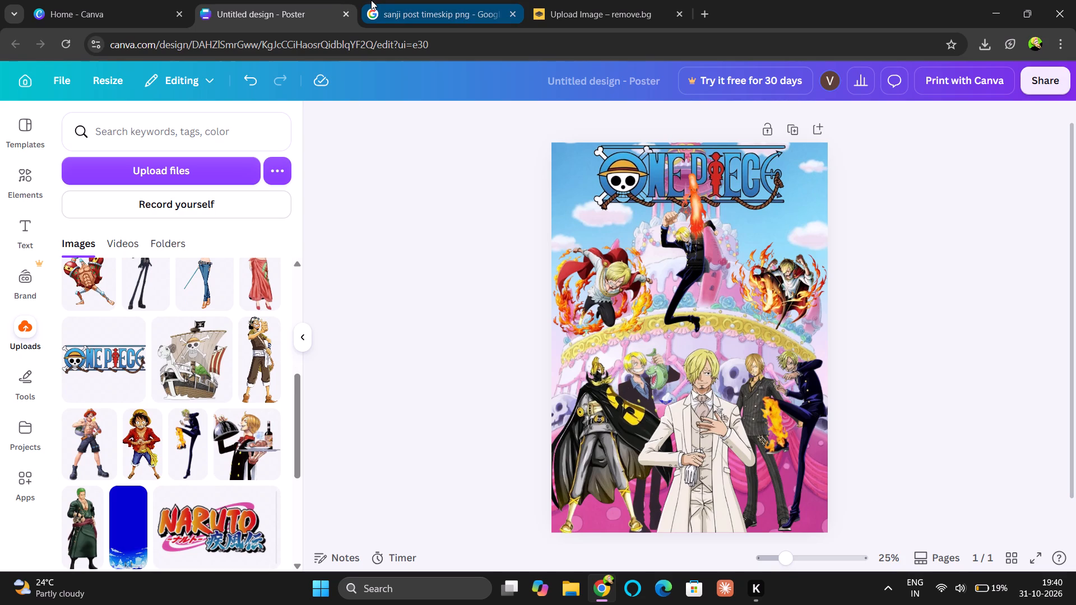
click(314, 82)
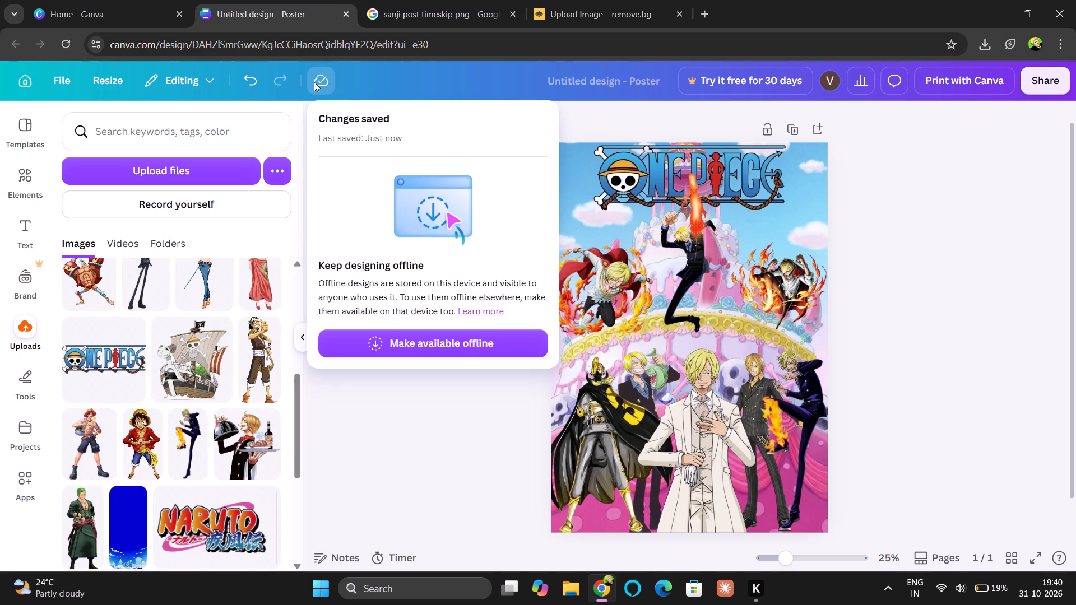
click(463, 341)
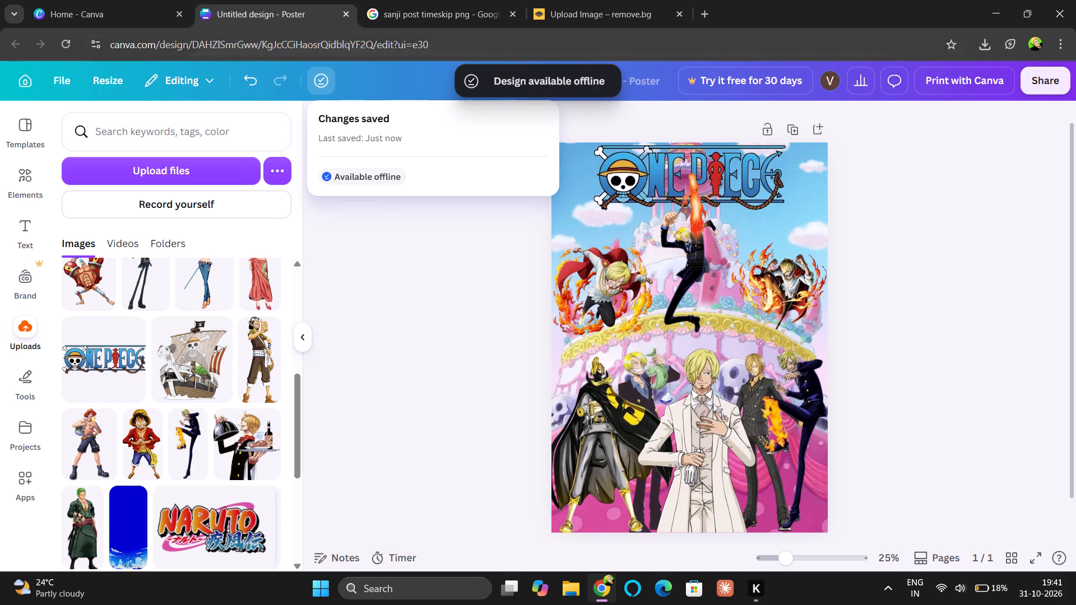
Close the poster design, the Google image results and the remove.bg page, leaving only the Canva home page open.
click(347, 17)
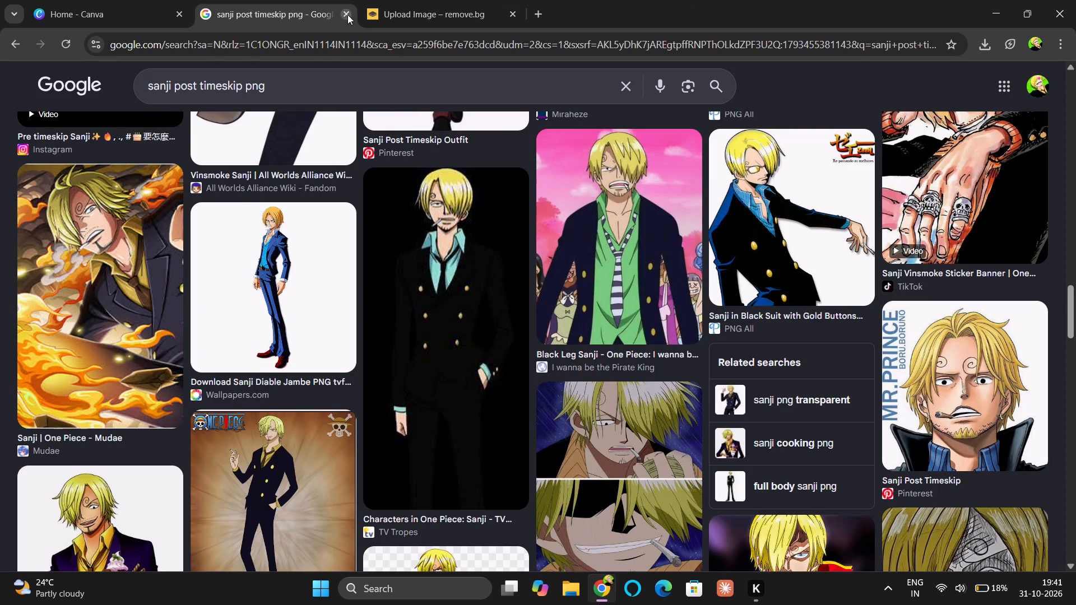
click(347, 15)
click(347, 15)
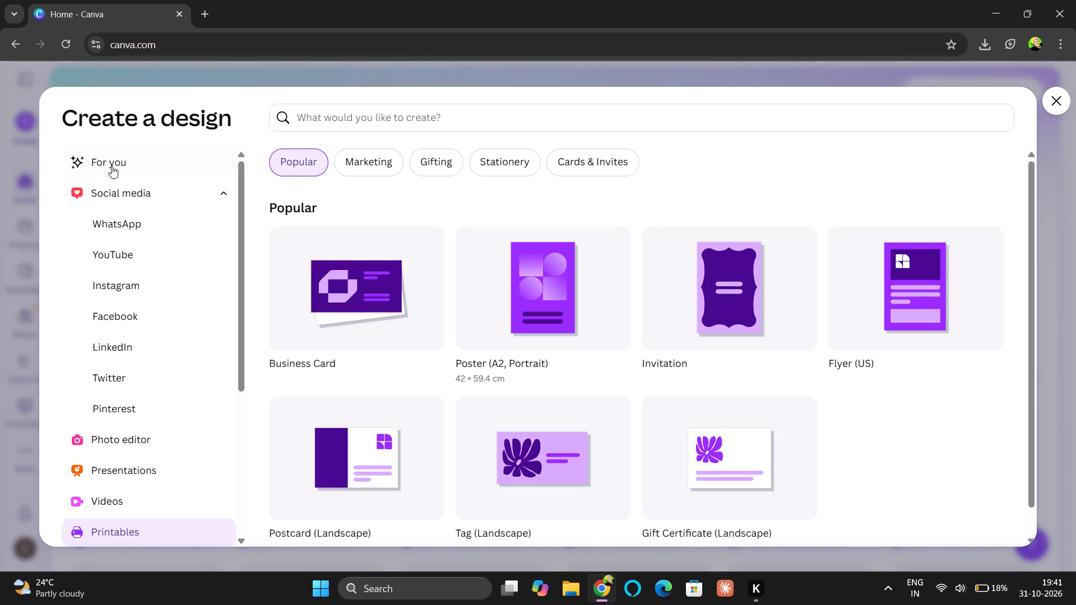
Dismiss the design creation window, reload the Canva home page and check the recent designs for the Sanji poster.
click(1066, 101)
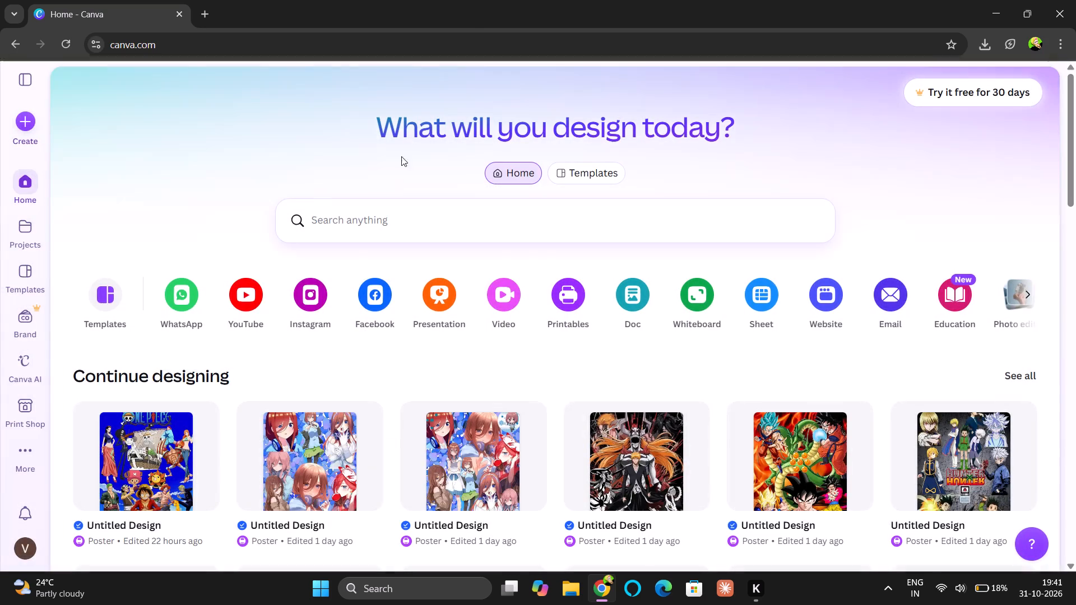
click(69, 50)
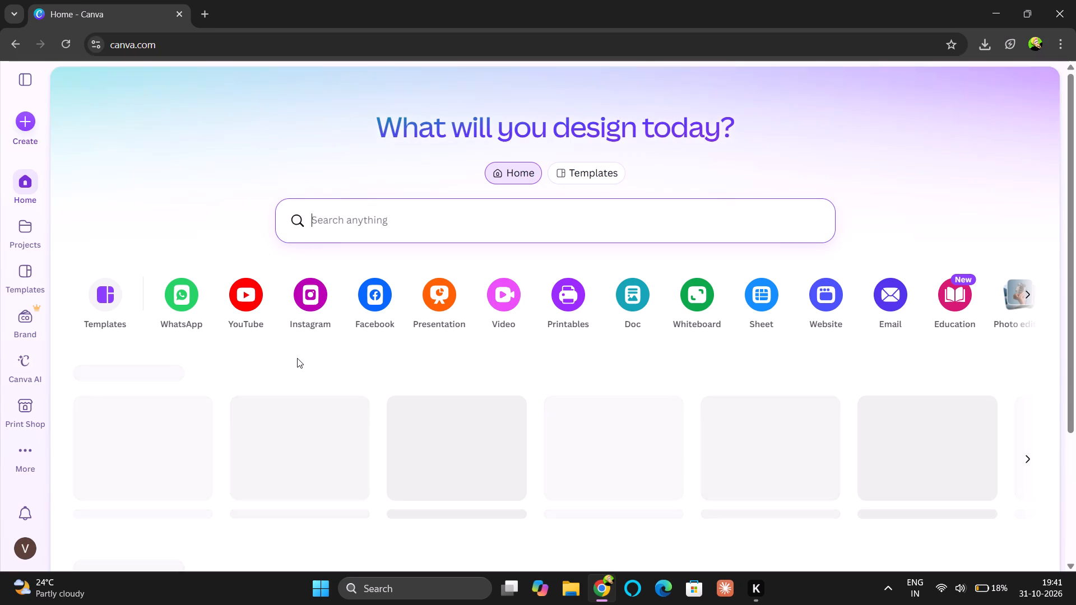
scroll(297, 358, down, 2)
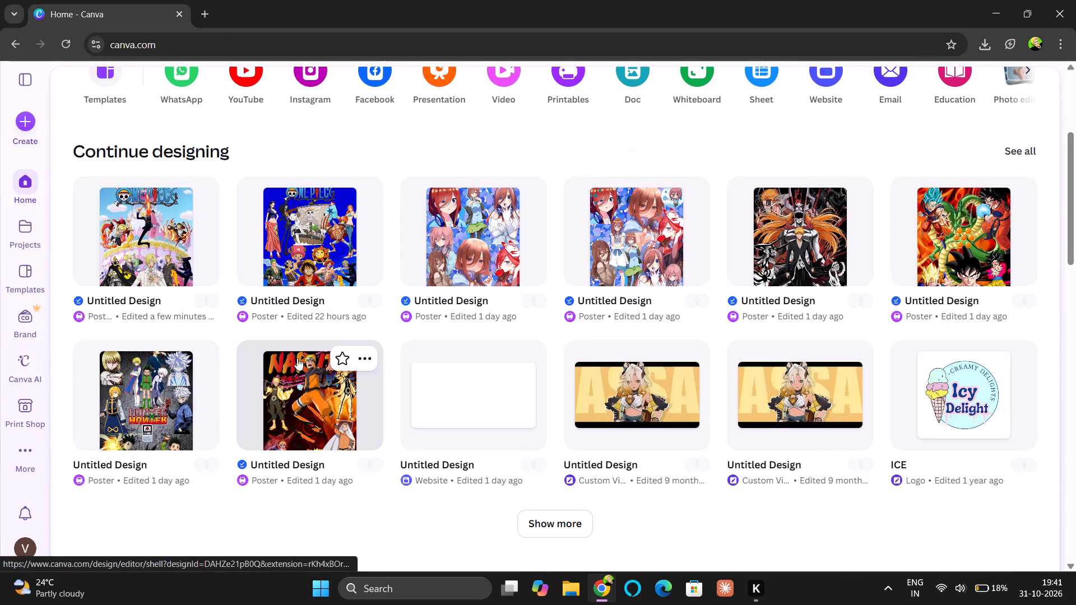
scroll(297, 358, down, 1)
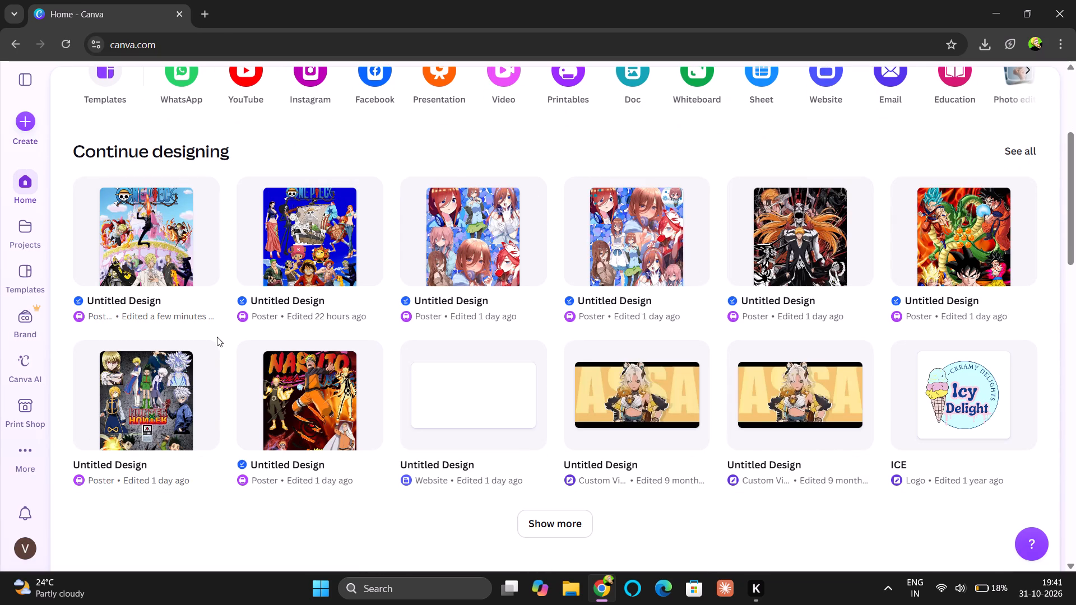